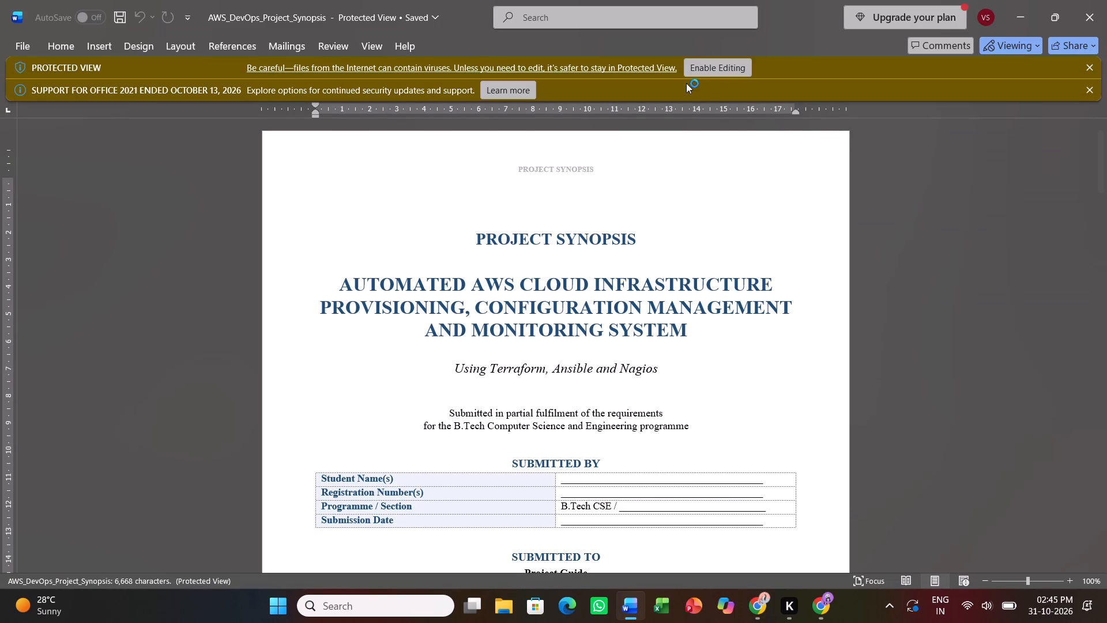
Enable editing of the synopsis document and enter the student's first name on the cover page's Student Name(s) line.
{"action": "left_click", "coordinate": [707, 74]}
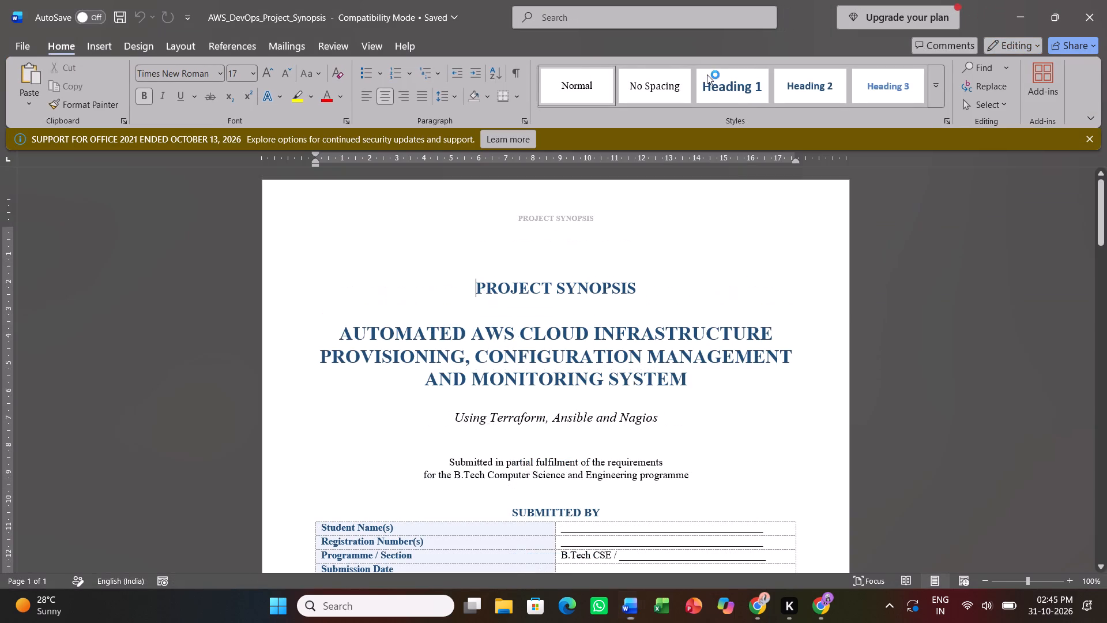
{"action": "scroll", "coordinate": [617, 286], "scroll_direction": "down", "scroll_amount": 1}
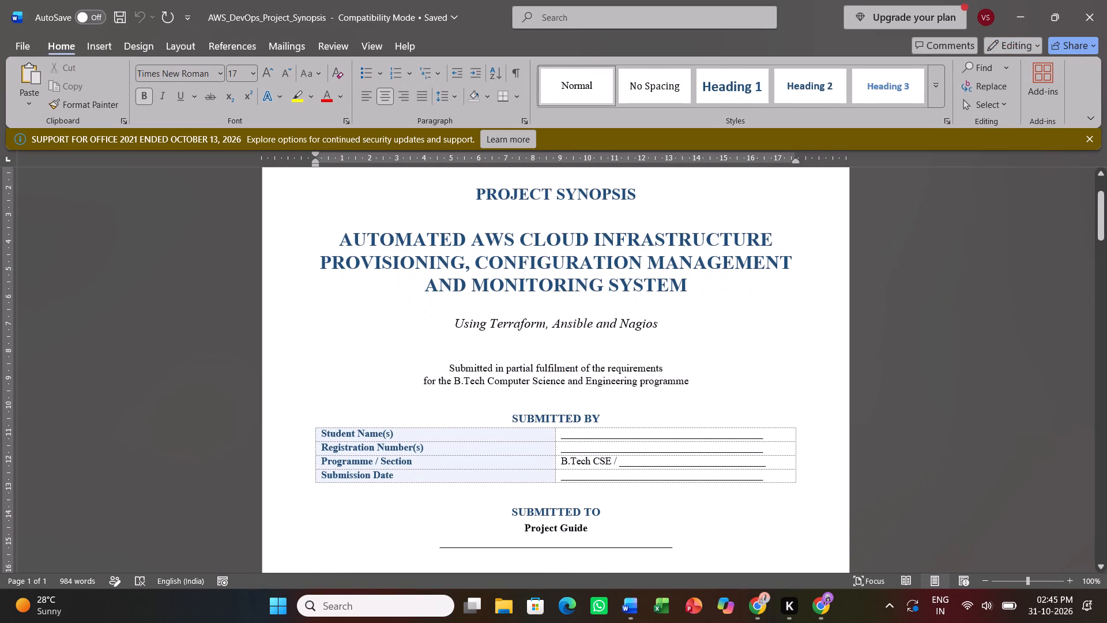
{"action": "scroll", "coordinate": [617, 286], "scroll_direction": "down", "scroll_amount": 1}
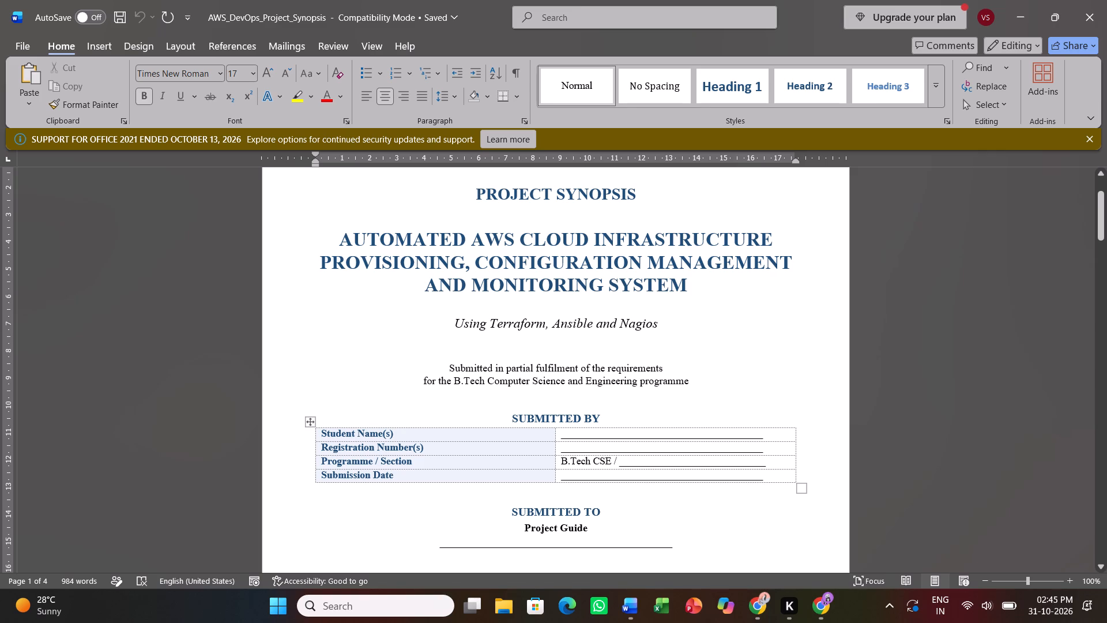
{"action": "scroll", "coordinate": [566, 464], "scroll_direction": "down", "scroll_amount": 1}
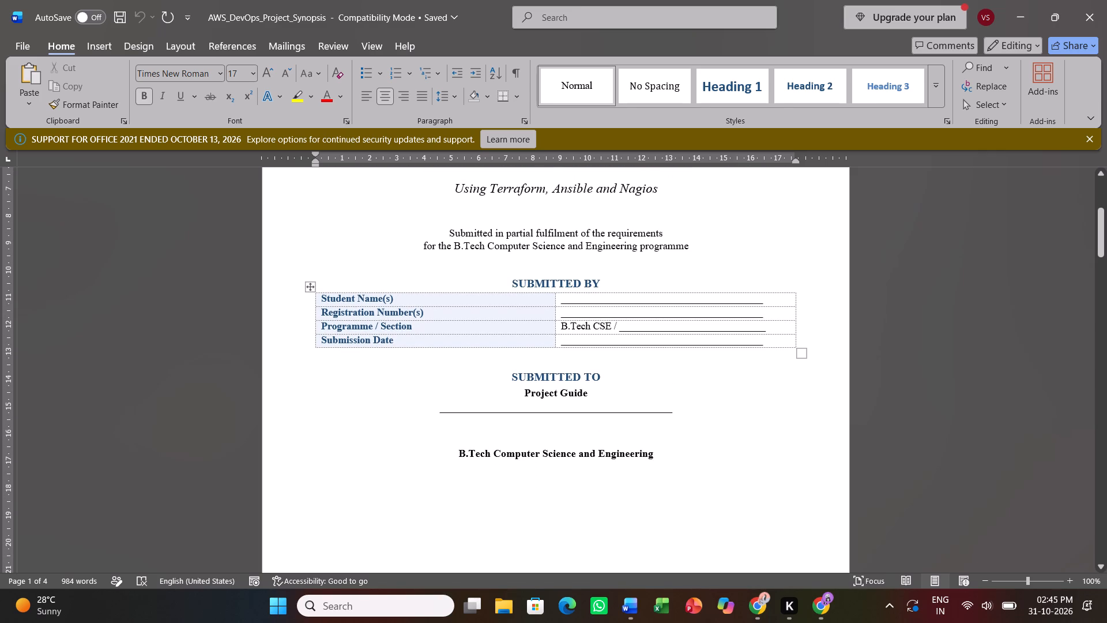
{"action": "left_click", "coordinate": [600, 298]}
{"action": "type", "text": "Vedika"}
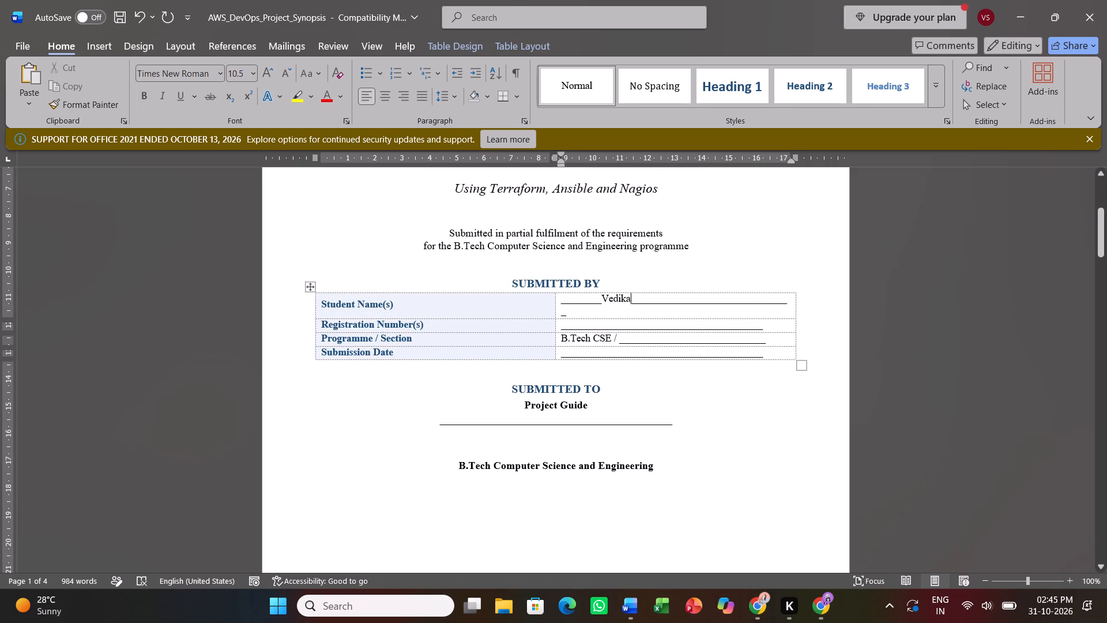
Underline the student's name entered in the Student Name(s) row so it matches the blank line.
{"action": "left_click", "coordinate": [791, 302]}
{"action": "left_click", "coordinate": [631, 297]}
{"action": "left_click_drag", "start_coordinate": [631, 298], "coordinate": [602, 296]}
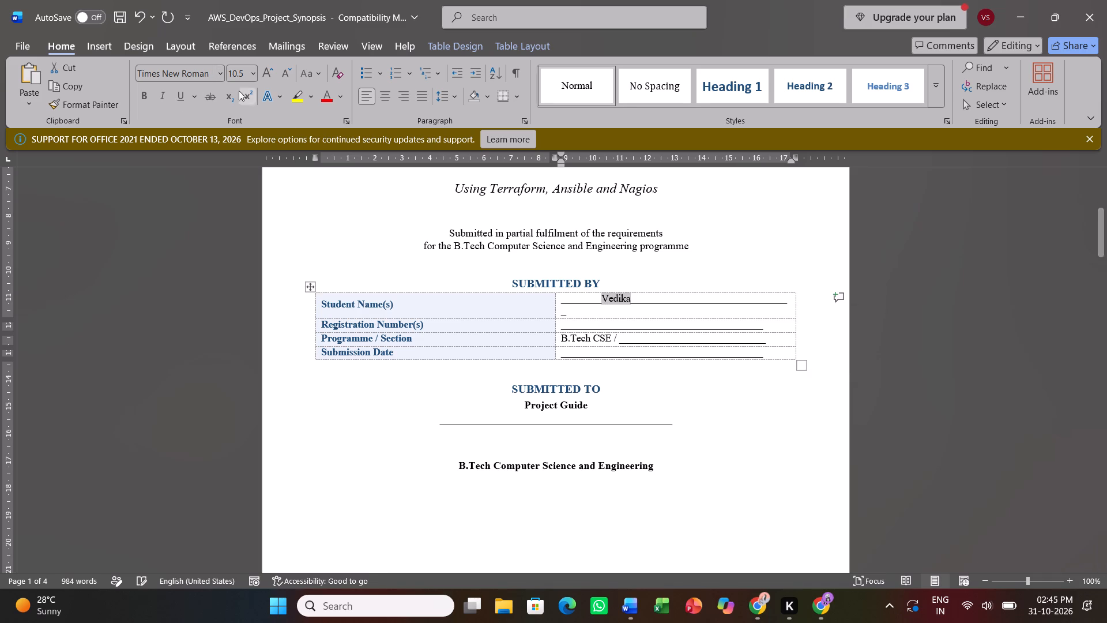
{"action": "left_click", "coordinate": [174, 91]}
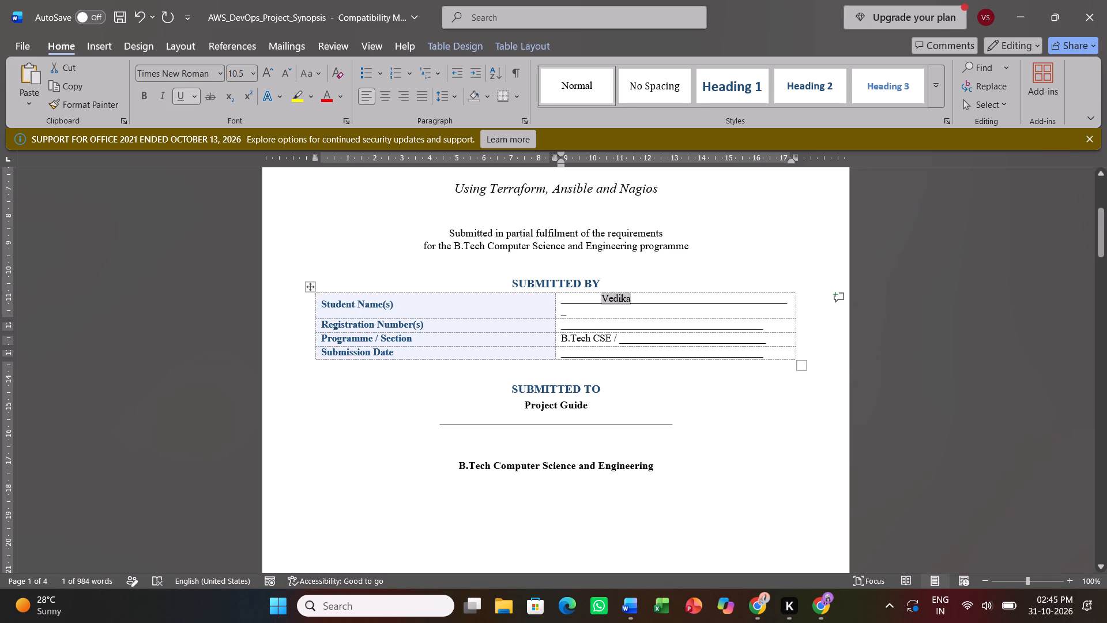
Remove the underline formatting from the name entry and the blank line after it in the Student Name(s) row.
{"action": "left_click", "coordinate": [652, 298]}
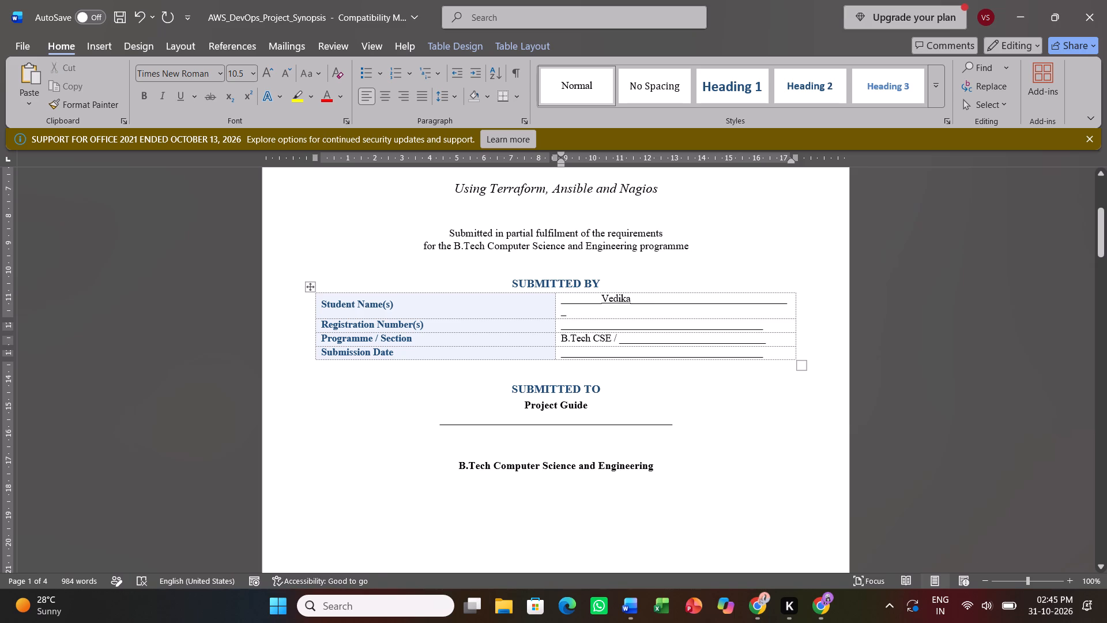
{"action": "left_click", "coordinate": [628, 301]}
{"action": "left_click_drag", "start_coordinate": [634, 298], "coordinate": [601, 299]}
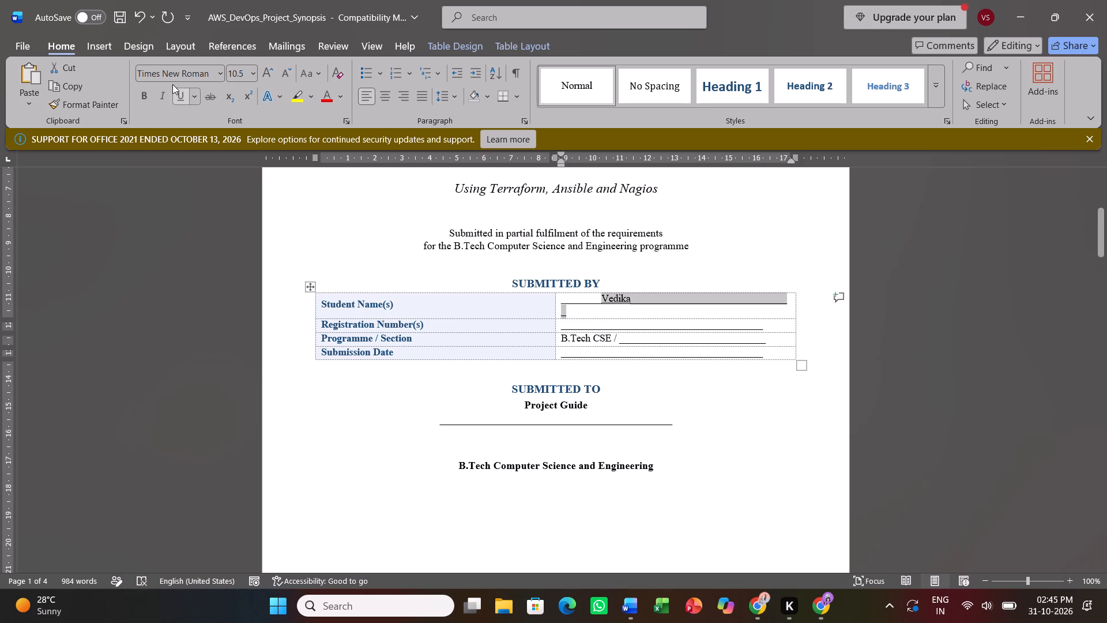
{"action": "left_click", "coordinate": [176, 100]}
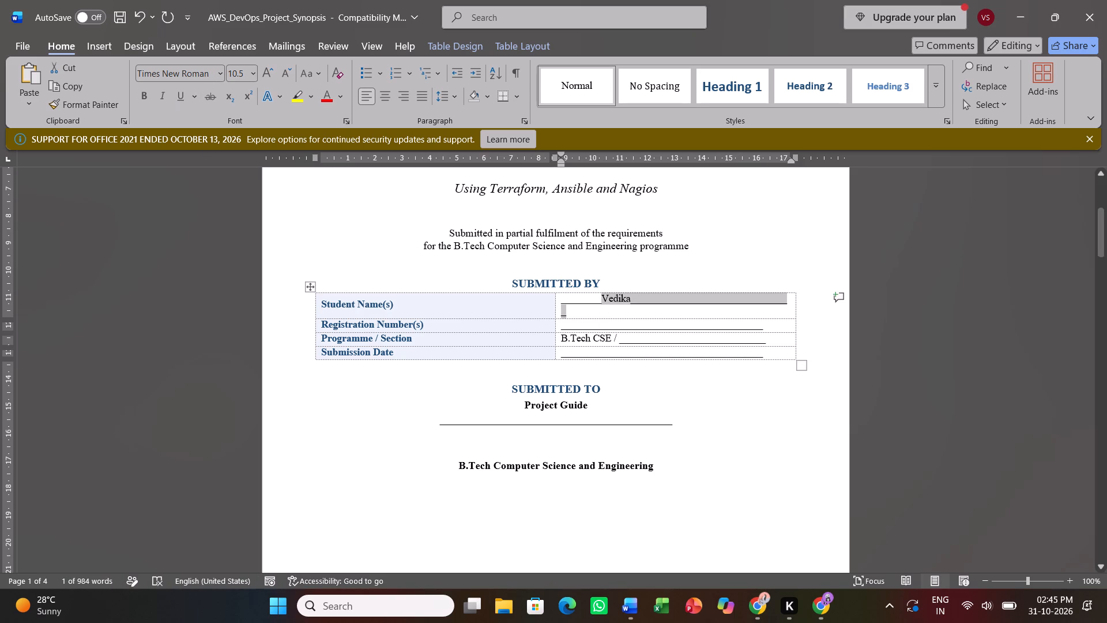
{"action": "left_click", "coordinate": [598, 311]}
{"action": "left_click", "coordinate": [605, 299]}
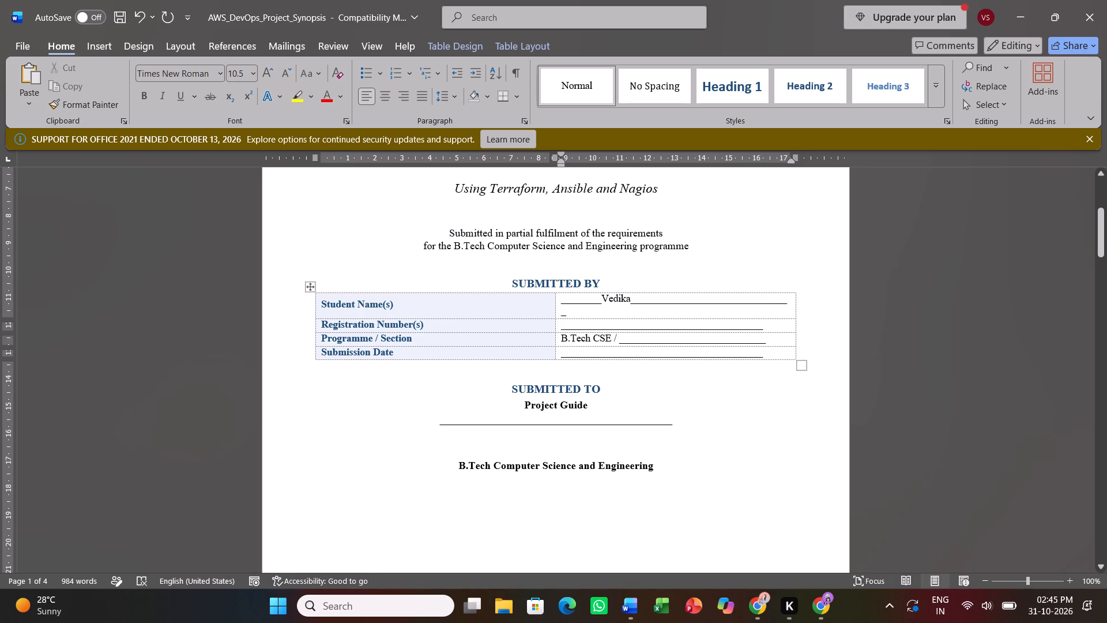
Delete all the filler underscores that follow the name in the Student Name(s) row.
{"action": "left_click", "coordinate": [568, 309]}
{"action": "key", "text": "BackSpace"}
{"action": "key", "text": "BackSpace"}
{"action": "key", "text": "BackSpace"}
{"action": "key", "text": "BackSpace"}
{"action": "key", "text": "BackSpace"}
{"action": "key", "text": "BackSpace"}
{"action": "key", "text": "BackSpace"}
{"action": "key", "text": "BackSpace"}
{"action": "key", "text": "BackSpace"}
{"action": "key", "text": "BackSpace"}
{"action": "key", "text": "BackSpace"}
{"action": "key", "text": "BackSpace"}
{"action": "key", "text": "BackSpace"}
{"action": "key", "text": "BackSpace"}
{"action": "key", "text": "BackSpace"}
{"action": "key", "text": "BackSpace"}
{"action": "key", "text": "BackSpace"}
{"action": "key", "text": "BackSpace"}
{"action": "key", "text": "BackSpace"}
{"action": "key", "text": "BackSpace"}
{"action": "key", "text": "BackSpace"}
{"action": "key", "text": "BackSpace"}
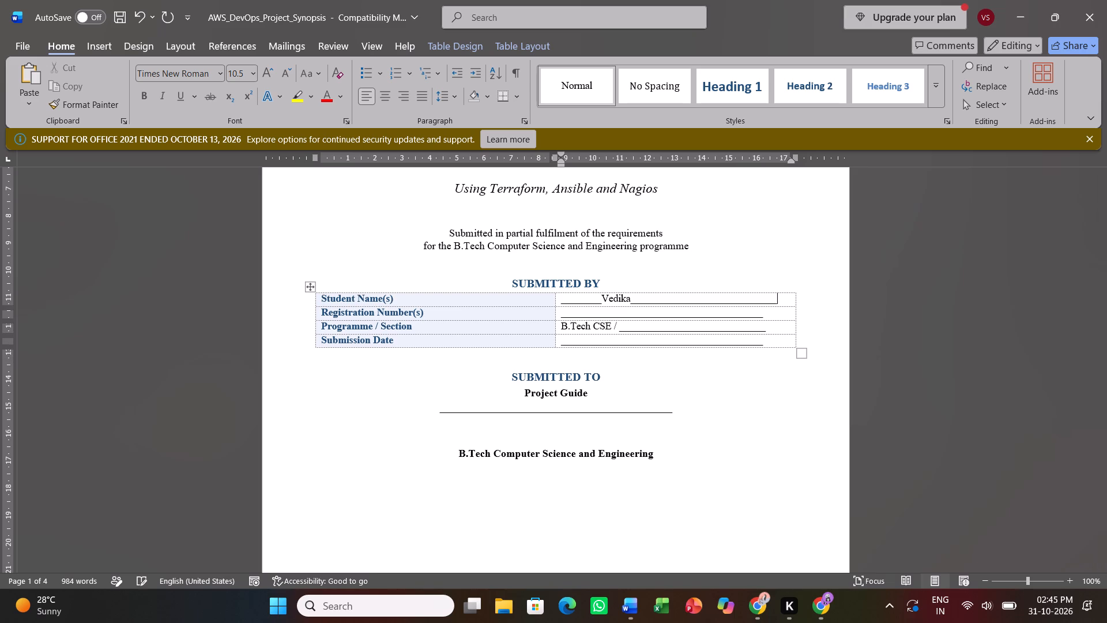
{"action": "key", "text": "BackSpace"}
{"action": "key", "text": "BackSpace"}
{"action": "key", "text": "BackSpace"}
{"action": "key", "text": "BackSpace"}
{"action": "key", "text": "BackSpace"}
Delete the filler underscores in front of the name in the Student Name(s) row.
{"action": "left_click", "coordinate": [601, 301]}
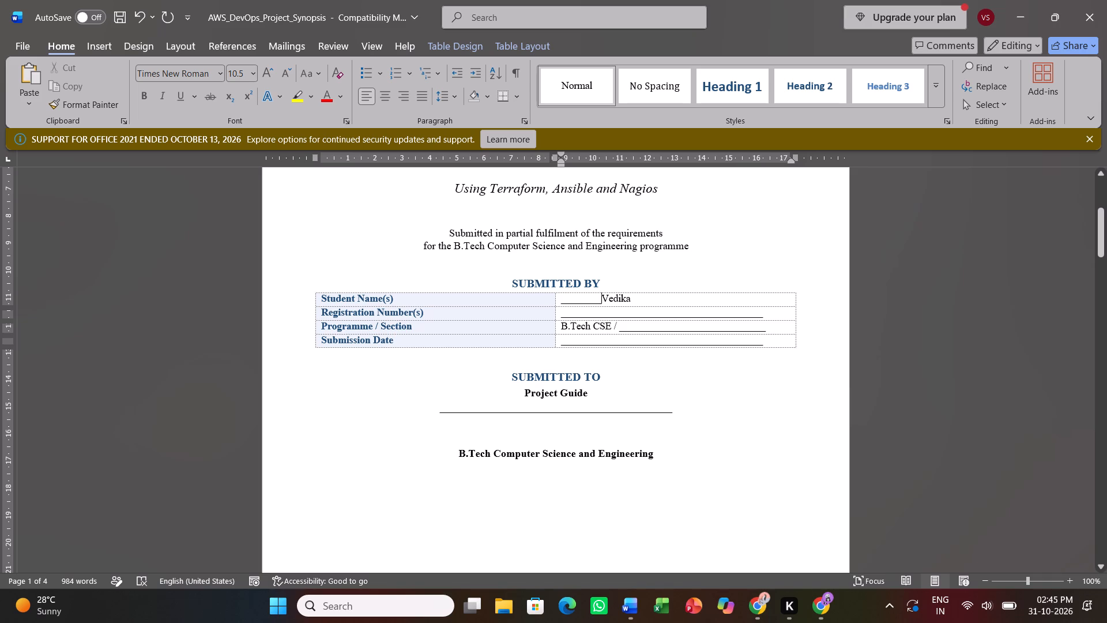
{"action": "key", "text": "BackSpace"}
{"action": "key", "text": "BackSpace"}
{"action": "key", "text": "BackSpace"}
{"action": "key", "text": "BackSpace"}
{"action": "key", "text": "BackSpace"}
{"action": "key", "text": "BackSpace"}
{"action": "key", "text": "BackSpace"}
{"action": "key", "text": "BackSpace"}
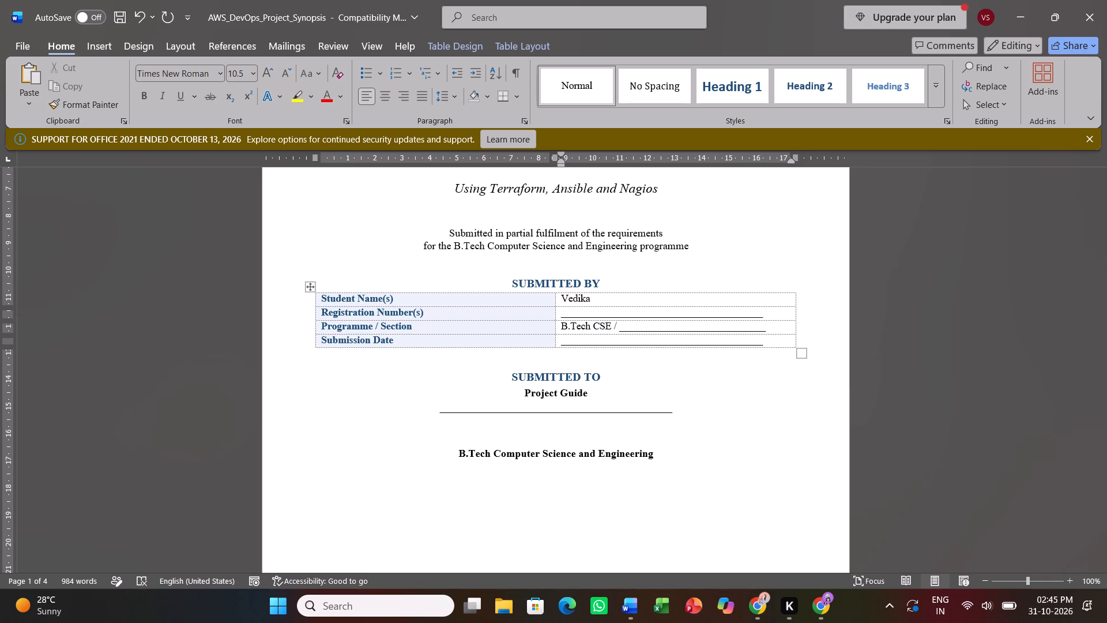
Center the student's name and the labels Student Name(s), Registration Number(s), Programme / Section and Submission Date in their table cells.
{"action": "left_click", "coordinate": [388, 92]}
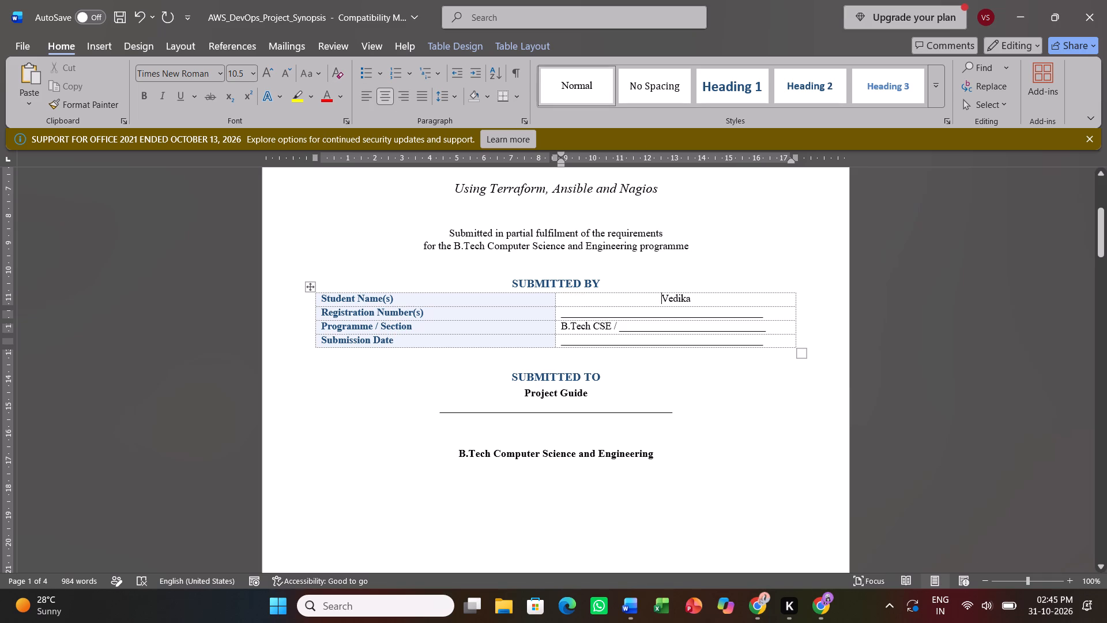
{"action": "left_click", "coordinate": [321, 298]}
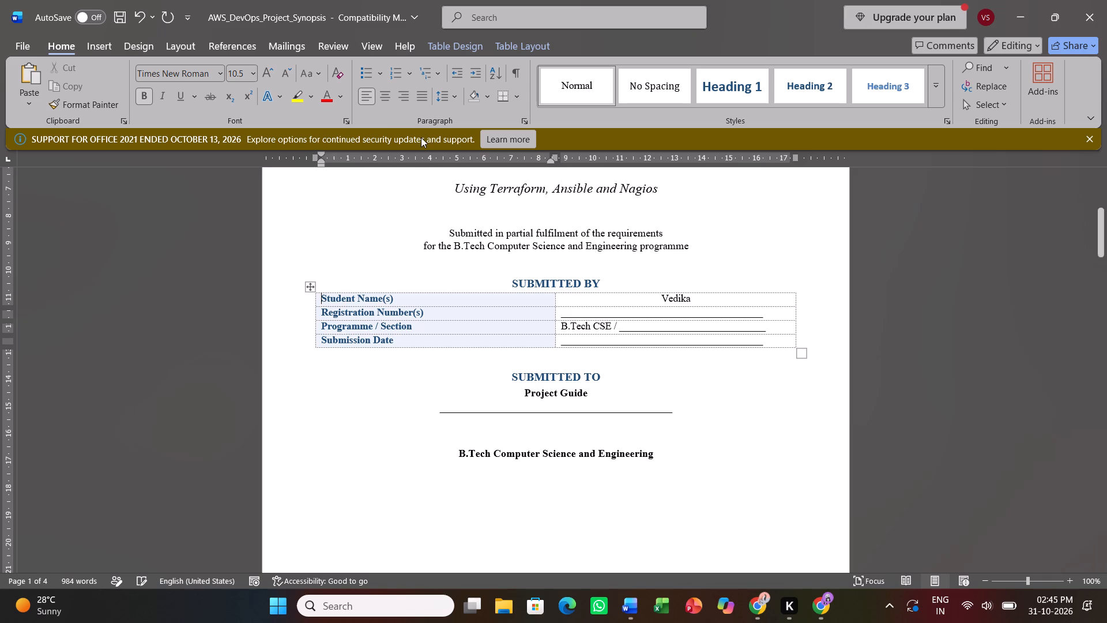
{"action": "left_click", "coordinate": [381, 99]}
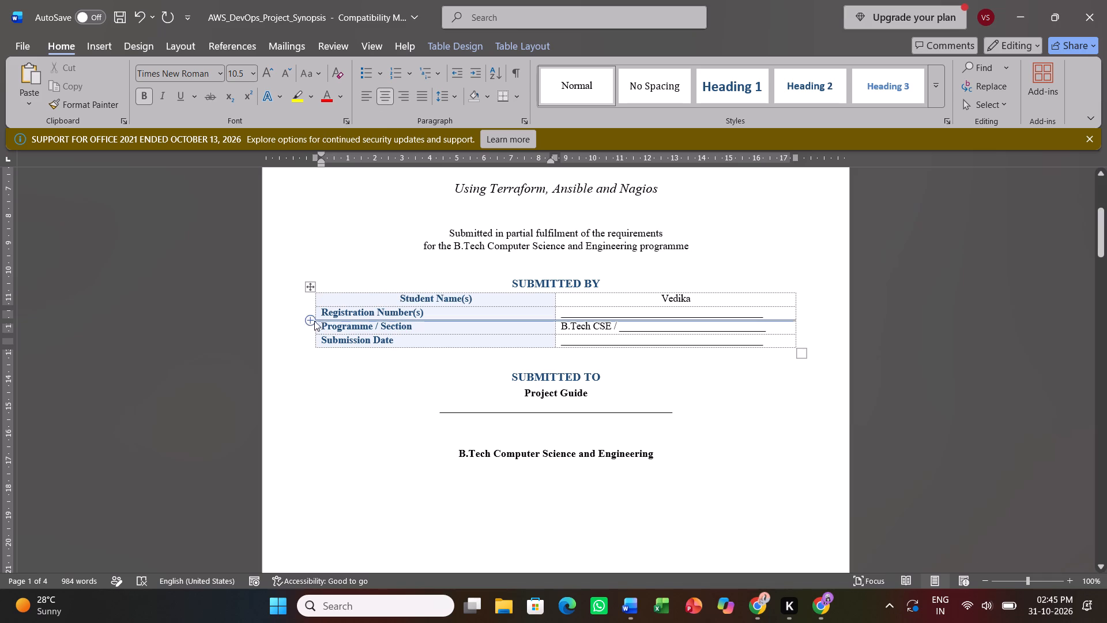
{"action": "left_click", "coordinate": [323, 309]}
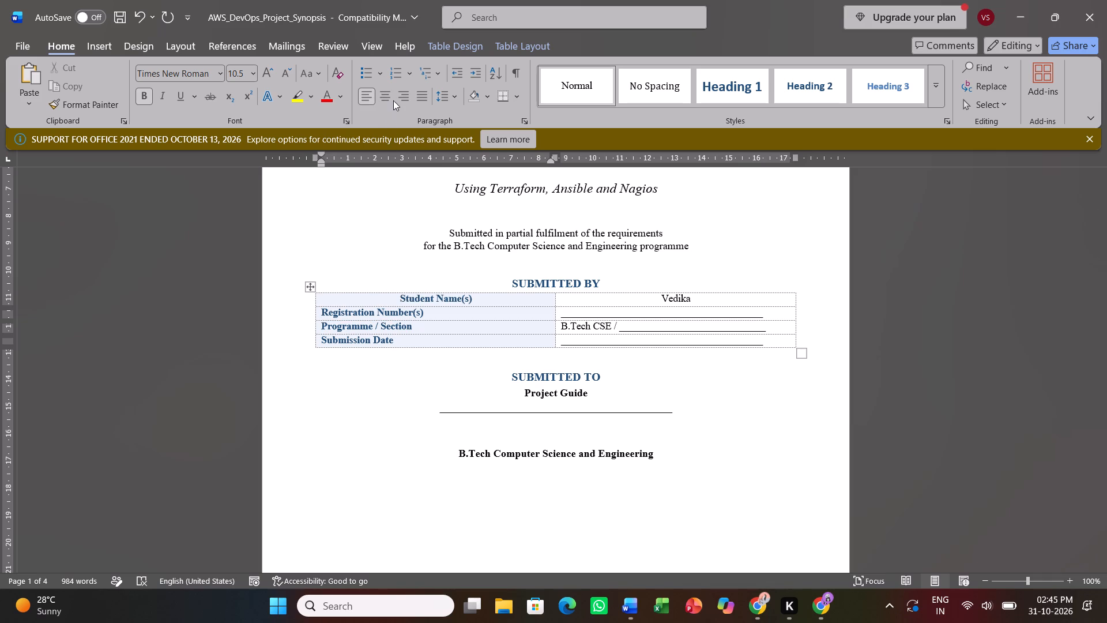
{"action": "left_click", "coordinate": [387, 100]}
{"action": "left_click", "coordinate": [322, 326]}
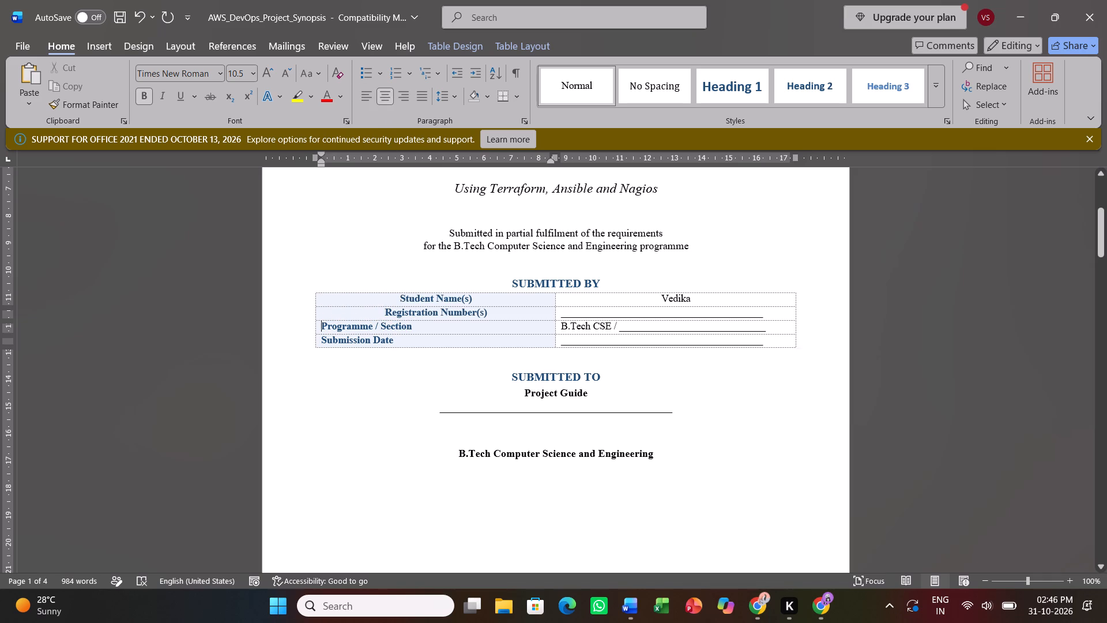
{"action": "left_click", "coordinate": [387, 102]}
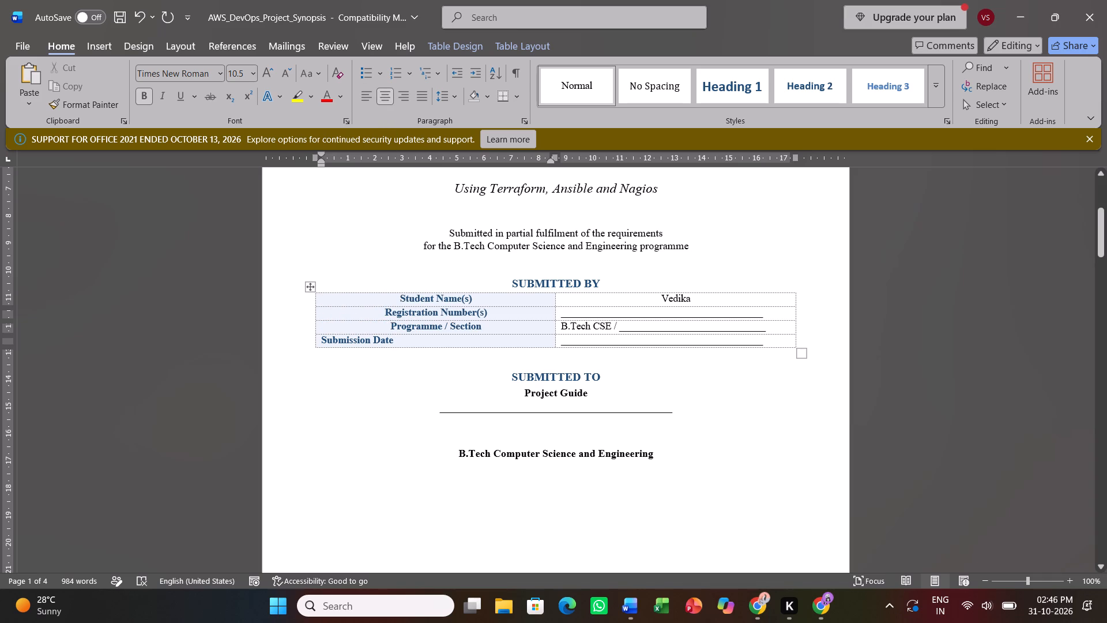
{"action": "left_click", "coordinate": [319, 340]}
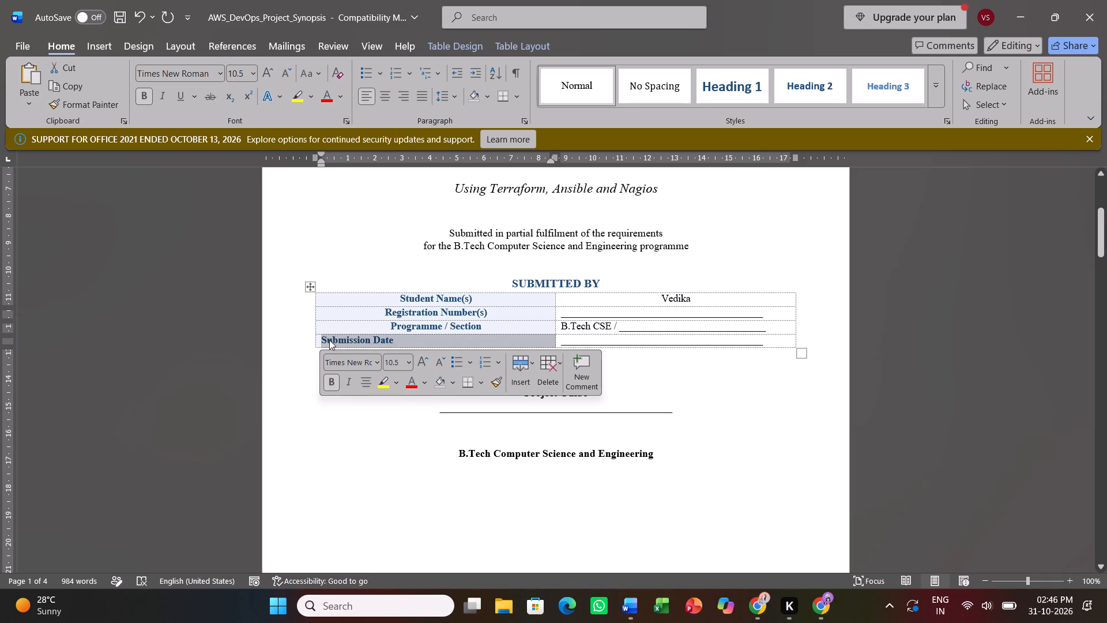
{"action": "left_click", "coordinate": [381, 96]}
{"action": "left_click", "coordinate": [427, 400]}
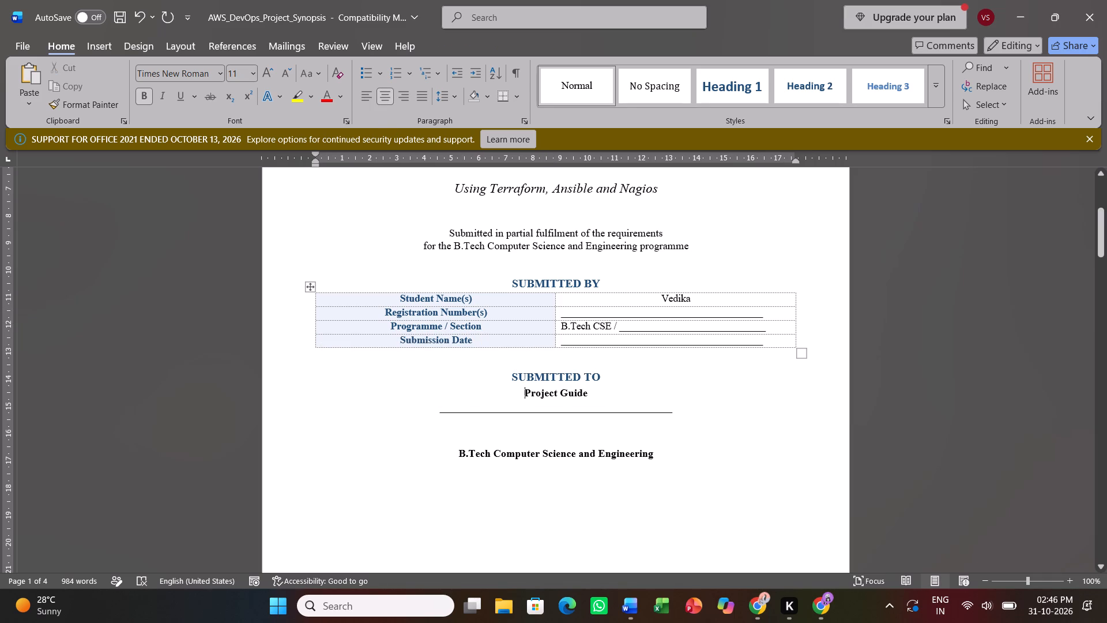
Delete the slash and blank line after B.Tech CSE in the Programme / Section row and center the entry.
{"action": "left_click_drag", "start_coordinate": [769, 329], "coordinate": [617, 326]}
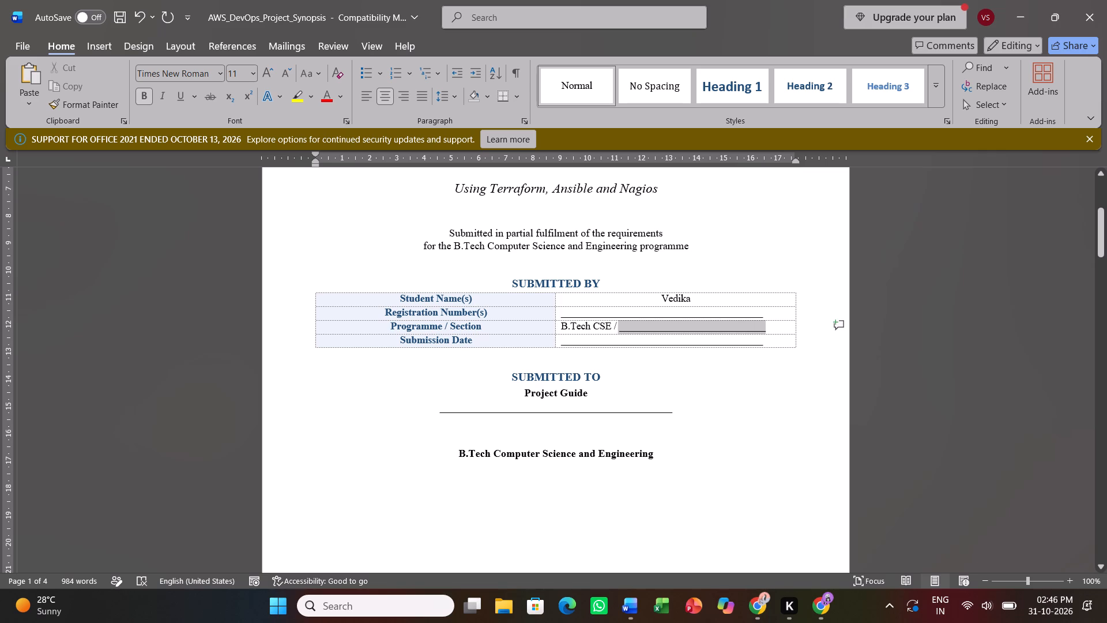
{"action": "left_click_drag", "start_coordinate": [617, 326], "coordinate": [615, 326]}
{"action": "key", "text": "BackSpace"}
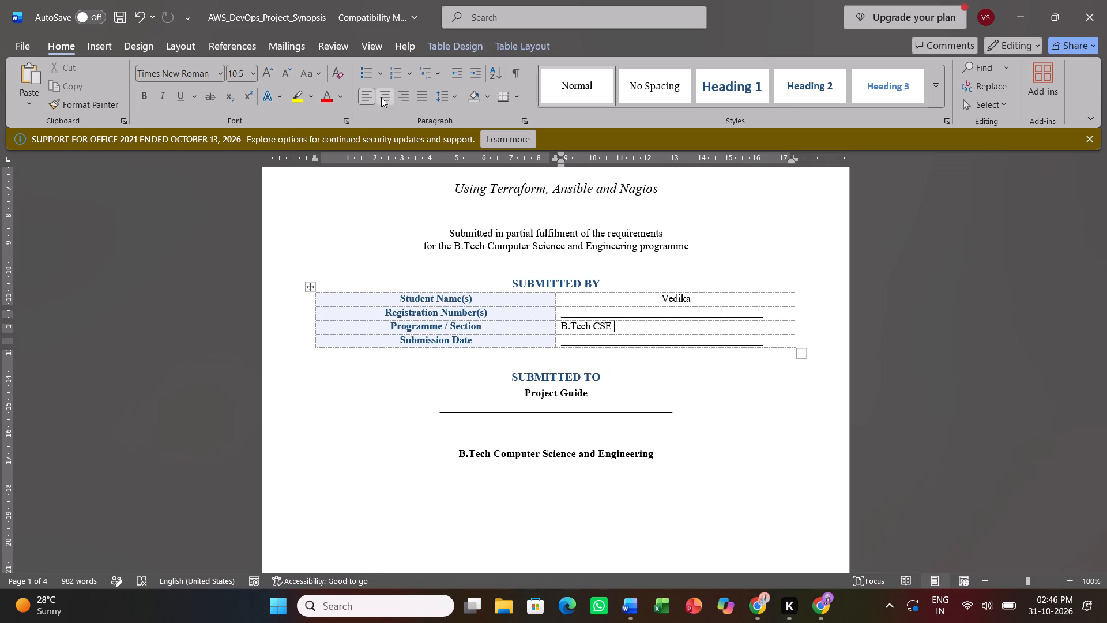
{"action": "left_click", "coordinate": [382, 93]}
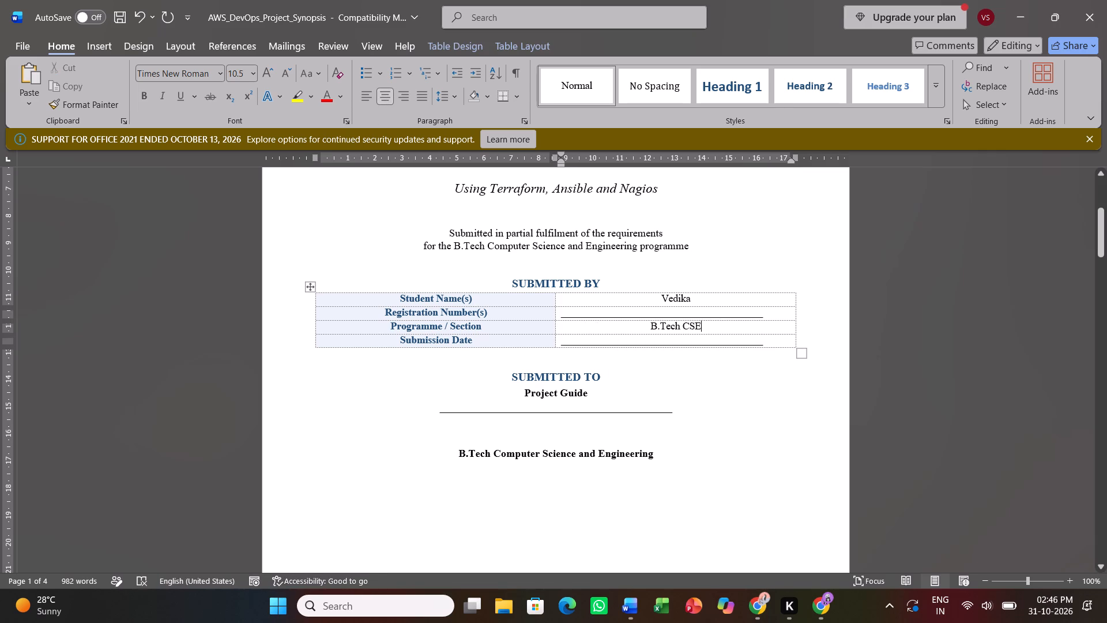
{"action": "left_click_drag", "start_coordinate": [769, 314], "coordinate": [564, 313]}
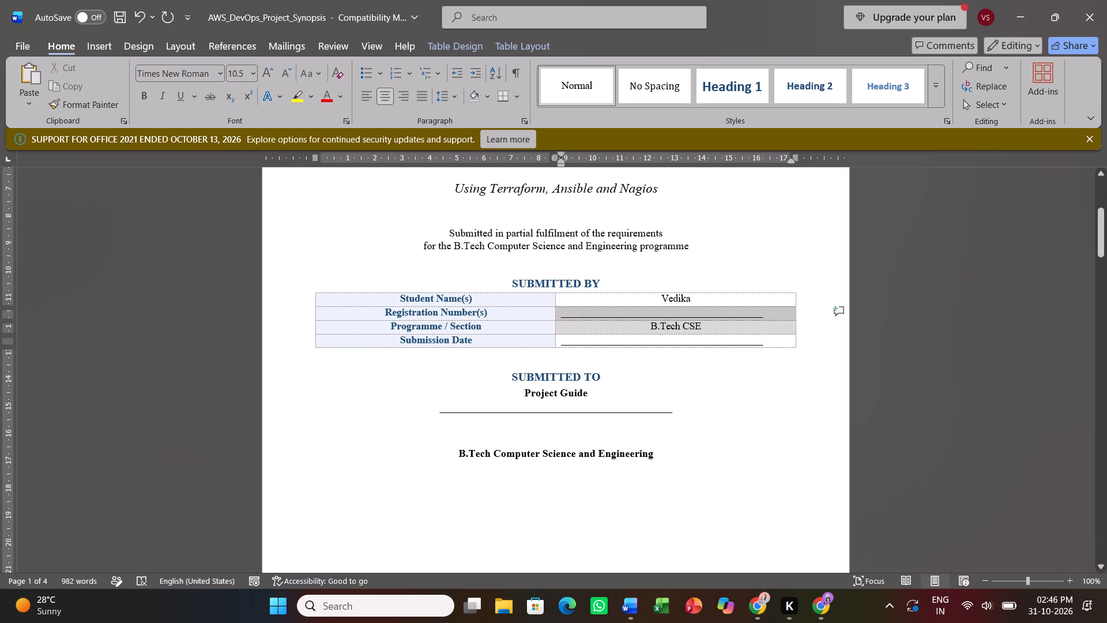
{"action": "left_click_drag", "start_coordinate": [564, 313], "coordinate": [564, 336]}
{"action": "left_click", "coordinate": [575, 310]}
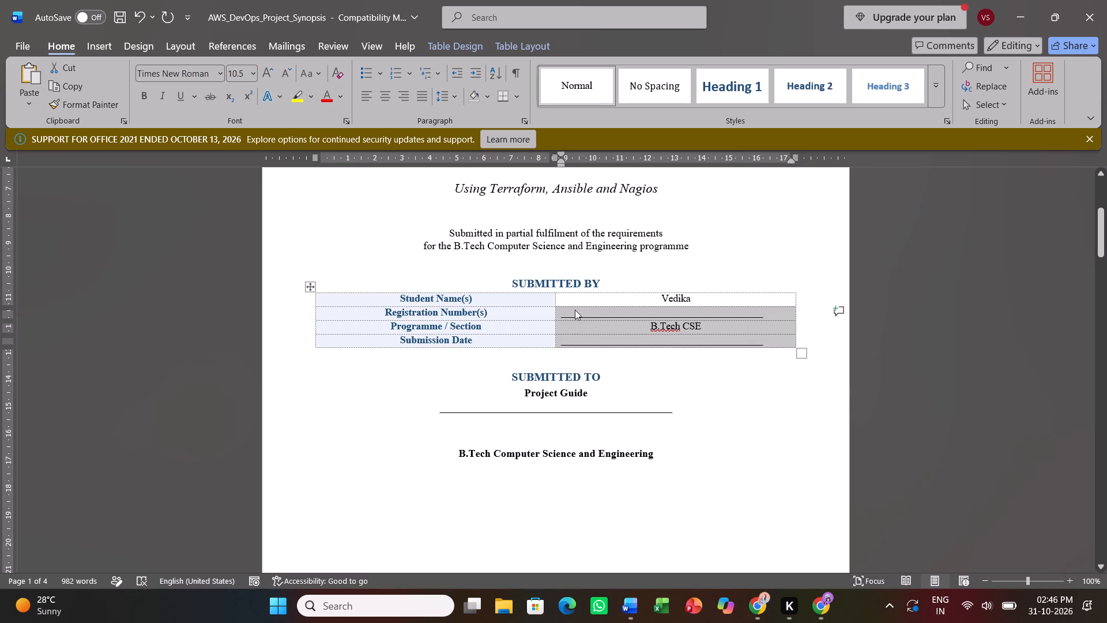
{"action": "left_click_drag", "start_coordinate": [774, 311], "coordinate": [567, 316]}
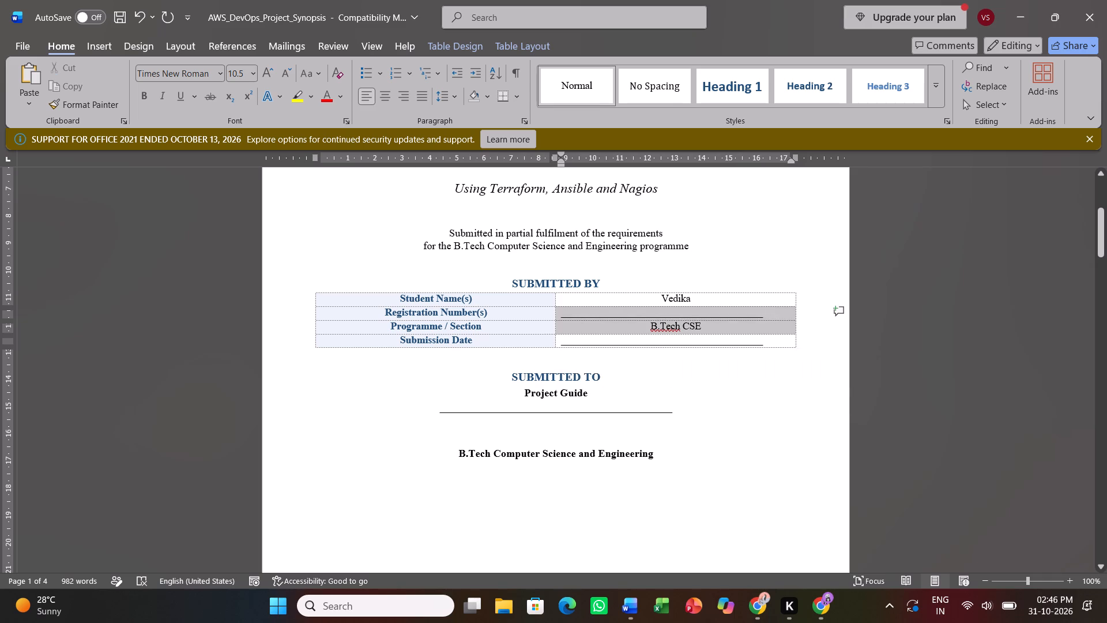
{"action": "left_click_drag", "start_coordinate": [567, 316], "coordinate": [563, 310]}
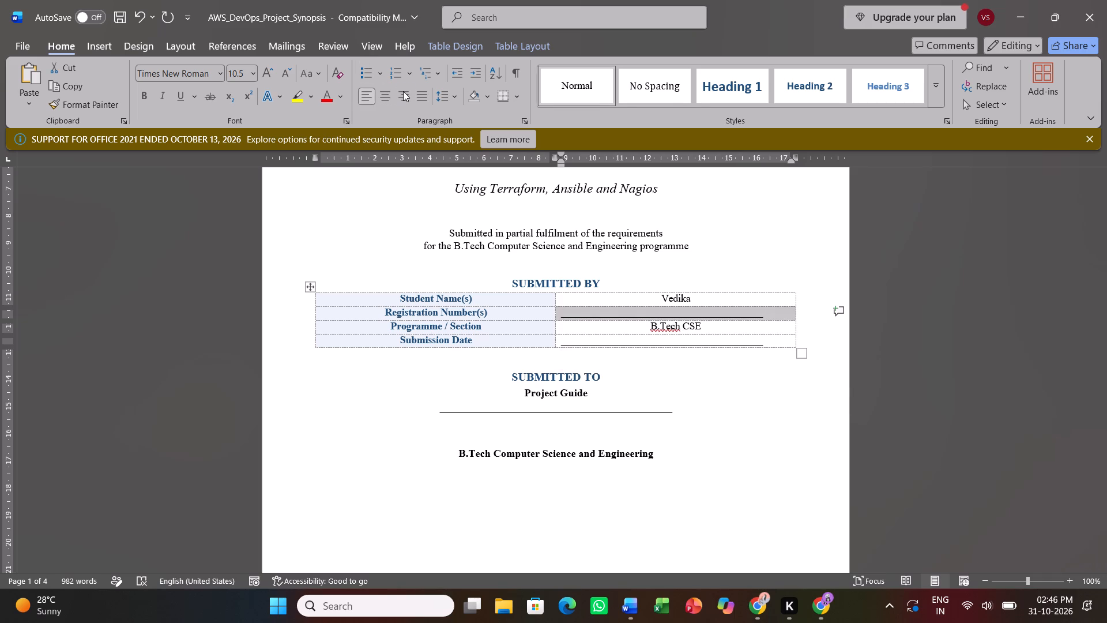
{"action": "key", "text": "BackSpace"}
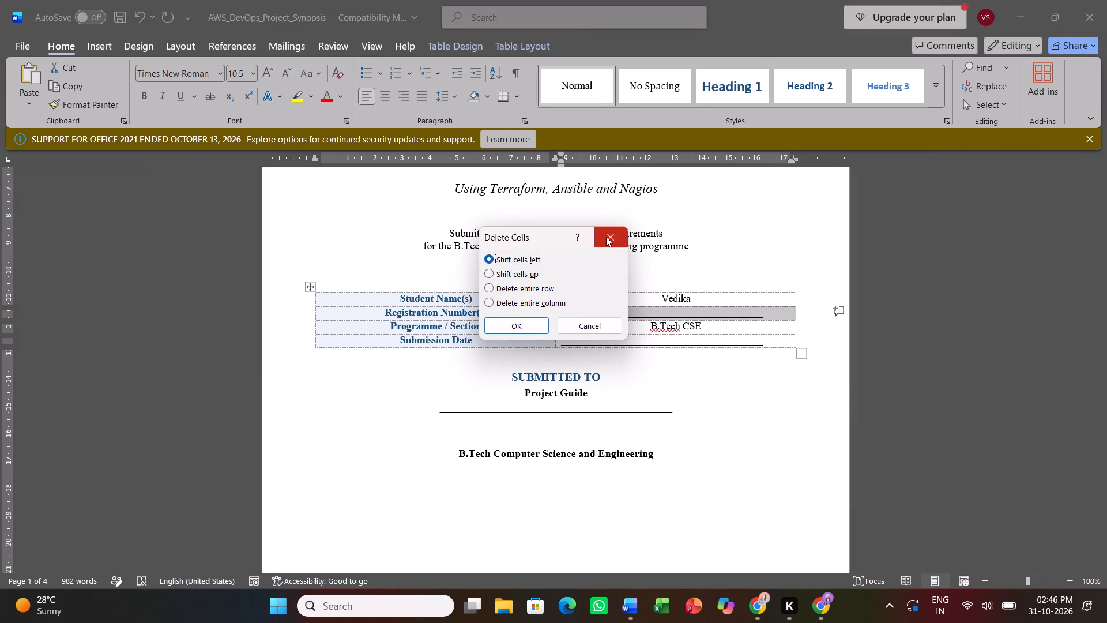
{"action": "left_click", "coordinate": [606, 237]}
Replace the filler underscores in the Registration Number(s) row with the student's registration number, centered in the cell.
{"action": "left_click", "coordinate": [616, 316]}
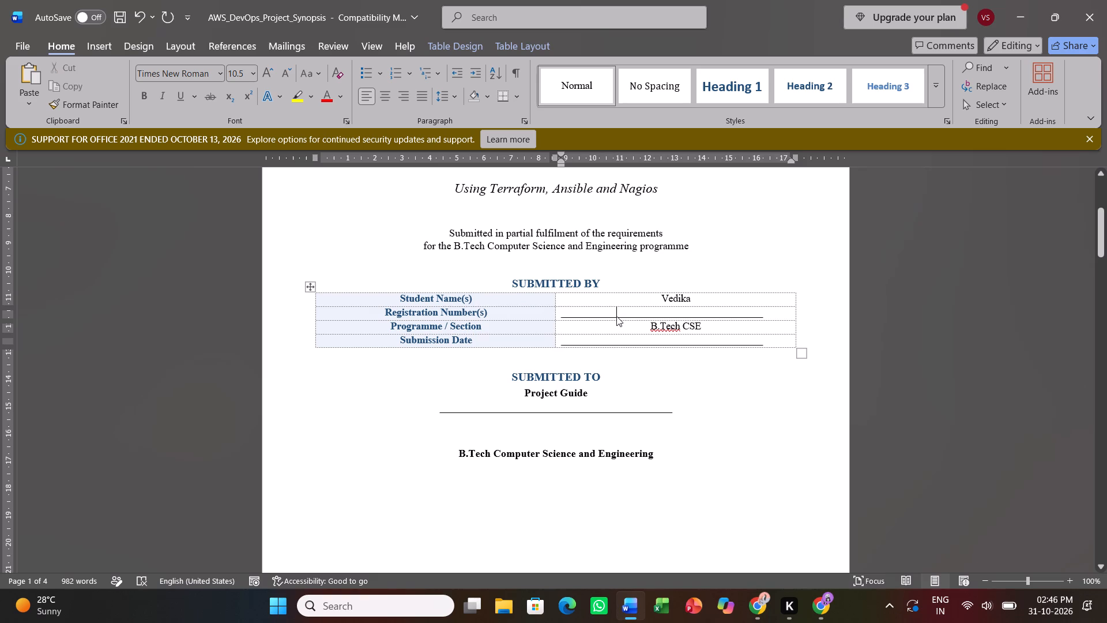
{"action": "left_click_drag", "start_coordinate": [763, 316], "coordinate": [668, 314]}
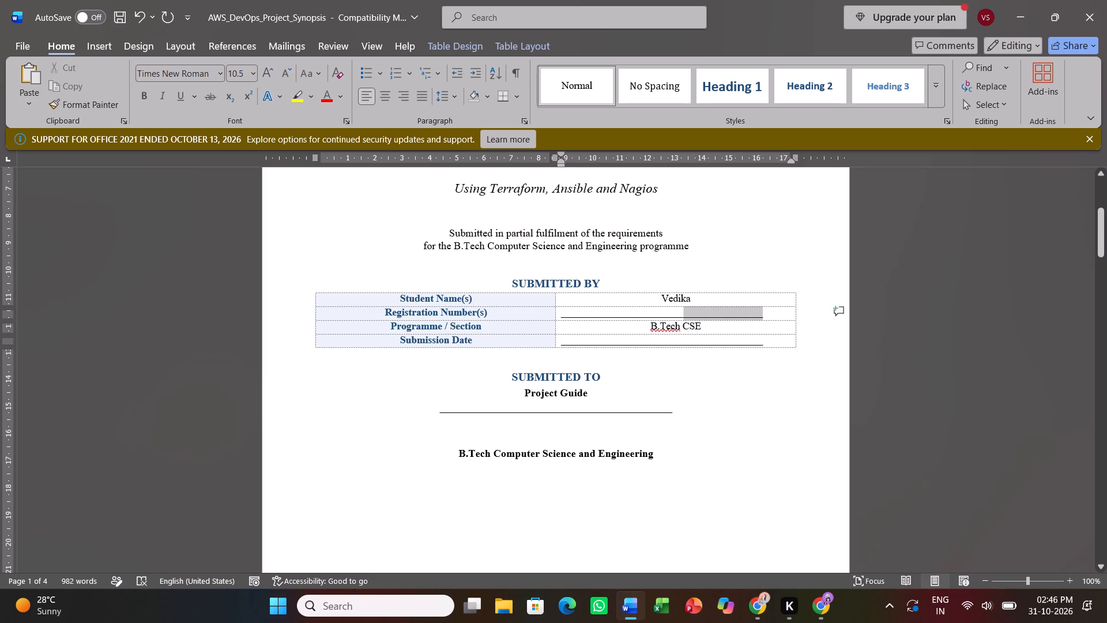
{"action": "left_click_drag", "start_coordinate": [668, 314], "coordinate": [563, 309]}
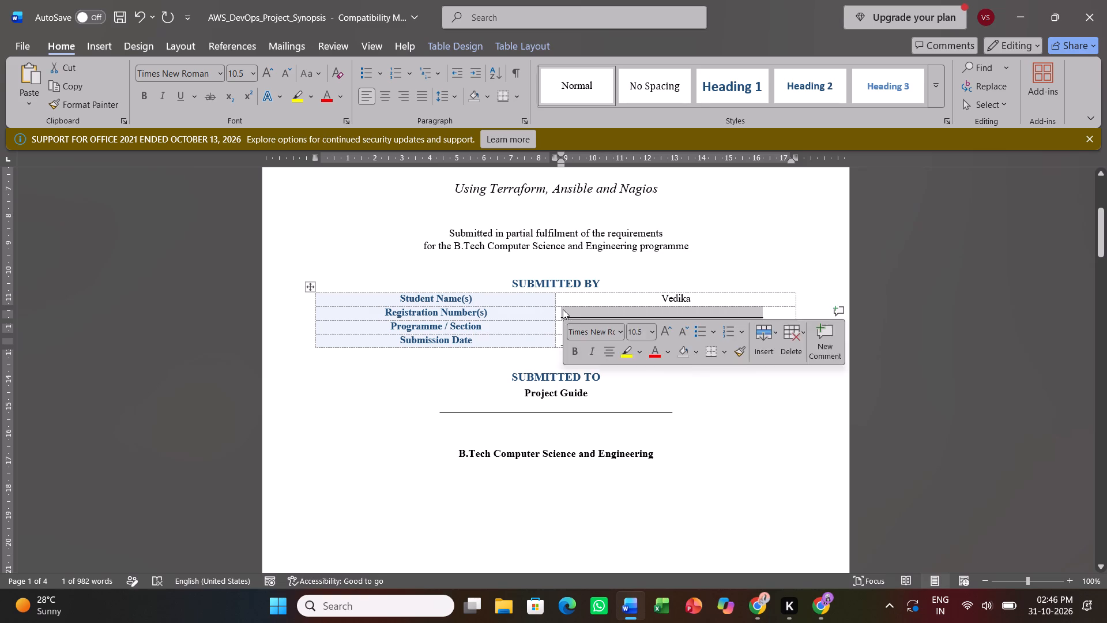
{"action": "key", "text": "BackSpace"}
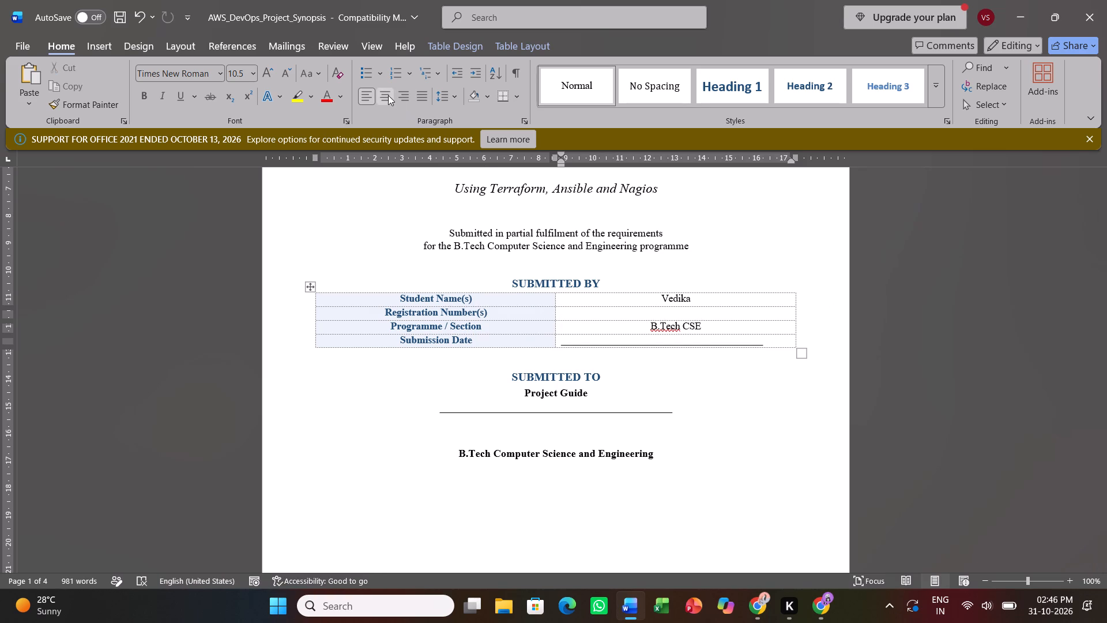
{"action": "left_click", "coordinate": [388, 95]}
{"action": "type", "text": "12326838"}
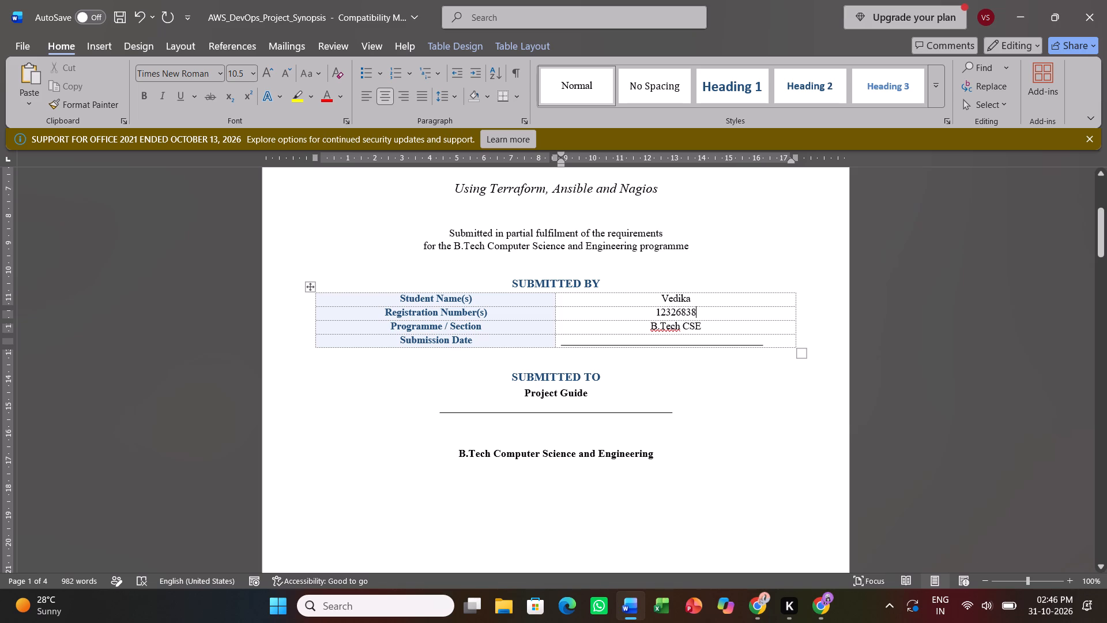
Delete the filler underscores in the Submission Date row and center the empty cell.
{"action": "left_click", "coordinate": [759, 342]}
{"action": "left_click_drag", "start_coordinate": [769, 342], "coordinate": [556, 343]}
{"action": "key", "text": "BackSpace"}
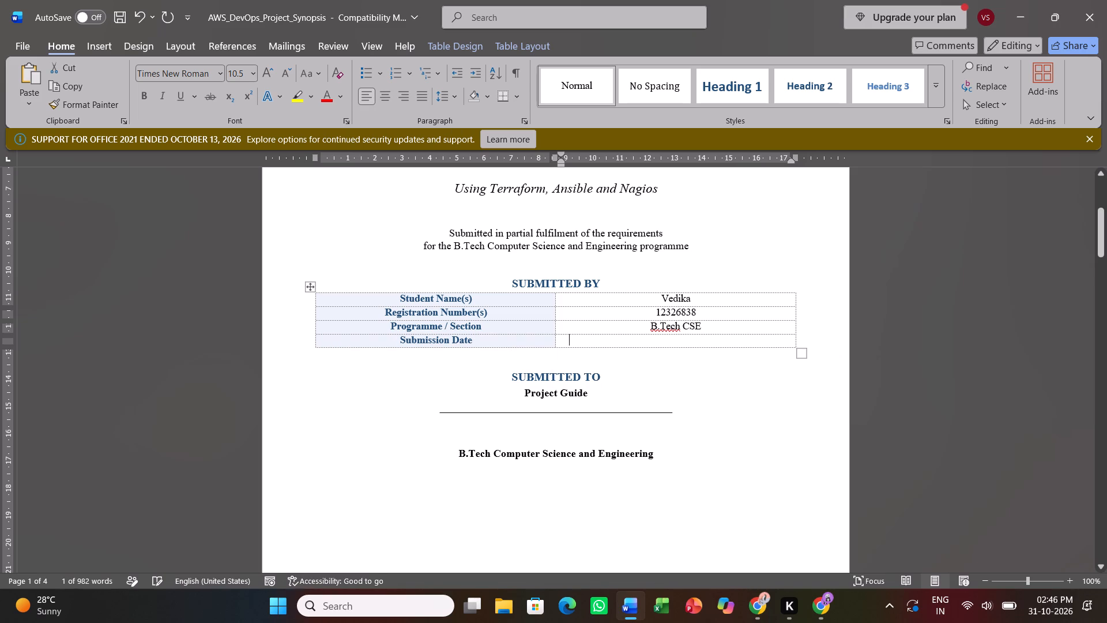
{"action": "left_click", "coordinate": [640, 343]}
{"action": "key", "text": "Tab"}
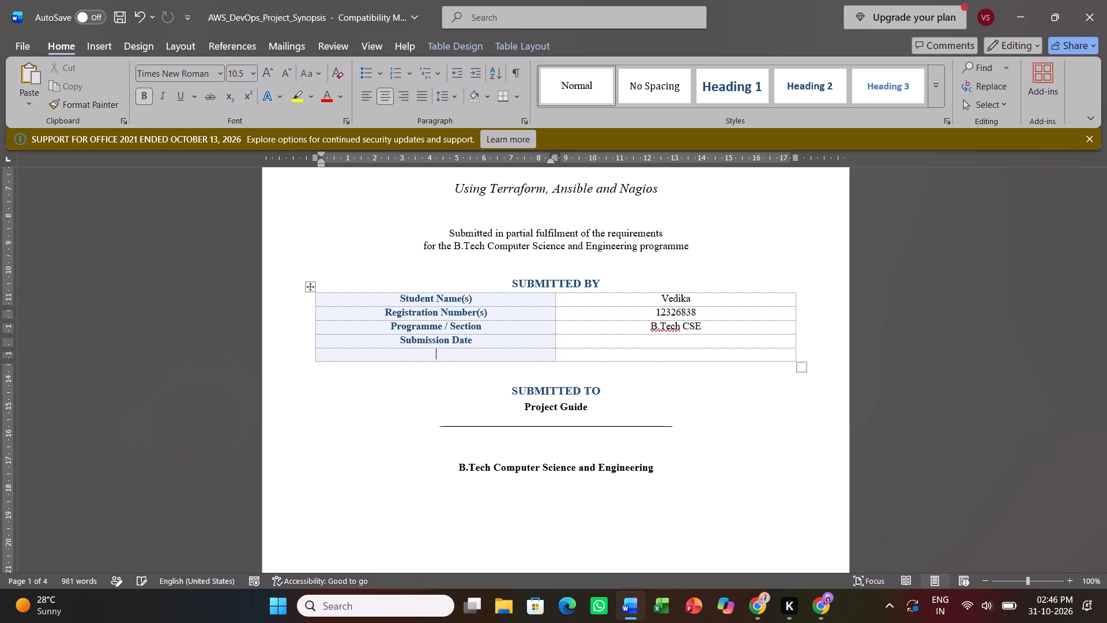
{"action": "key", "text": "ctrl+z"}
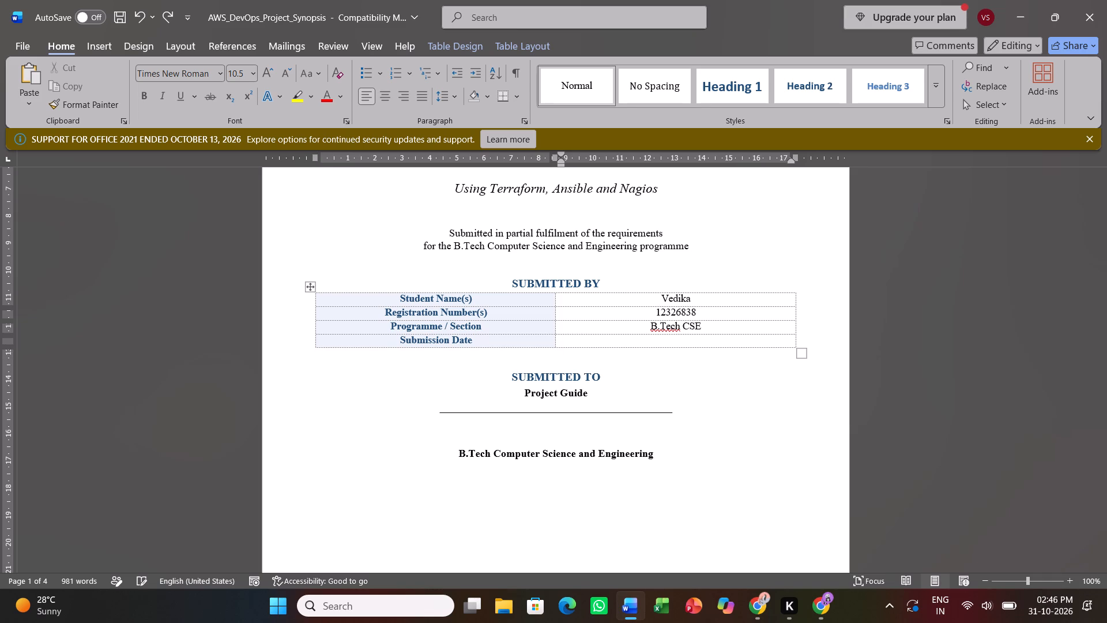
{"action": "left_click", "coordinate": [385, 99]}
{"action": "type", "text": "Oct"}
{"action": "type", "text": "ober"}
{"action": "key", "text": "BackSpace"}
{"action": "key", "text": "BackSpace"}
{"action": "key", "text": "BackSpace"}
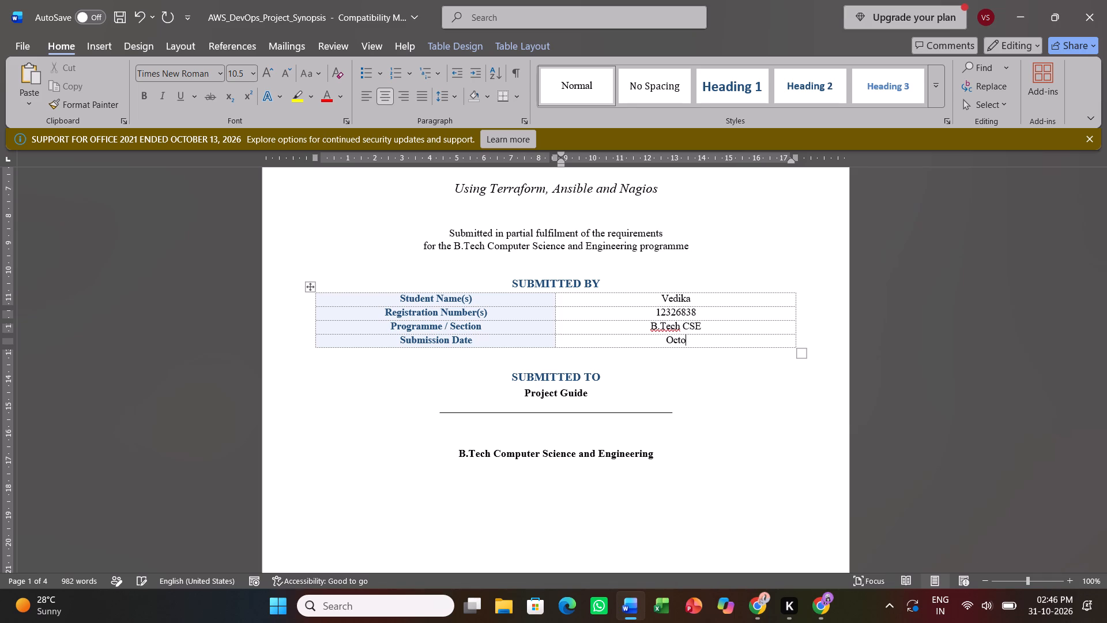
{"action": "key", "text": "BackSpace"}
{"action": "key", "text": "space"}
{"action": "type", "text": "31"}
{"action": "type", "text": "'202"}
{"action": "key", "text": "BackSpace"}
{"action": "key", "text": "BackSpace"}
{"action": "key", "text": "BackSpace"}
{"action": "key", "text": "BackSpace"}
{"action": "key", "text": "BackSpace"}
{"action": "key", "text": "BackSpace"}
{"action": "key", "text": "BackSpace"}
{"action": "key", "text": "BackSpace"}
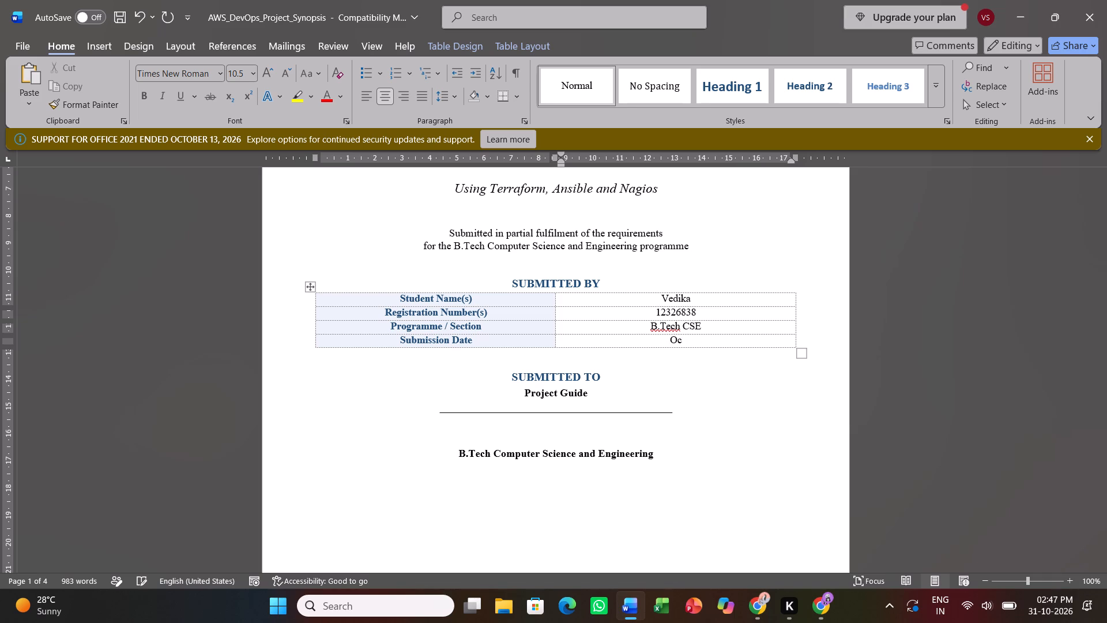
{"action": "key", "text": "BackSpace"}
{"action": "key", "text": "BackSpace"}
Enter 31 October 2026 as the date in the Submission Date row.
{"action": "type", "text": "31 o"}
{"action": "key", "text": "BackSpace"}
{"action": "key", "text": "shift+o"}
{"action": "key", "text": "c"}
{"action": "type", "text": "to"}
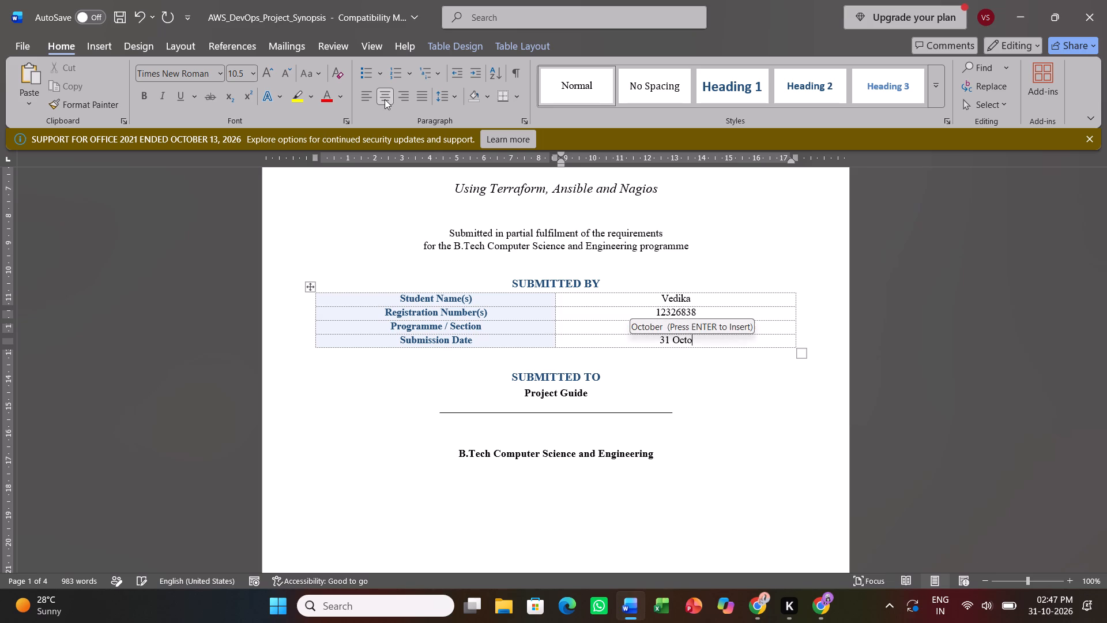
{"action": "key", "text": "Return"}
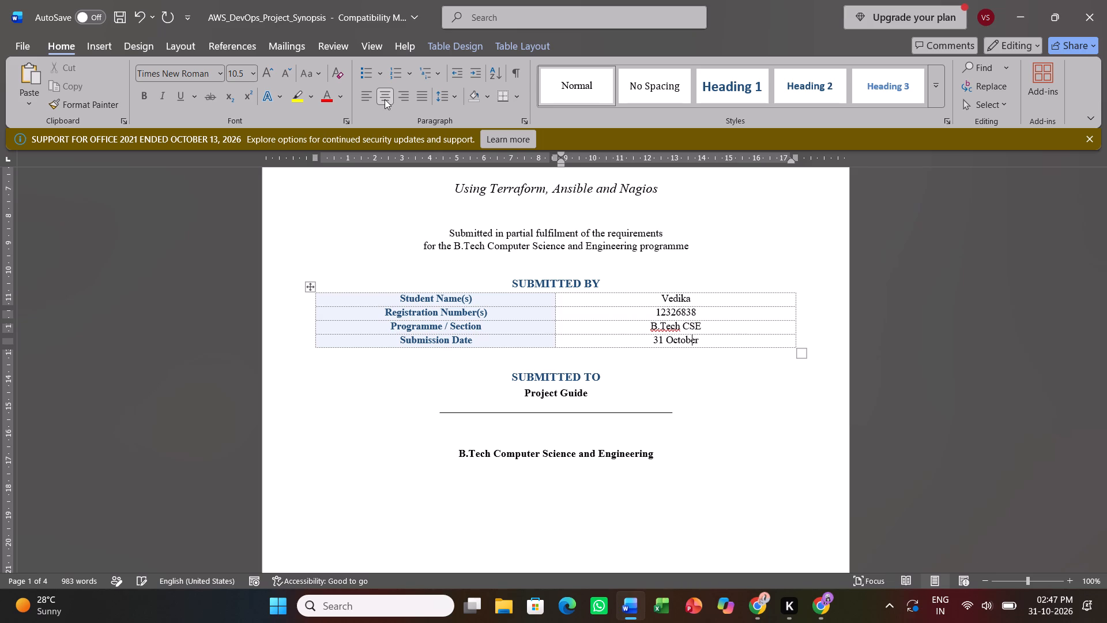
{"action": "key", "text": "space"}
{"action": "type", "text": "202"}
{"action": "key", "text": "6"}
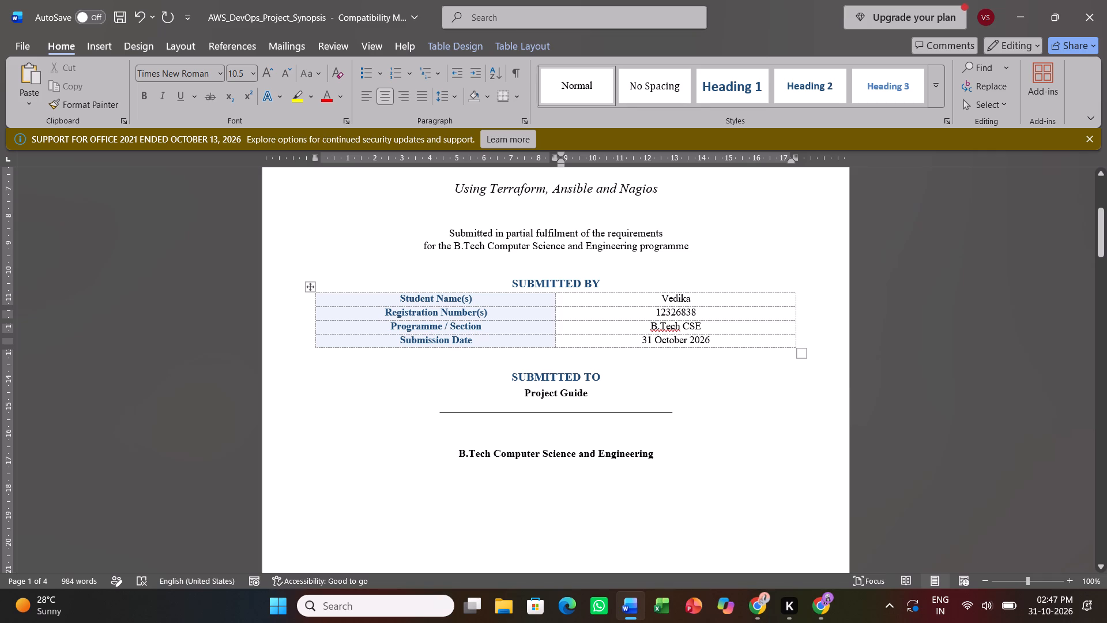
Slightly increase the height of all four rows in the Submitted By table, keeping them roughly even.
{"action": "left_click", "coordinate": [782, 302]}
{"action": "left_click_drag", "start_coordinate": [794, 307], "coordinate": [794, 312]}
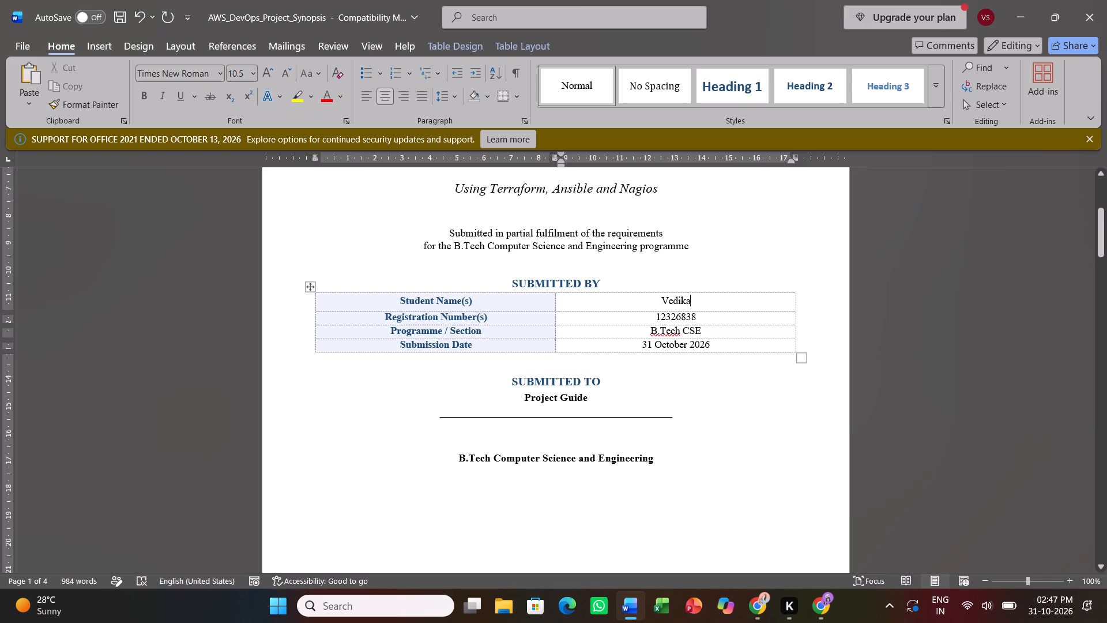
{"action": "left_click", "coordinate": [785, 325]}
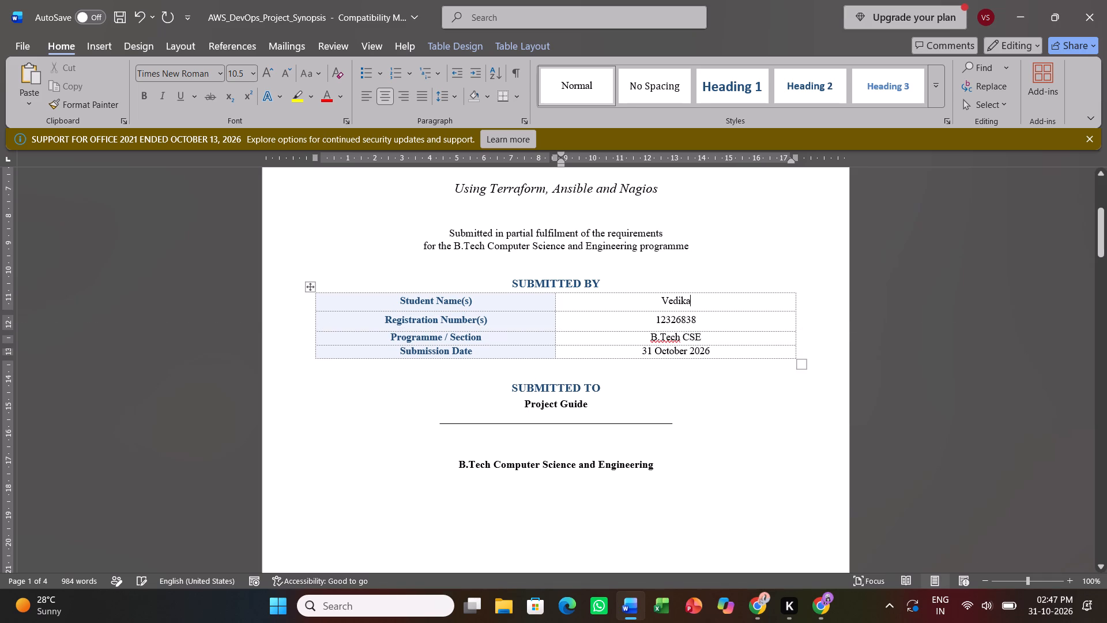
{"action": "left_click", "coordinate": [784, 346]}
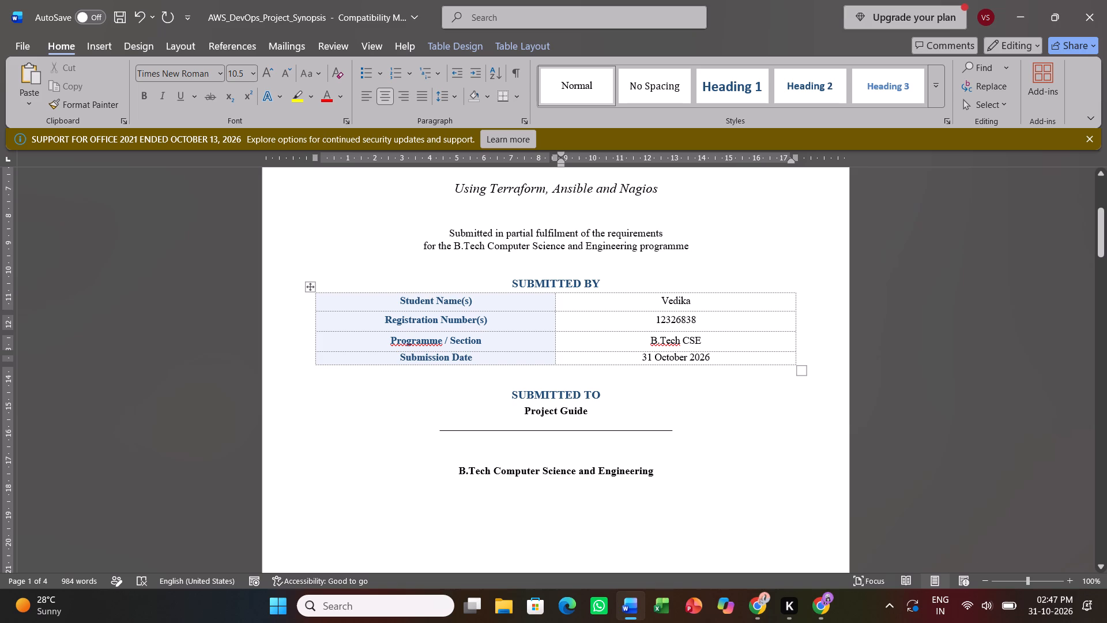
{"action": "left_click_drag", "start_coordinate": [784, 363], "coordinate": [784, 366]}
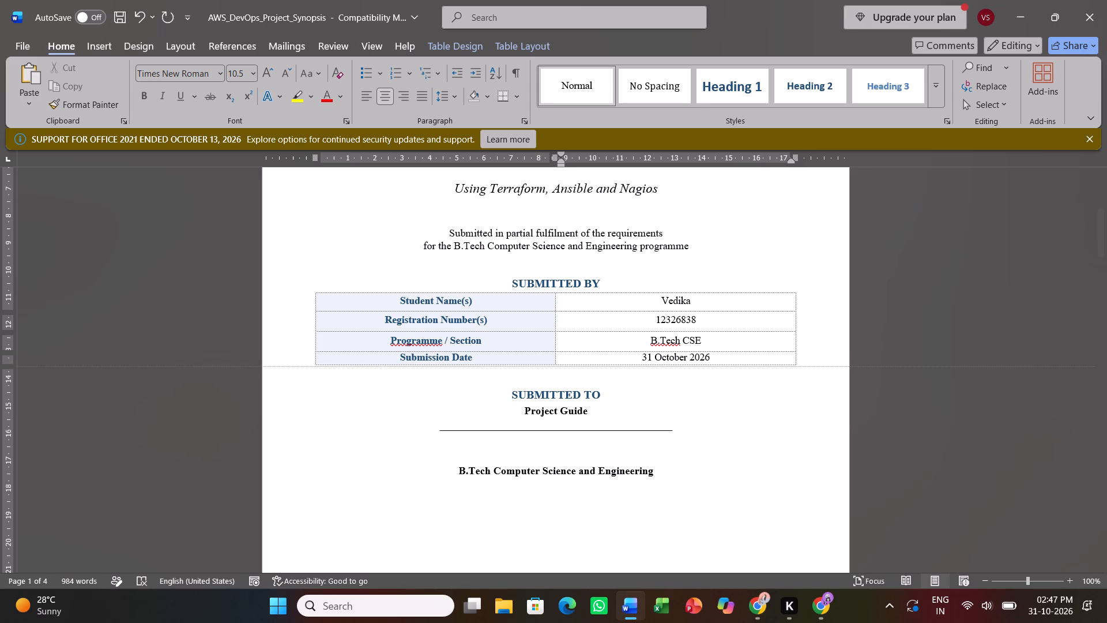
{"action": "left_click_drag", "start_coordinate": [784, 366], "coordinate": [784, 370]}
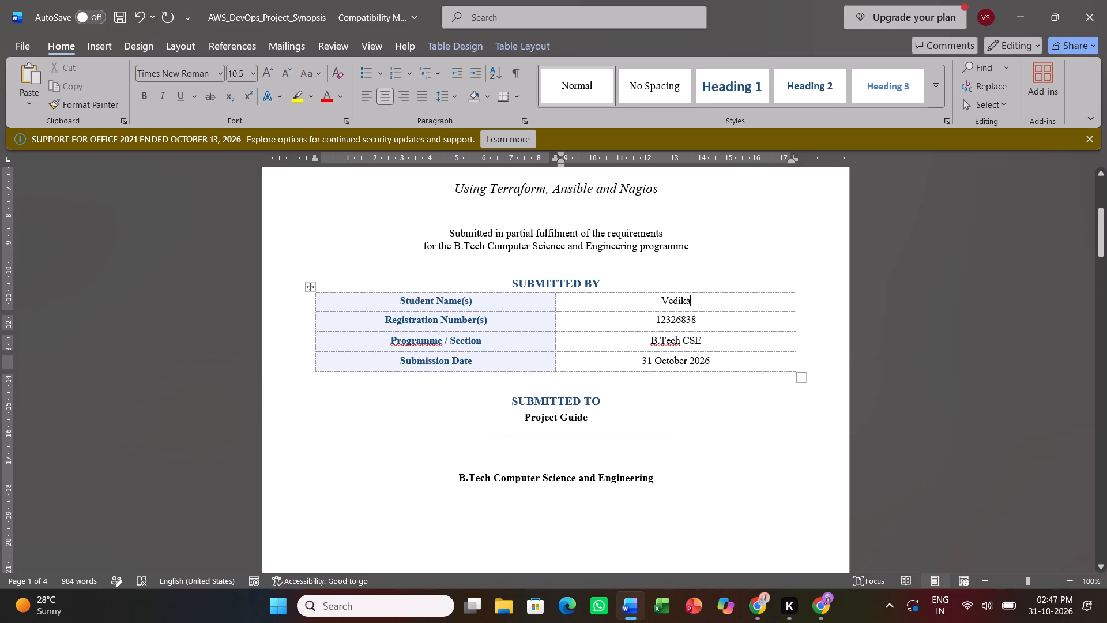
Shorten the label Programme / Section to Programme by deleting the slash and the word Section.
{"action": "left_click", "coordinate": [482, 338]}
{"action": "key", "text": "BackSpace"}
{"action": "key", "text": "BackSpace"}
{"action": "key", "text": "BackSpace"}
{"action": "key", "text": "BackSpace"}
{"action": "key", "text": "BackSpace"}
{"action": "key", "text": "BackSpace"}
{"action": "key", "text": "BackSpace"}
{"action": "key", "text": "BackSpace"}
{"action": "key", "text": "BackSpace"}
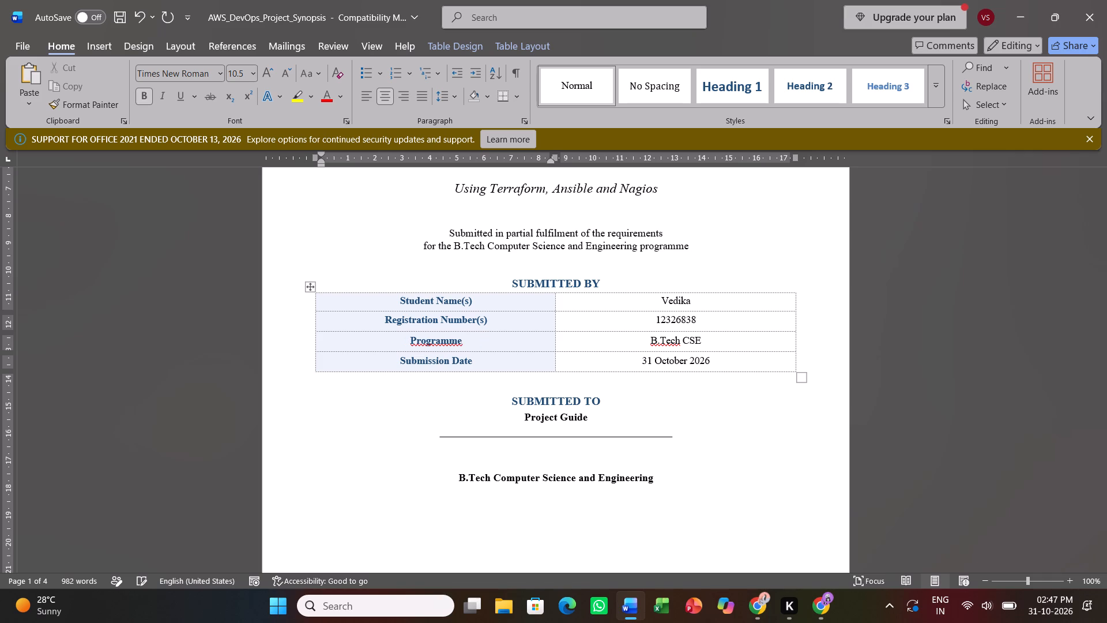
Ignore all spelling flags for the word Programme in the table label.
{"action": "right_click", "coordinate": [439, 340]}
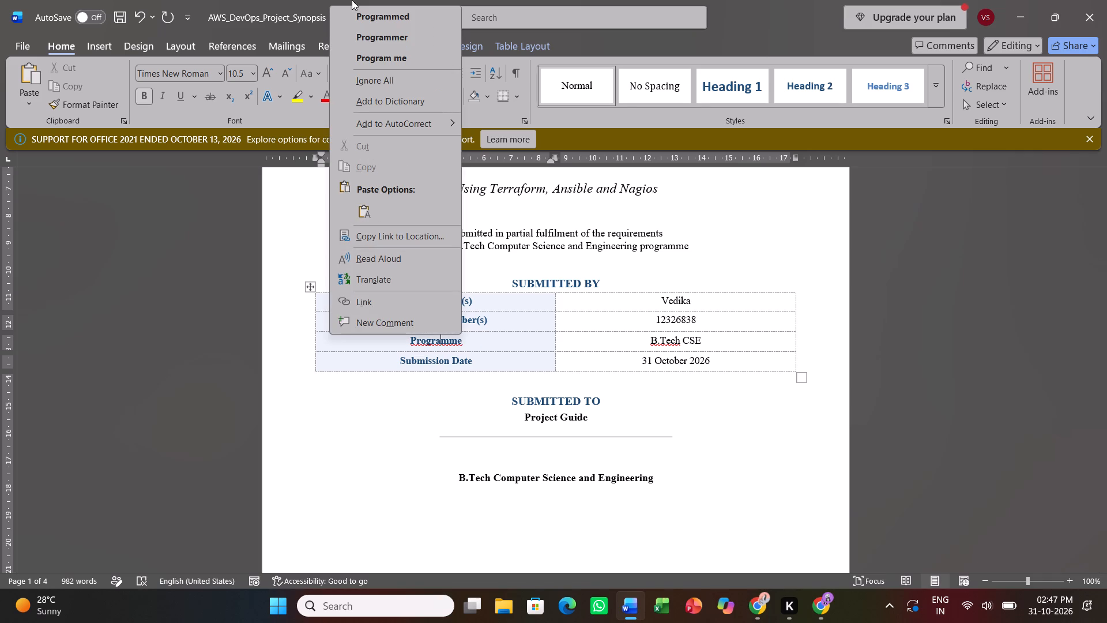
{"action": "left_click", "coordinate": [417, 74]}
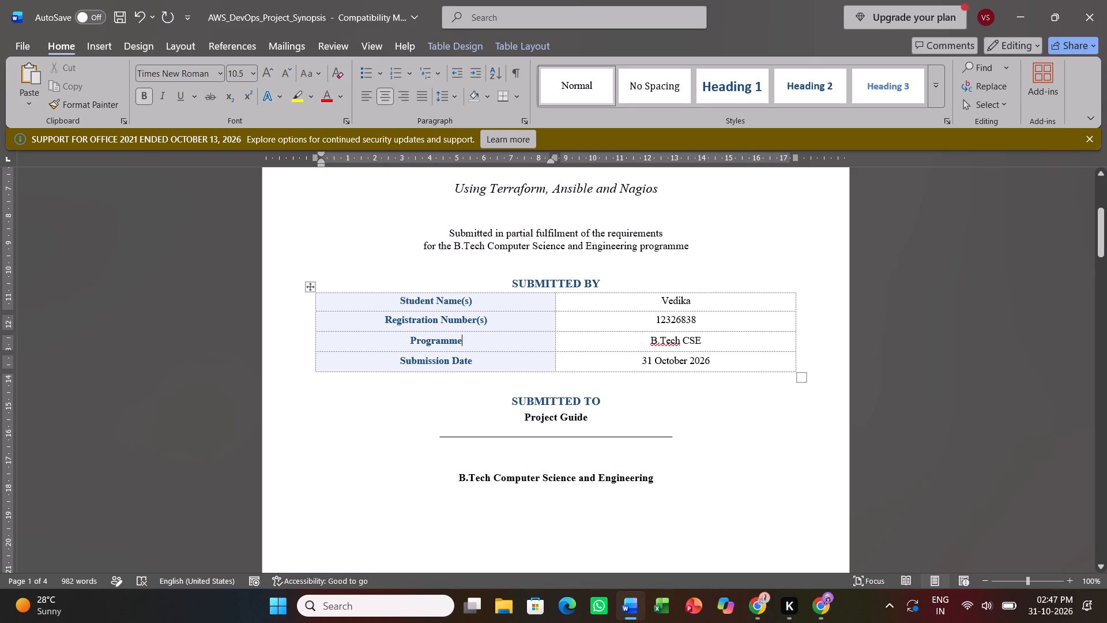
Delete the blank underscore line below Project Guide in the Submitted To section of the cover page.
{"action": "left_click", "coordinate": [576, 427]}
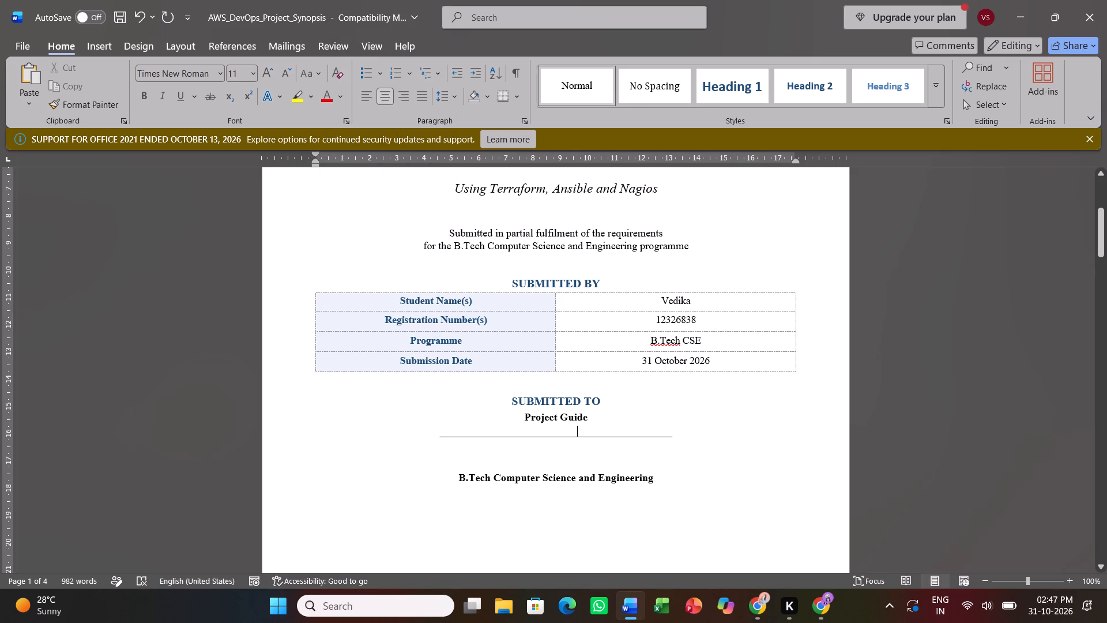
{"action": "left_click", "coordinate": [561, 441]}
{"action": "left_click", "coordinate": [572, 422]}
{"action": "left_click", "coordinate": [676, 434]}
{"action": "left_click_drag", "start_coordinate": [676, 434], "coordinate": [537, 433]}
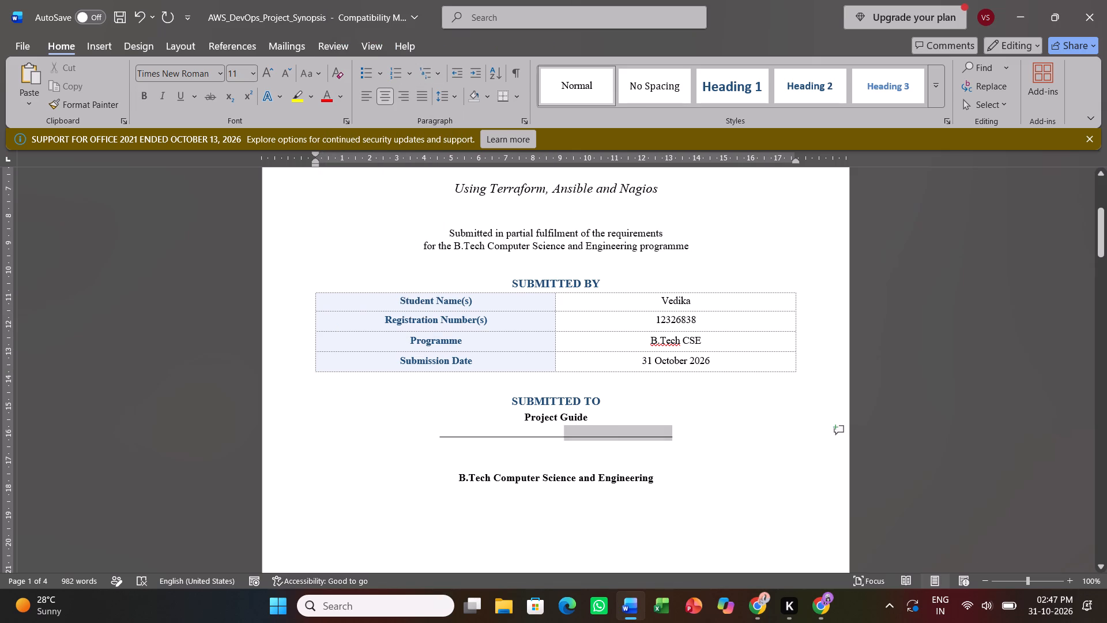
{"action": "left_click_drag", "start_coordinate": [537, 433], "coordinate": [442, 440]}
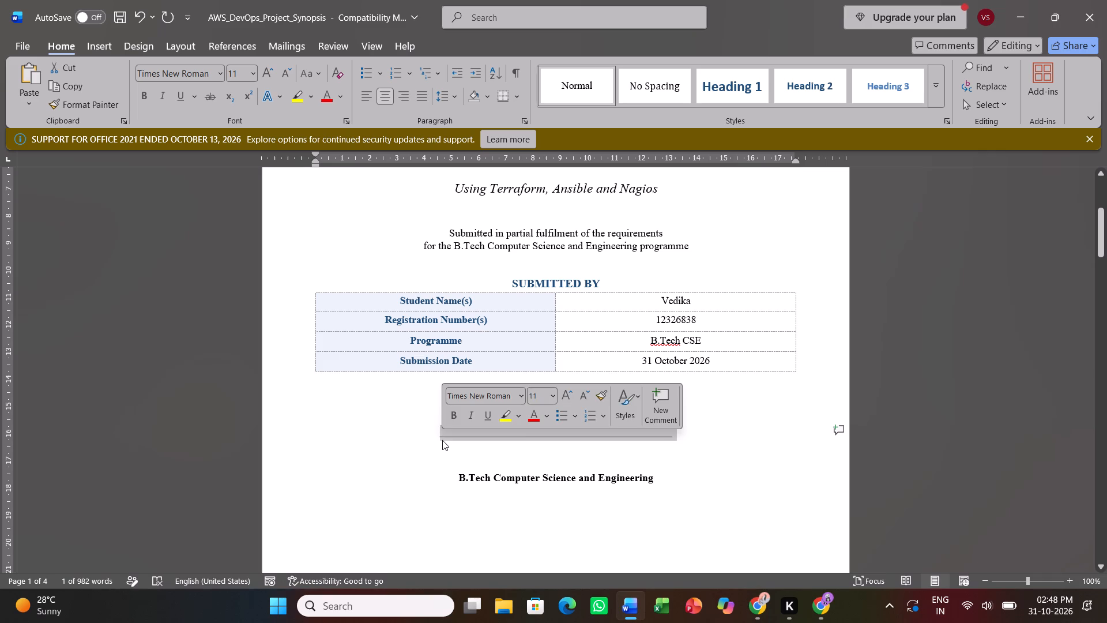
{"action": "key", "text": "BackSpace"}
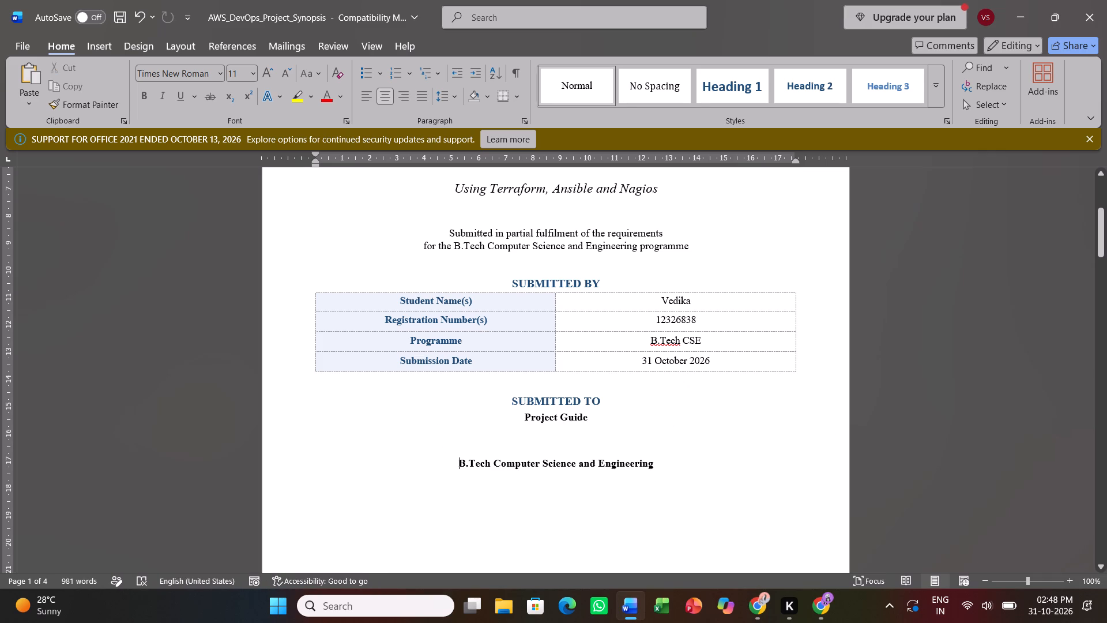
Insert a blank line below Project Guide in the Submitted To section of the cover page.
{"action": "left_click", "coordinate": [551, 431]}
{"action": "left_click", "coordinate": [549, 432]}
{"action": "left_click", "coordinate": [597, 416]}
{"action": "key", "text": "Return"}
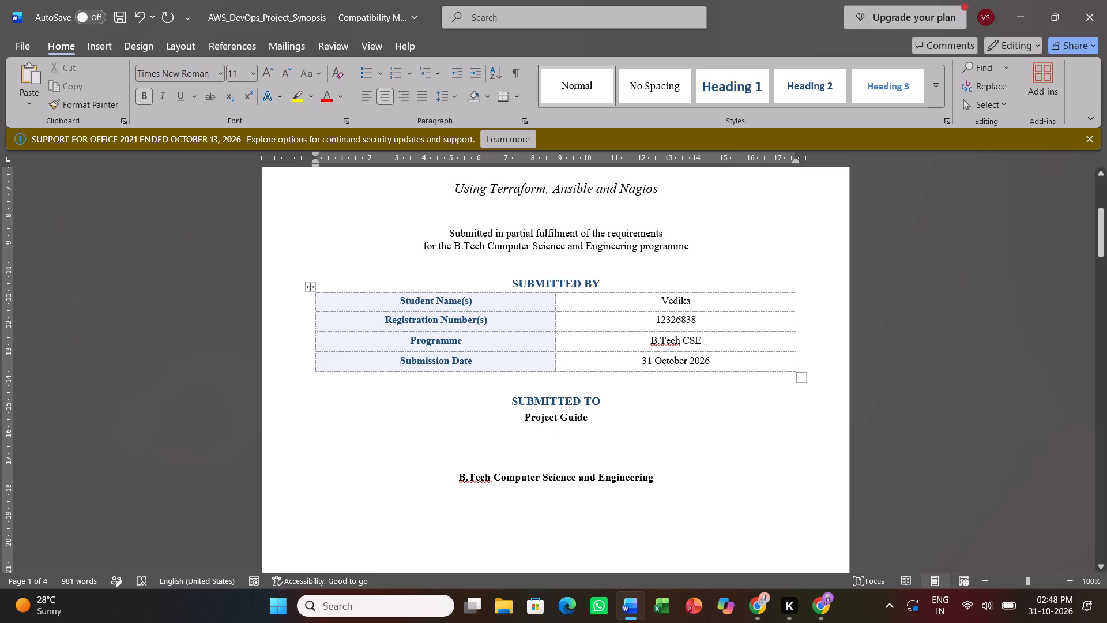
Replace the Project Guide text under Submitted To with the guide's name, prefixed with Dr.
{"action": "left_click", "coordinate": [588, 420]}
{"action": "key", "text": "BackSpace"}
{"action": "key", "text": "BackSpace"}
{"action": "key", "text": "BackSpace"}
{"action": "key", "text": "BackSpace"}
{"action": "key", "text": "BackSpace"}
{"action": "key", "text": "BackSpace"}
{"action": "key", "text": "BackSpace"}
{"action": "key", "text": "BackSpace"}
{"action": "key", "text": "BackSpace"}
{"action": "key", "text": "BackSpace"}
{"action": "key", "text": "BackSpace"}
{"action": "key", "text": "BackSpace"}
{"action": "key", "text": "BackSpace"}
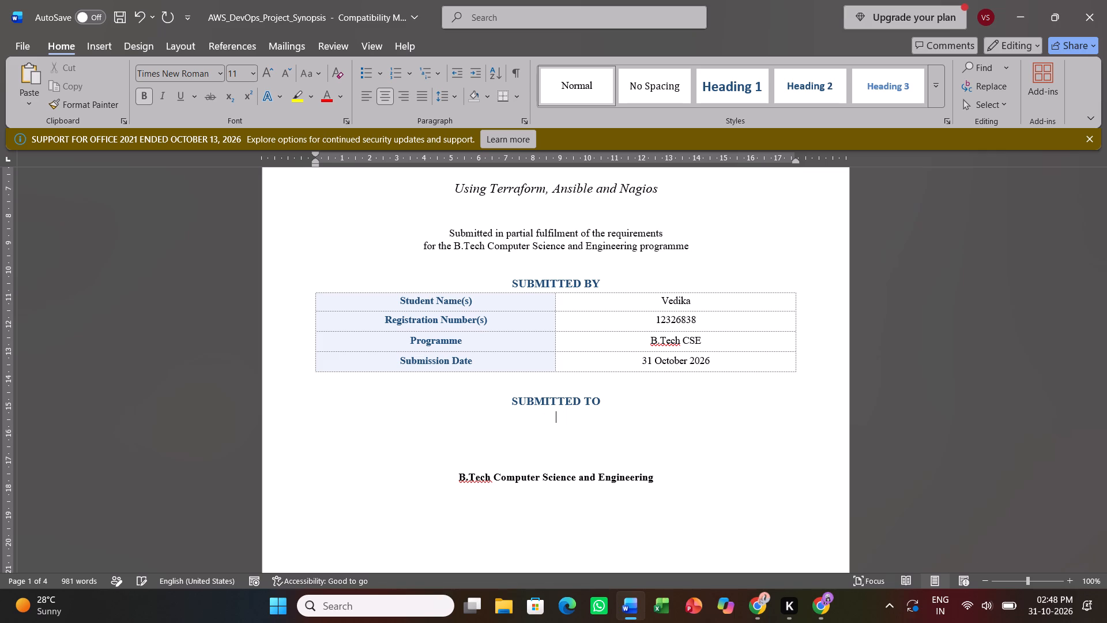
{"action": "left_click", "coordinate": [828, 609]}
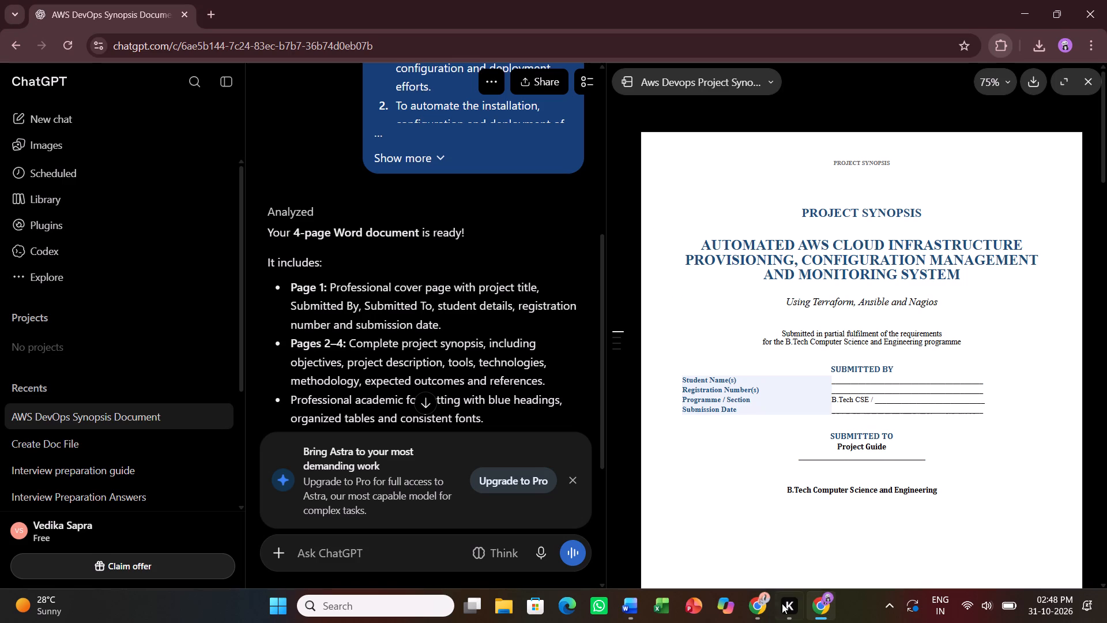
{"action": "left_click", "coordinate": [639, 610]}
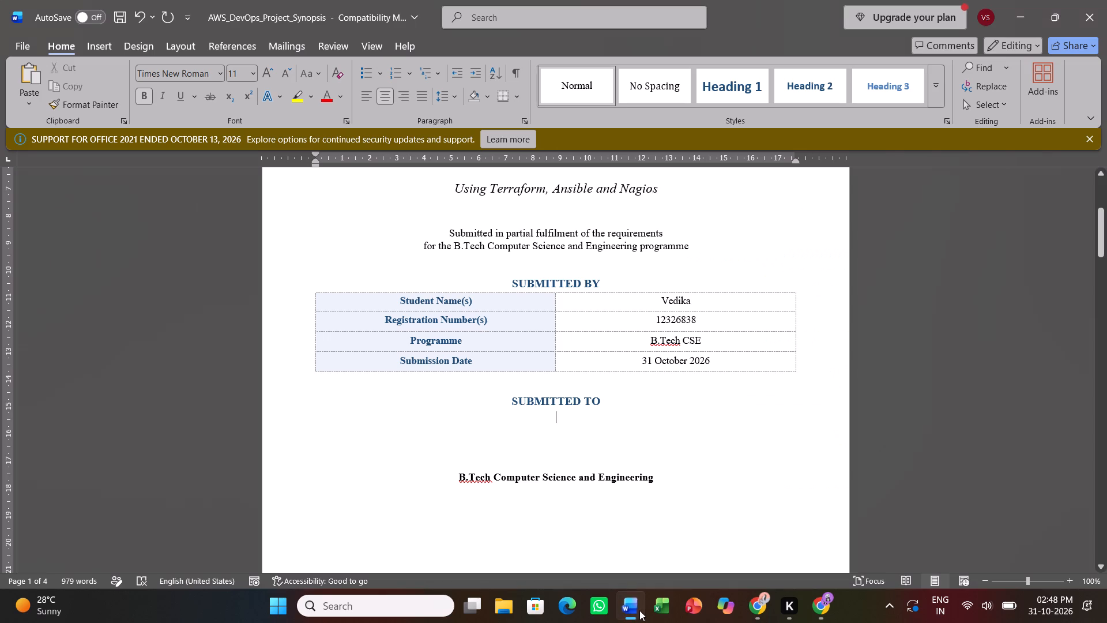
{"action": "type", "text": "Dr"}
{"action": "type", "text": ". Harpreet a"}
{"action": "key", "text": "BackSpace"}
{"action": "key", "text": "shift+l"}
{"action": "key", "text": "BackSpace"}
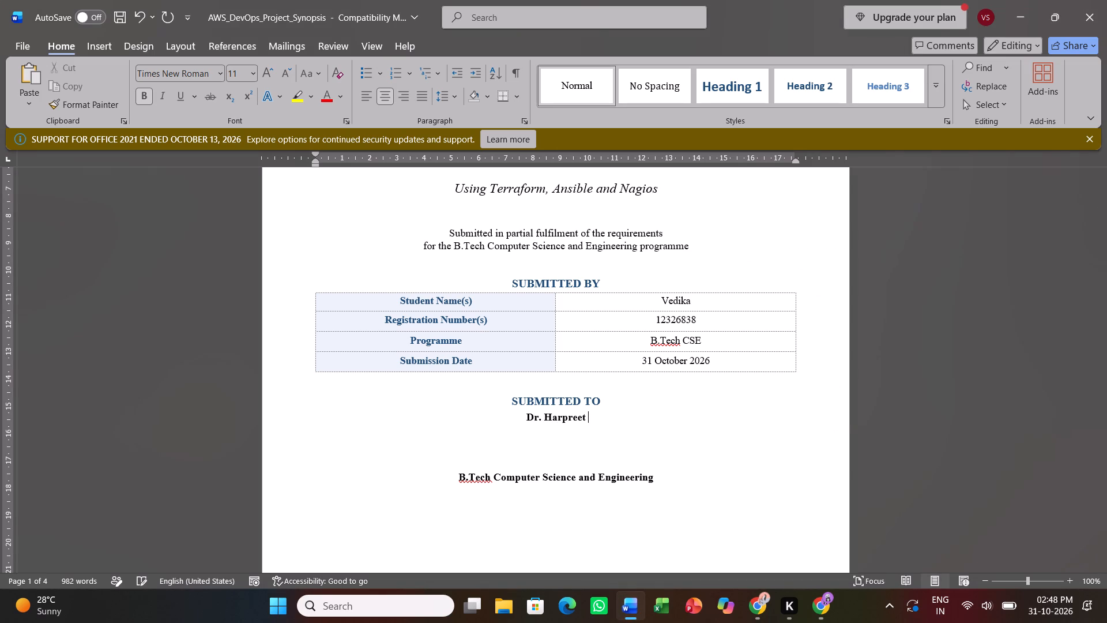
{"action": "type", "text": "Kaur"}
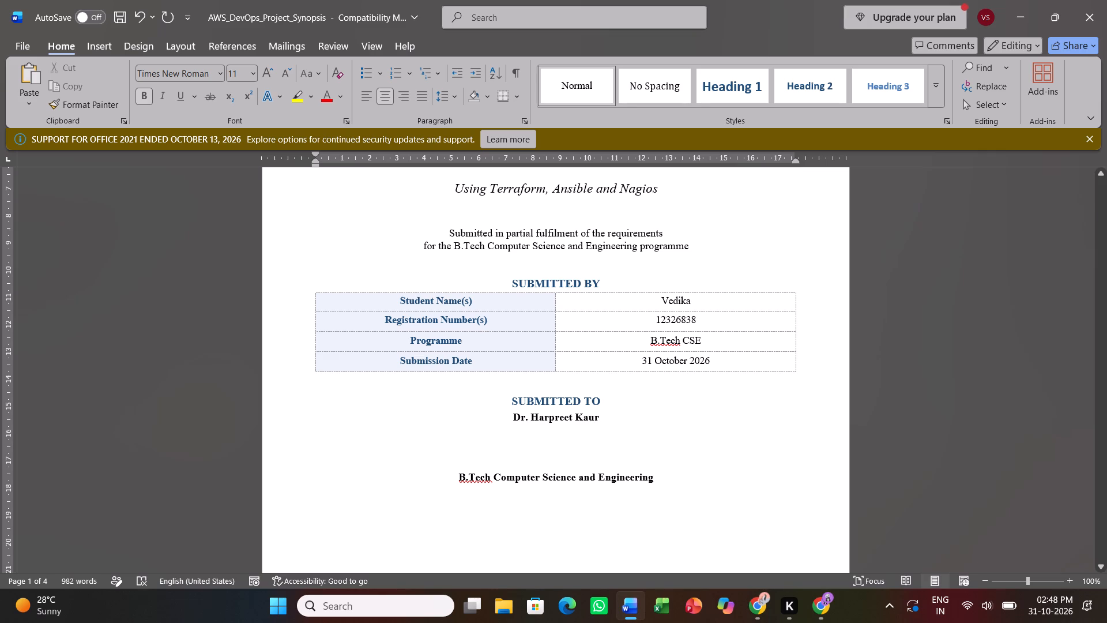
Set the font size of the SUBMITTED BY and SUBMITTED TO headings on the cover page to 14.
{"action": "scroll", "coordinate": [751, 425], "scroll_direction": "down", "scroll_amount": 1}
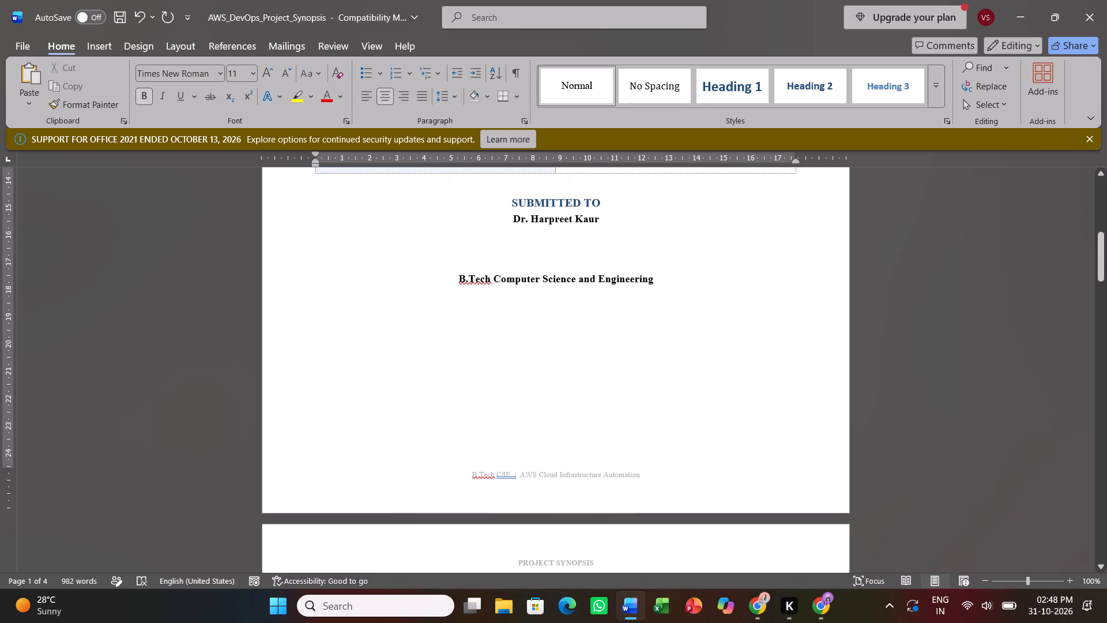
{"action": "left_click", "coordinate": [566, 201]}
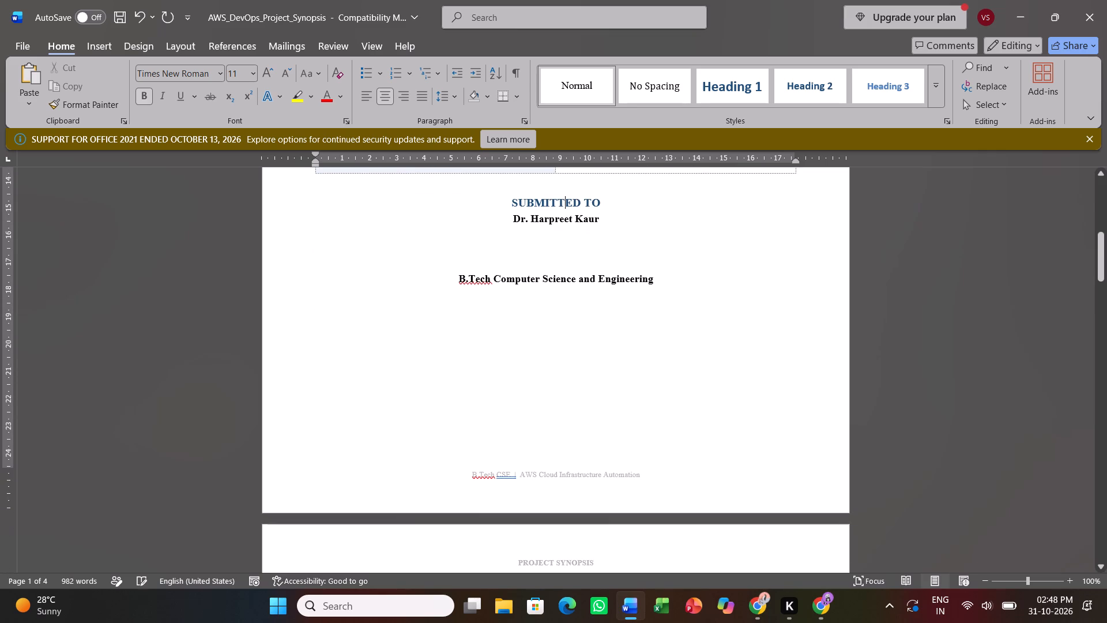
{"action": "left_click", "coordinate": [597, 216]}
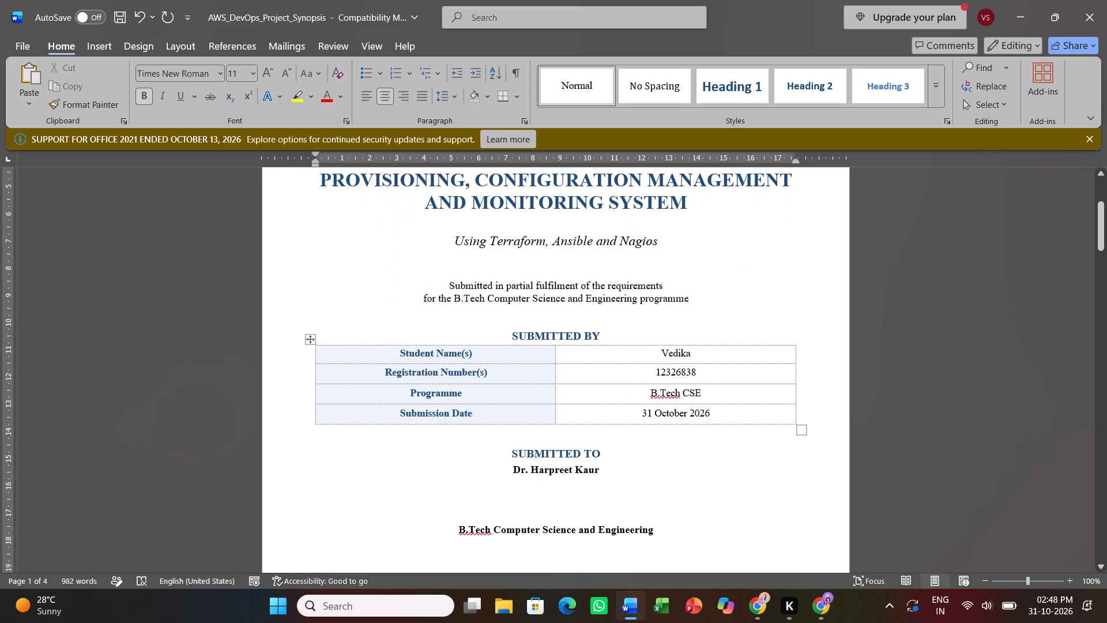
{"action": "left_click_drag", "start_coordinate": [600, 336], "coordinate": [510, 331]}
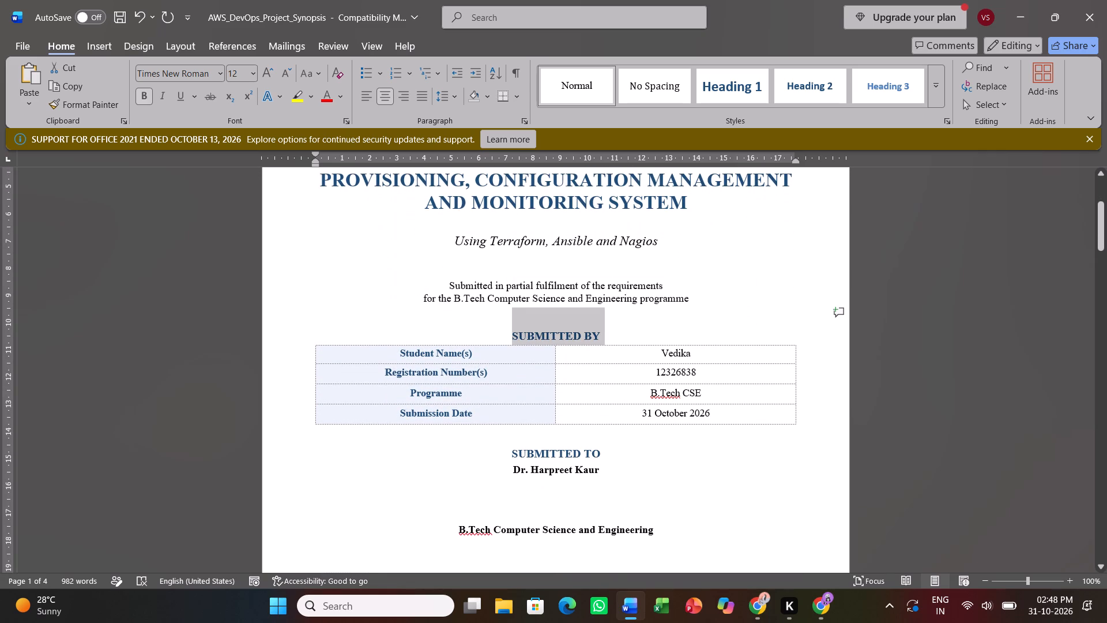
{"action": "left_click", "coordinate": [255, 74]}
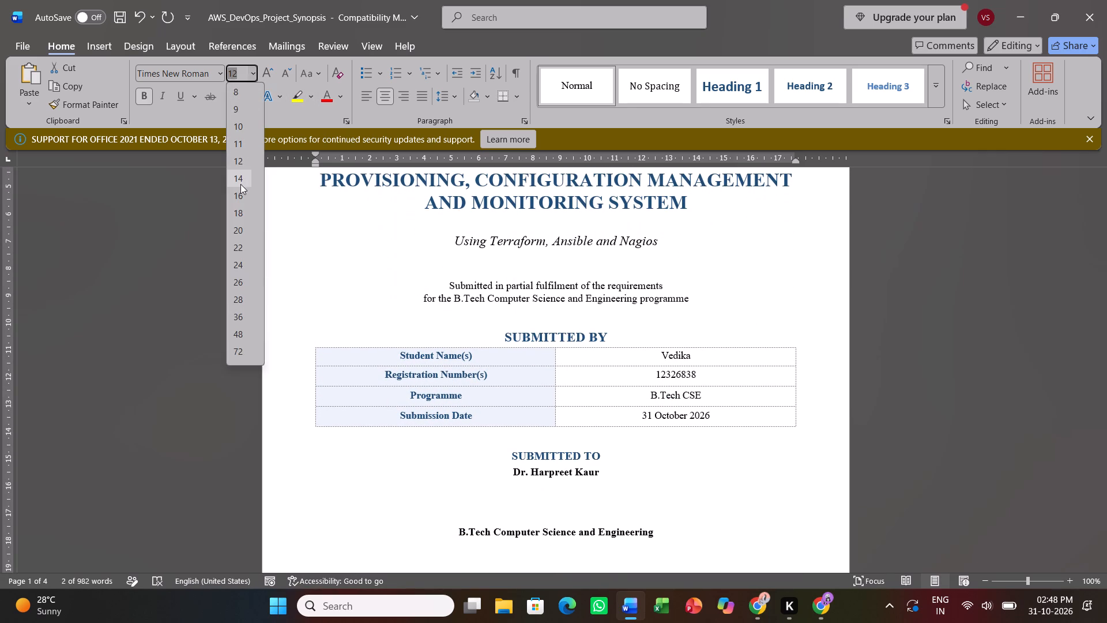
{"action": "left_click", "coordinate": [240, 184]}
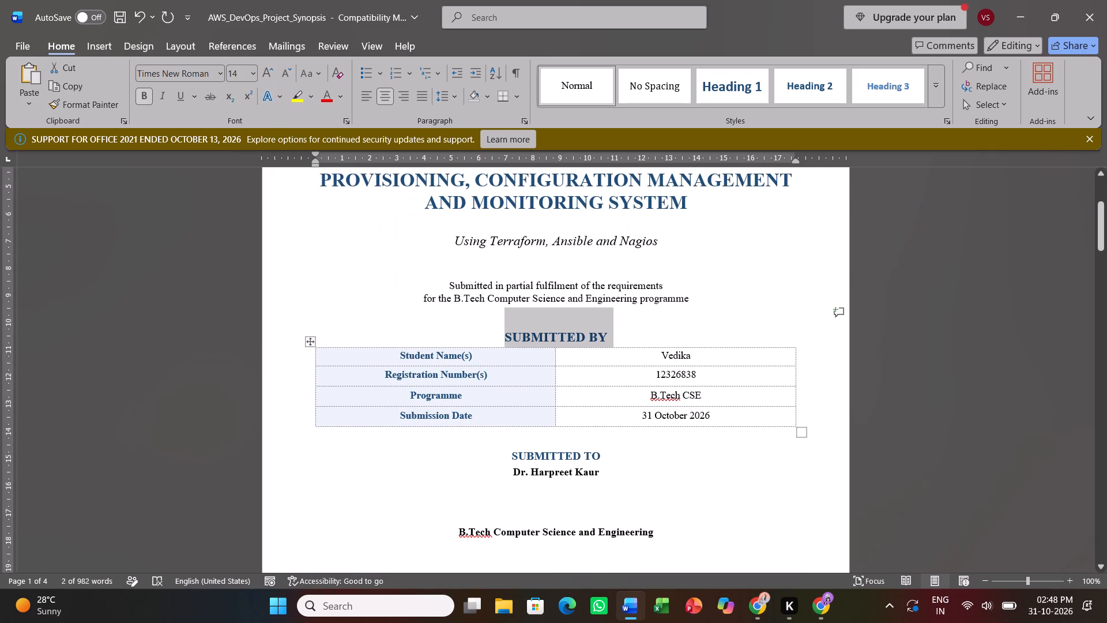
{"action": "left_click_drag", "start_coordinate": [607, 453], "coordinate": [499, 451]}
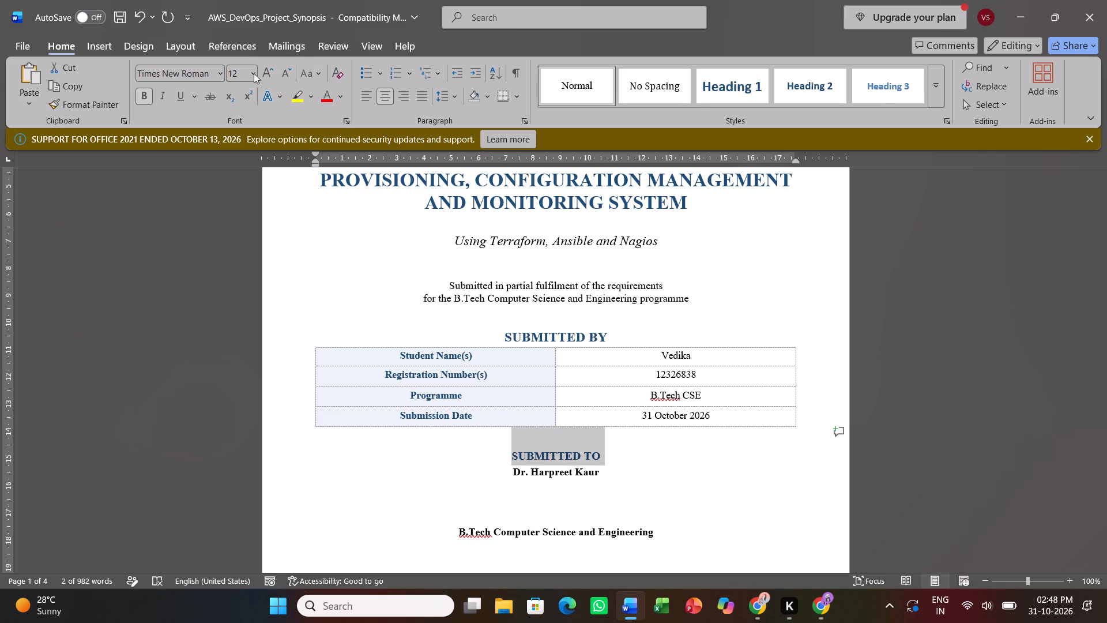
{"action": "left_click", "coordinate": [254, 74]}
{"action": "left_click", "coordinate": [238, 182]}
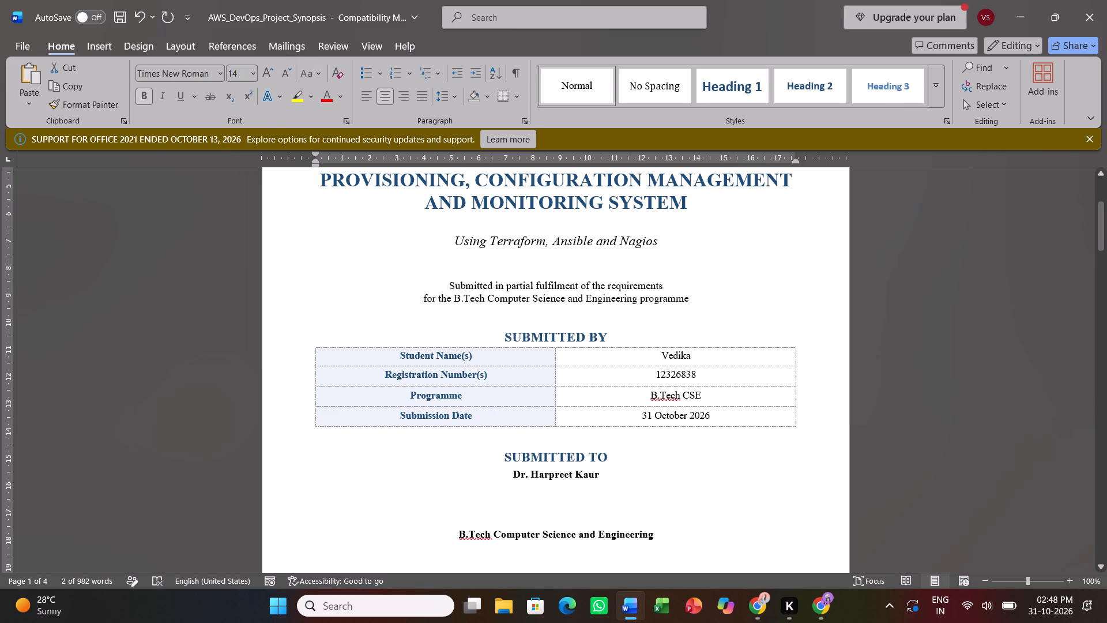
Set the font size of the guide's name under SUBMITTED TO to 12.
{"action": "left_click", "coordinate": [604, 479]}
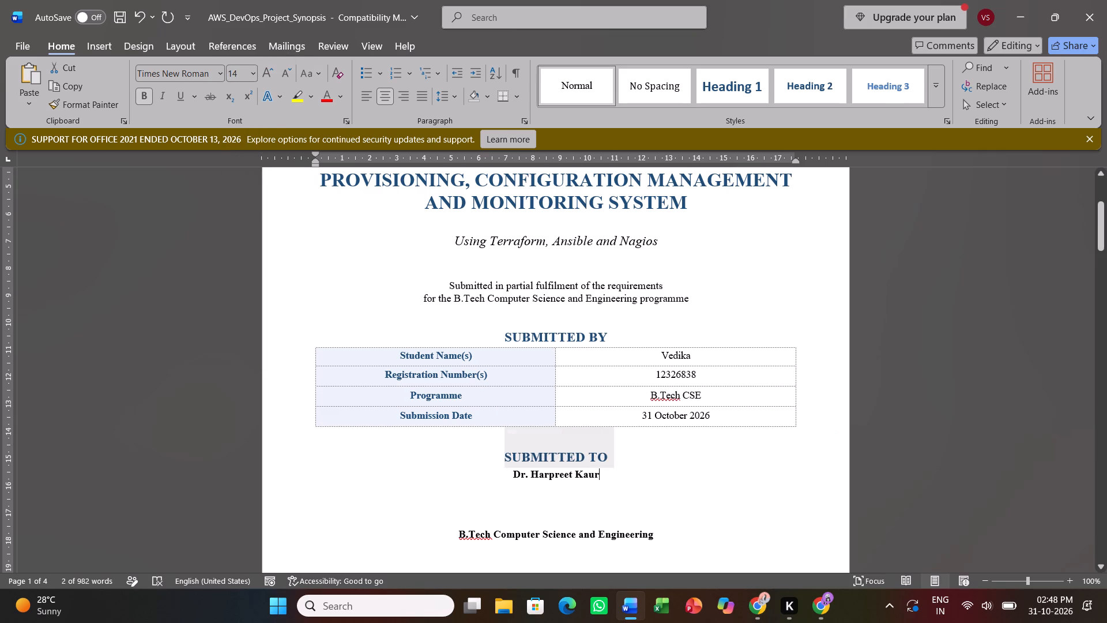
{"action": "left_click_drag", "start_coordinate": [604, 476], "coordinate": [511, 474]}
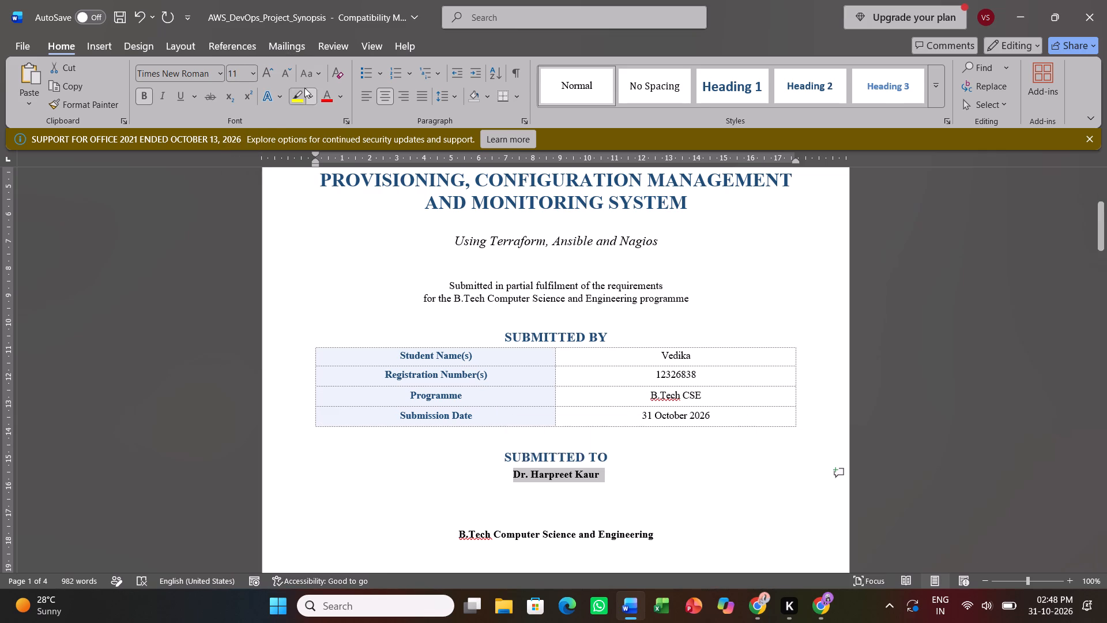
{"action": "left_click", "coordinate": [250, 68]}
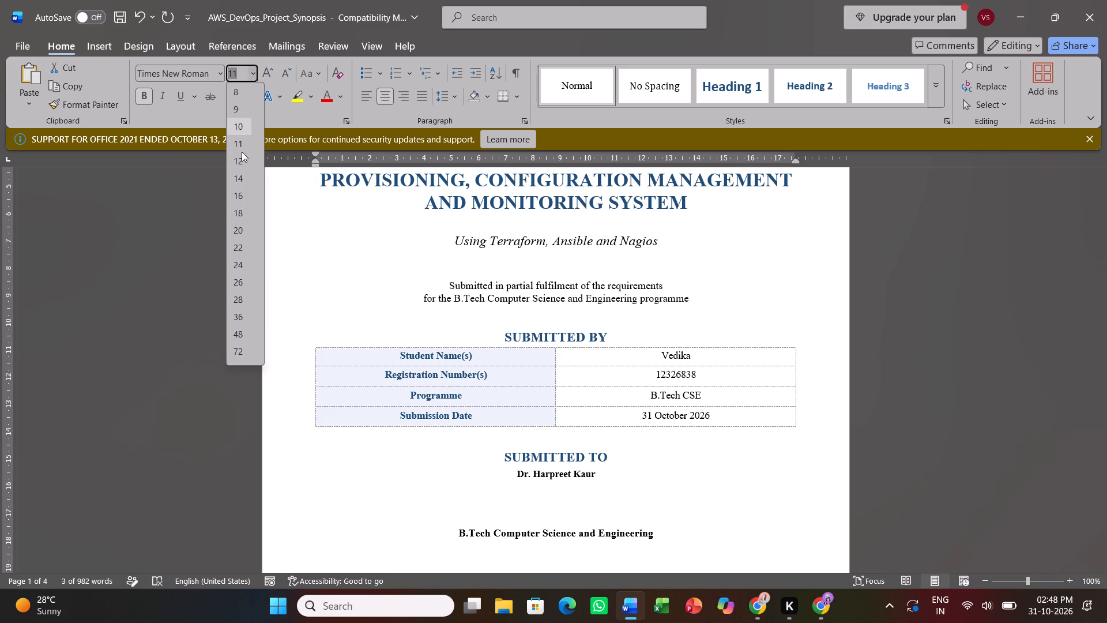
{"action": "left_click", "coordinate": [240, 166]}
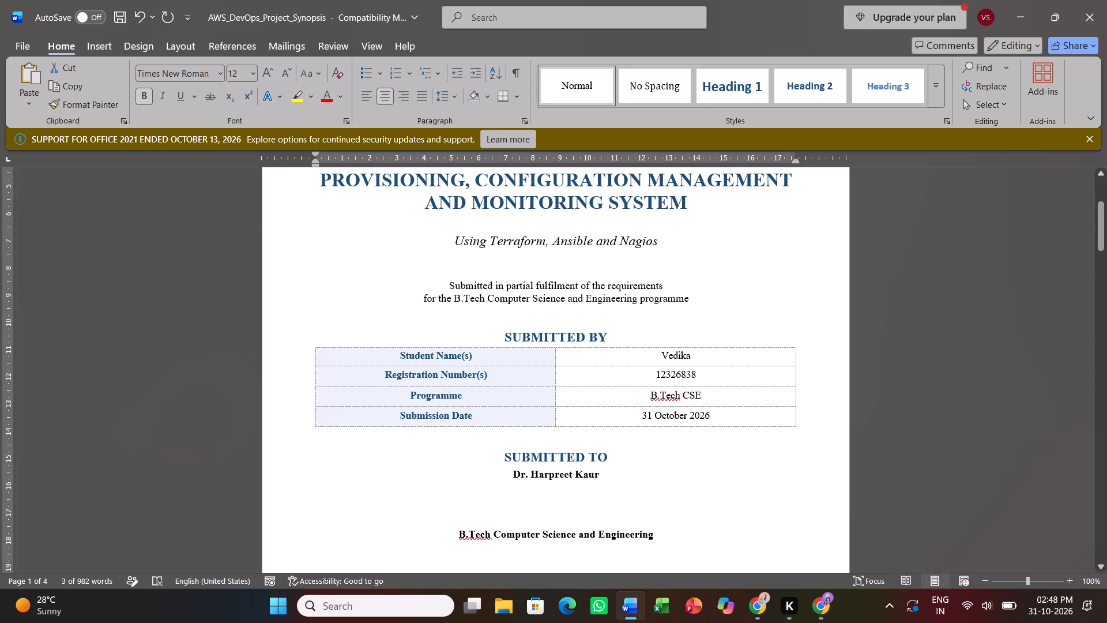
{"action": "left_click", "coordinate": [640, 407]}
Insert a blank line after the project title text on page 2, above the 2. Objectives heading.
{"action": "scroll", "coordinate": [640, 407], "scroll_direction": "down", "scroll_amount": 1}
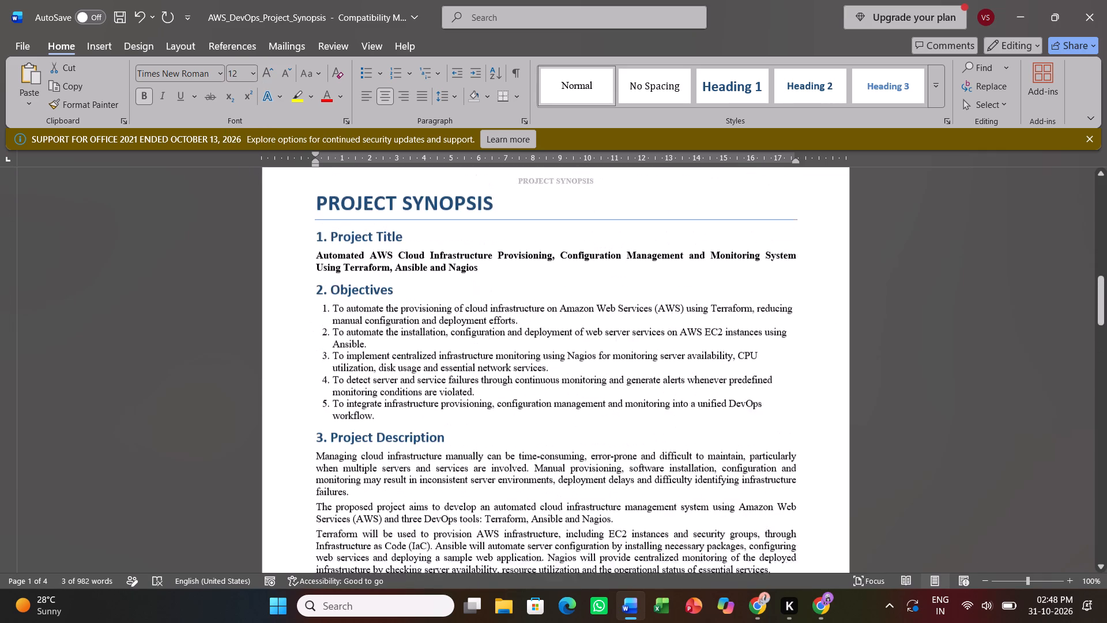
{"action": "scroll", "coordinate": [640, 407], "scroll_direction": "down", "scroll_amount": 1}
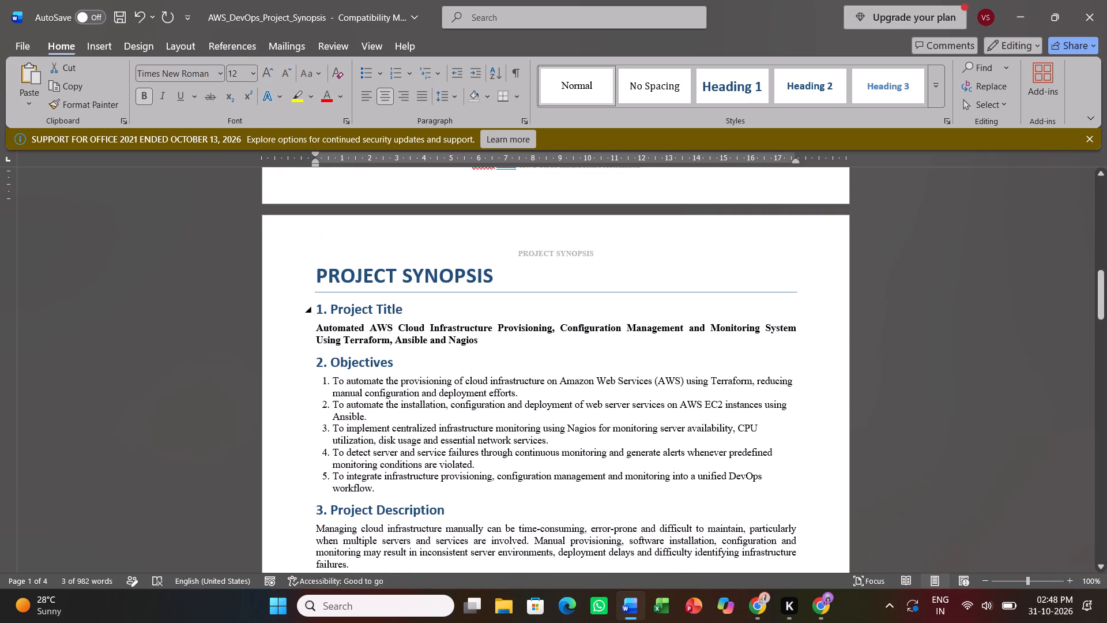
{"action": "left_click", "coordinate": [487, 340]}
{"action": "key", "text": "Return"}
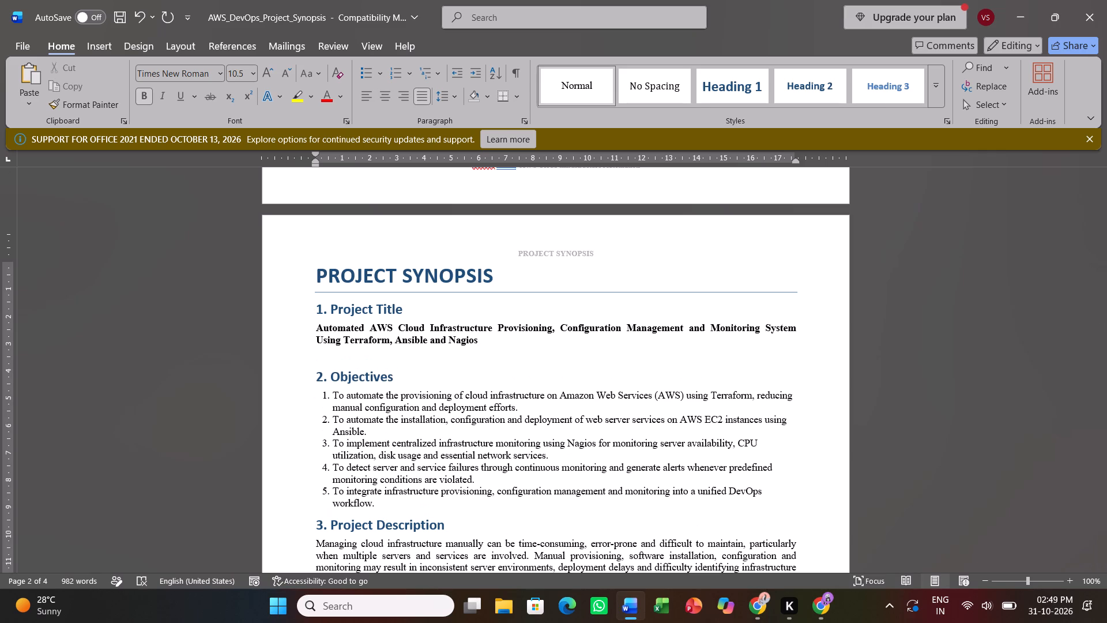
Expand the style gallery for the 1. Project Title heading and preview alternative styles on it.
{"action": "left_click", "coordinate": [356, 277]}
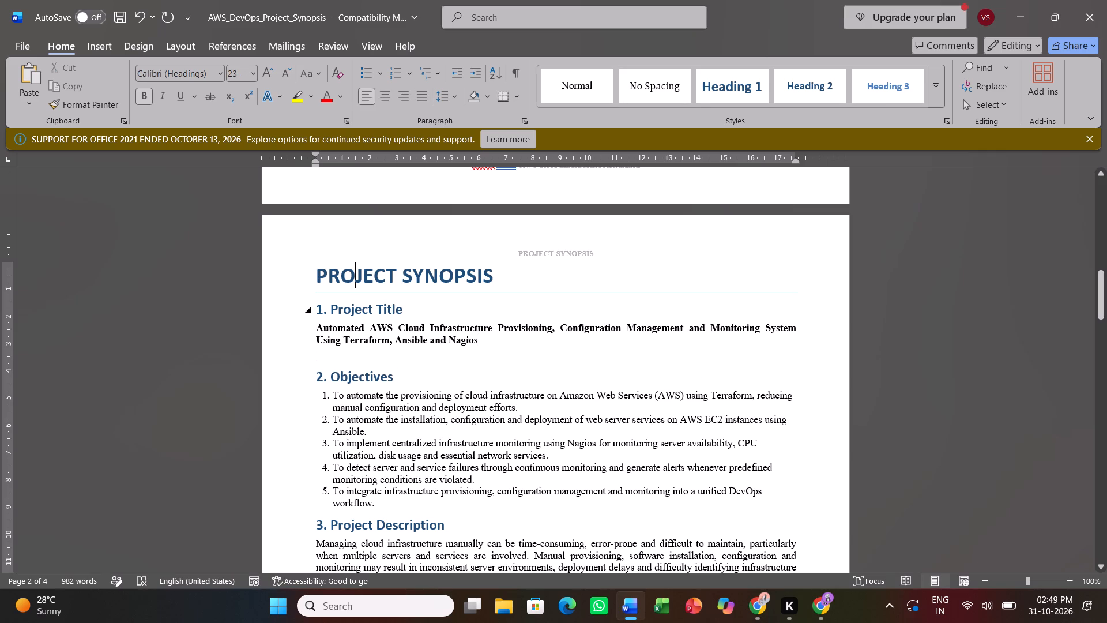
{"action": "left_click", "coordinate": [351, 317]}
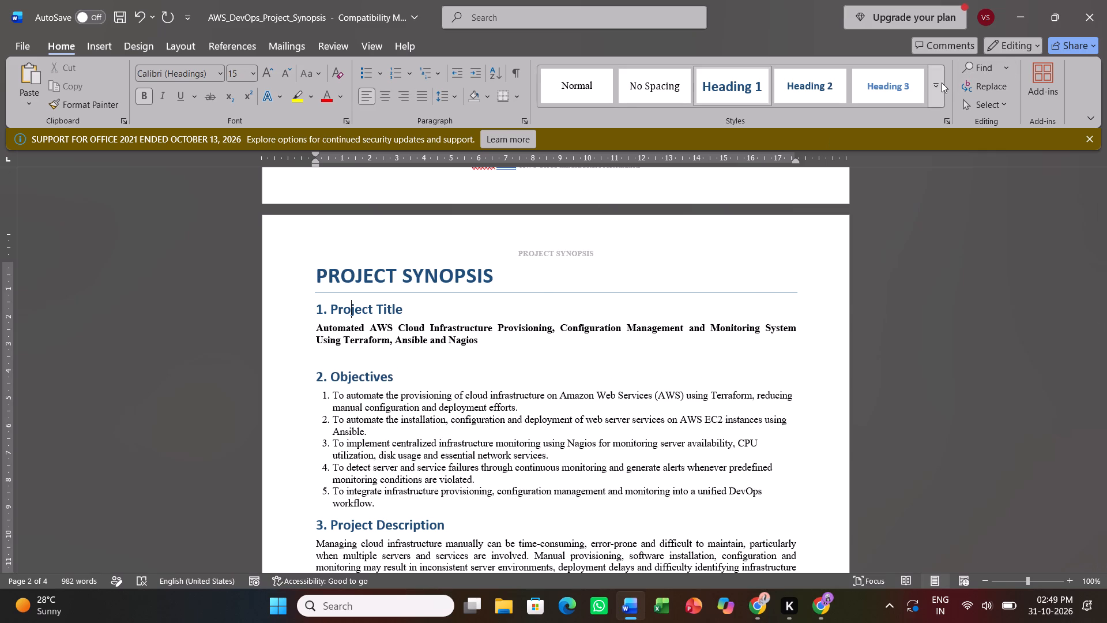
{"action": "left_click", "coordinate": [938, 83]}
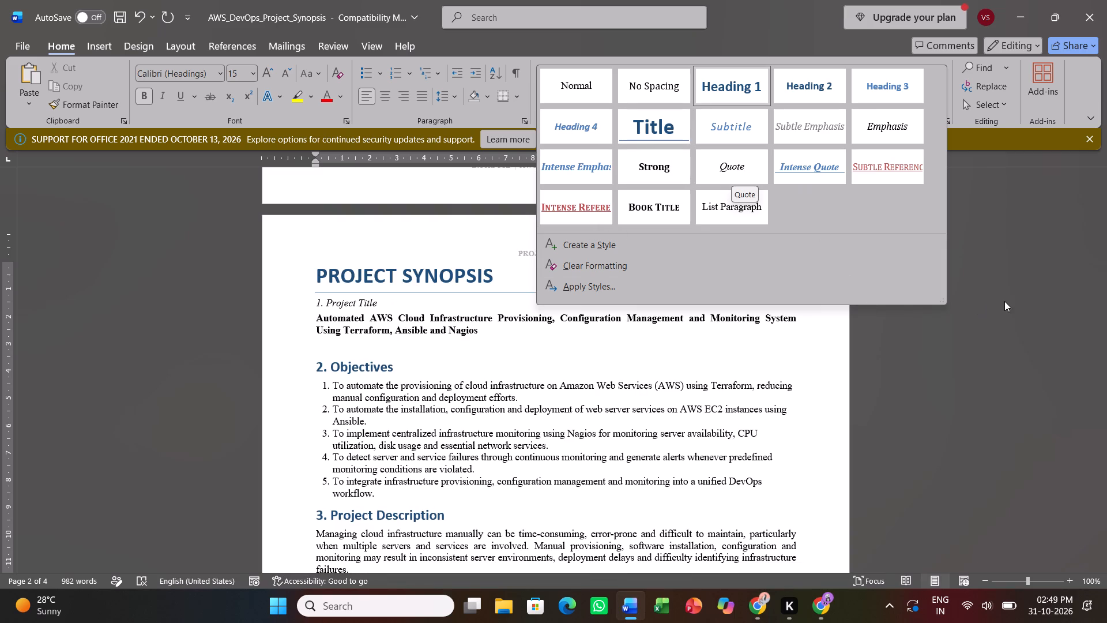
Insert a blank line between the PROJECT SYNOPSIS title and the 1. Project Title heading, keeping that section expanded.
{"action": "left_click", "coordinate": [981, 374]}
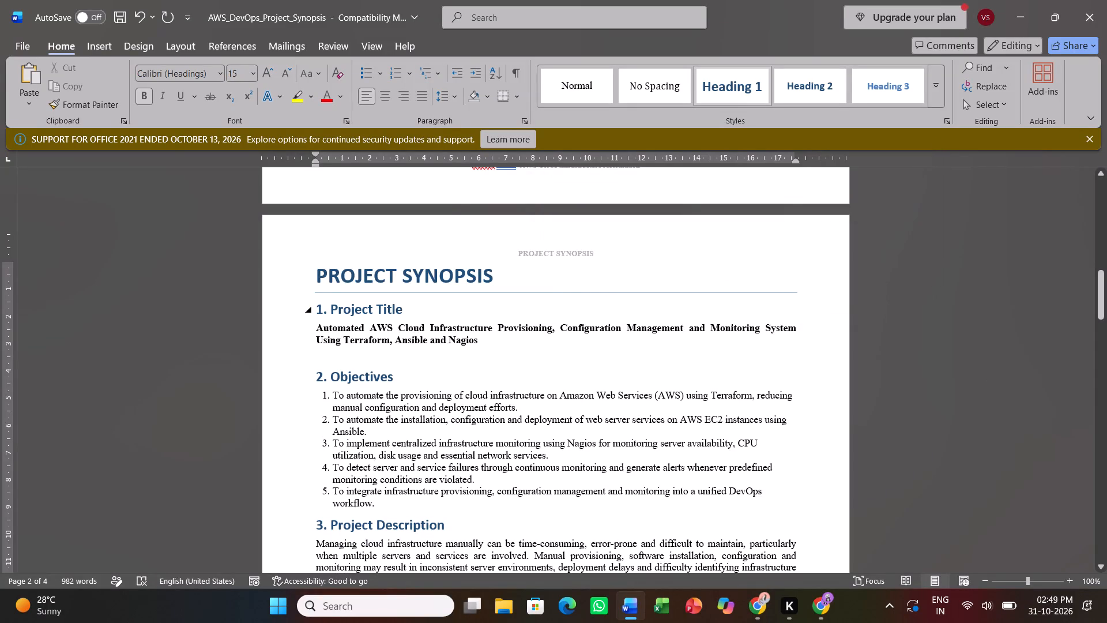
{"action": "left_click", "coordinate": [313, 307]}
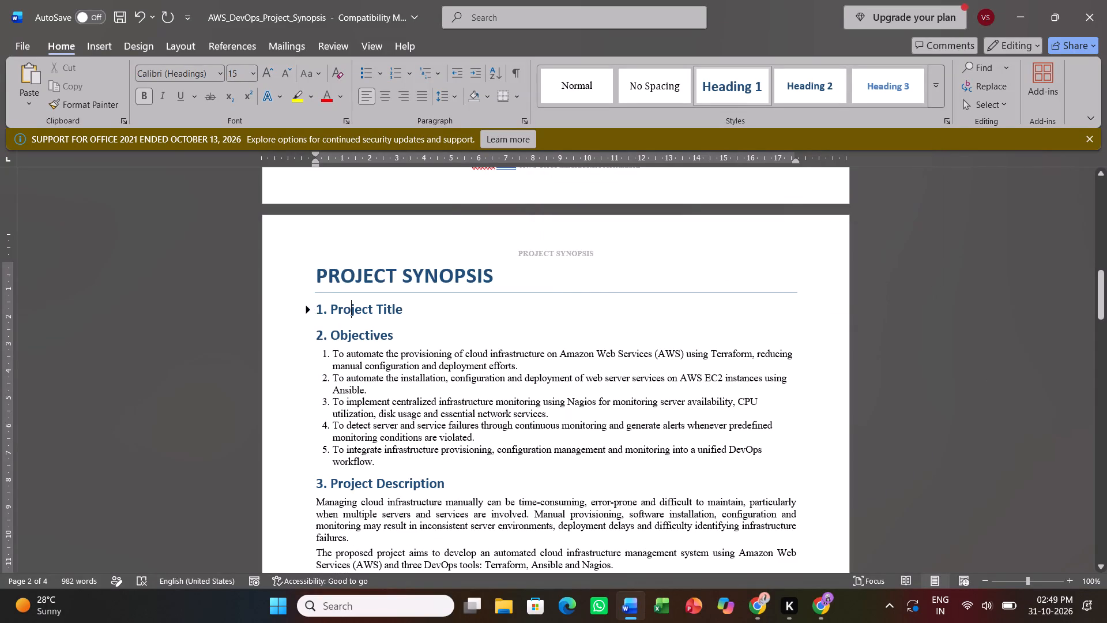
{"action": "left_click", "coordinate": [502, 268]}
{"action": "key", "text": "Return"}
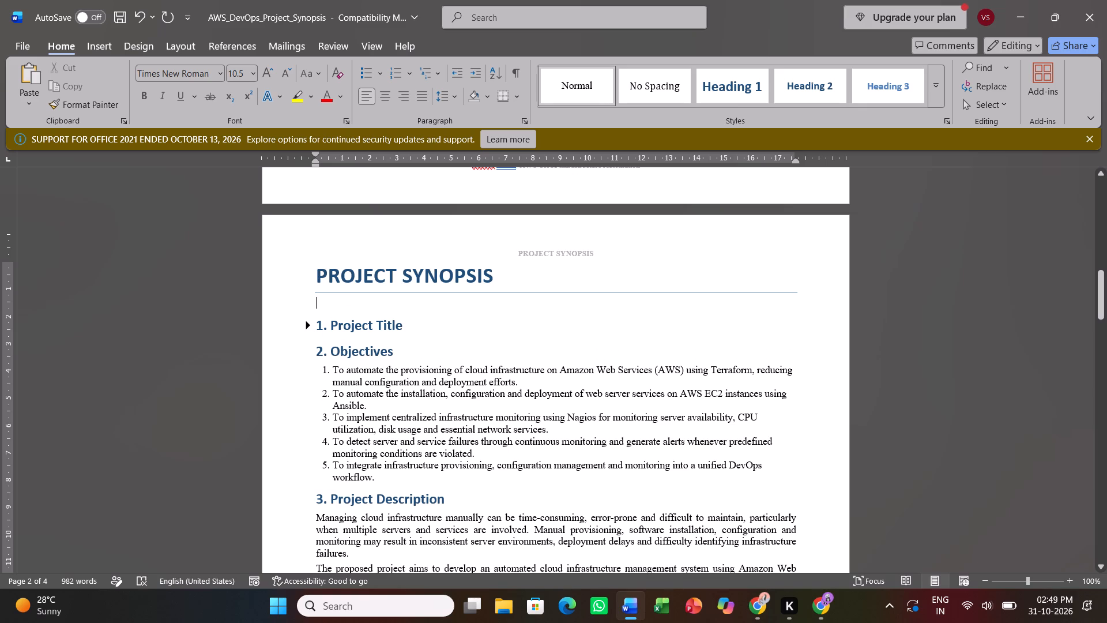
{"action": "left_click", "coordinate": [308, 322]}
{"action": "left_click", "coordinate": [464, 321]}
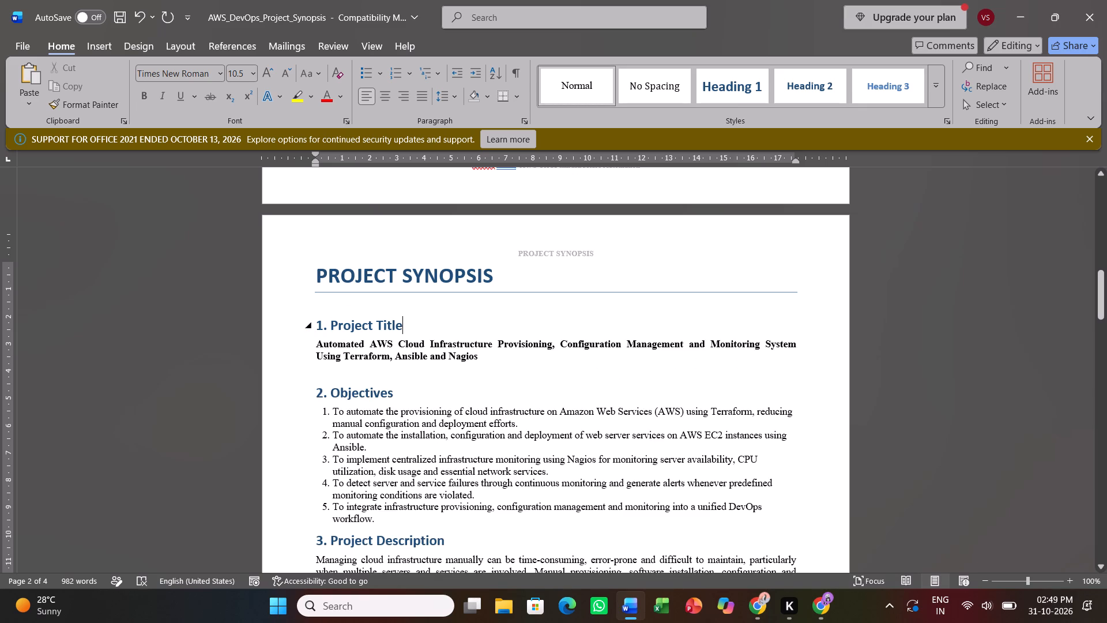
Set the bold project title text under 1. Project Title to 12 pt.
{"action": "left_click", "coordinate": [383, 362]}
{"action": "left_click", "coordinate": [480, 357]}
{"action": "left_click", "coordinate": [390, 328]}
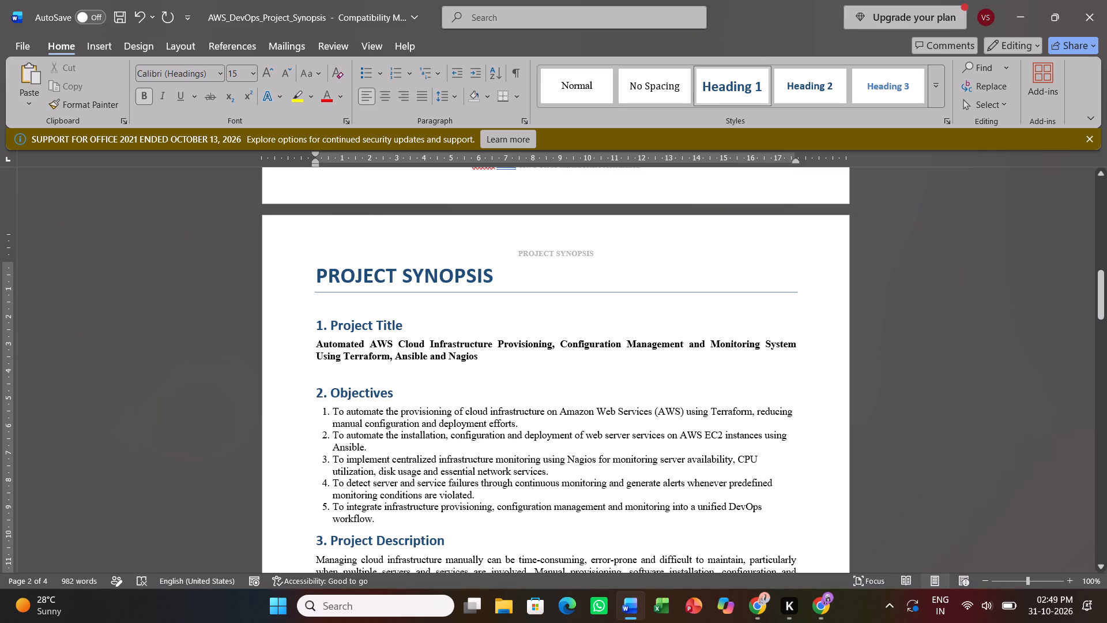
{"action": "left_click_drag", "start_coordinate": [485, 361], "coordinate": [320, 346]}
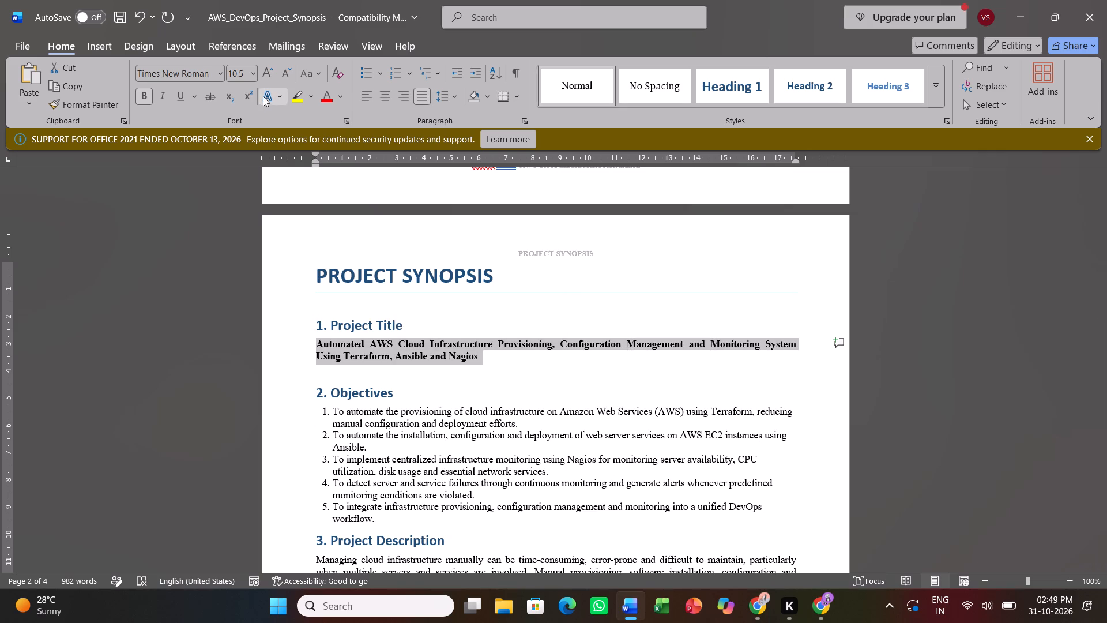
{"action": "left_click", "coordinate": [255, 76]}
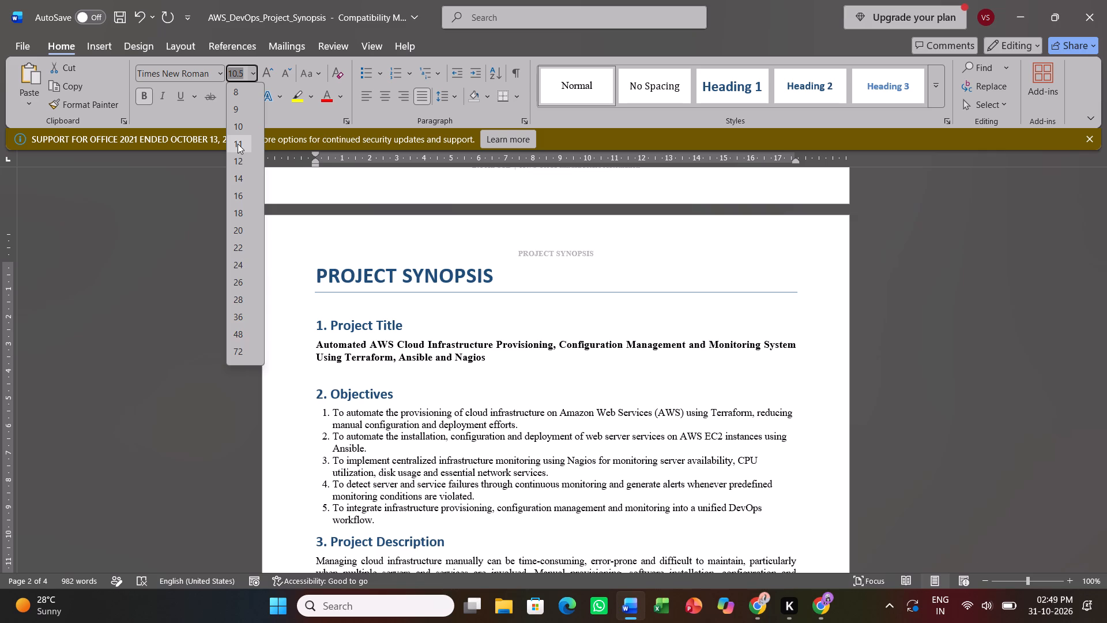
{"action": "left_click", "coordinate": [238, 162]}
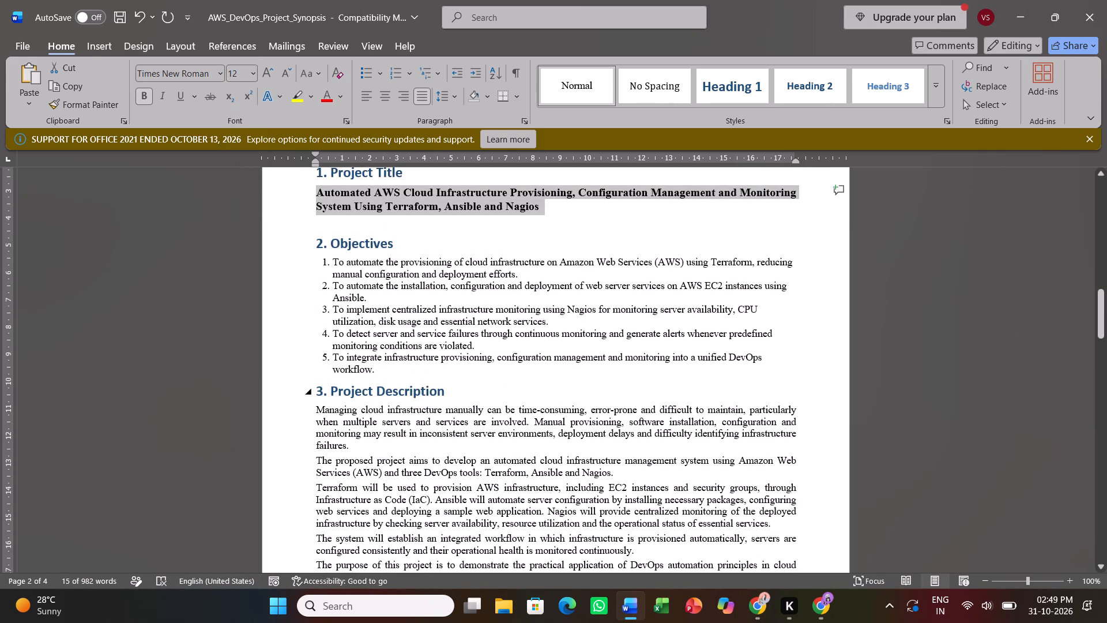
Set all five numbered items under 2. Objectives to 12 pt.
{"action": "left_click_drag", "start_coordinate": [374, 371], "coordinate": [318, 266]}
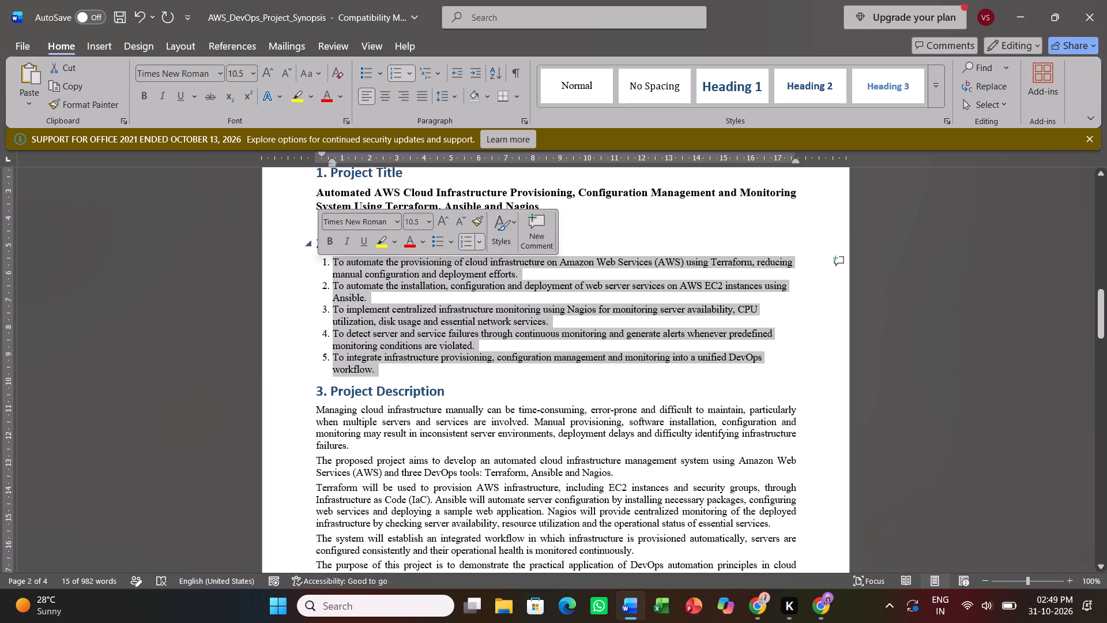
{"action": "left_click", "coordinate": [250, 70]}
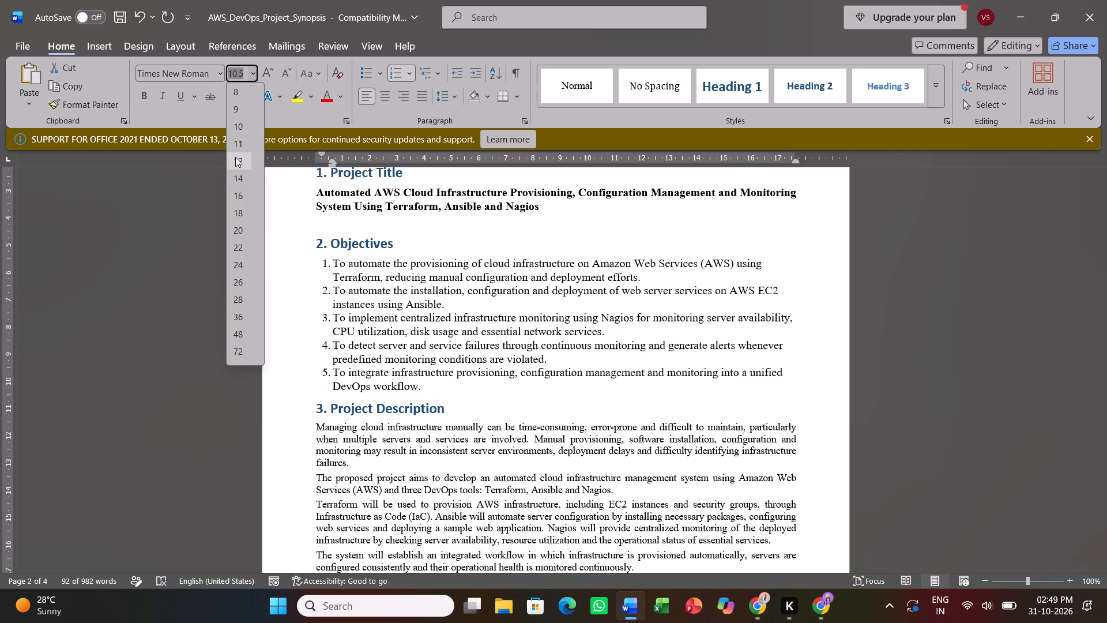
{"action": "left_click", "coordinate": [235, 157]}
Insert an unnumbered blank line after the fifth objective, before the 3. Project Description heading.
{"action": "scroll", "coordinate": [436, 383], "scroll_direction": "down", "scroll_amount": 1}
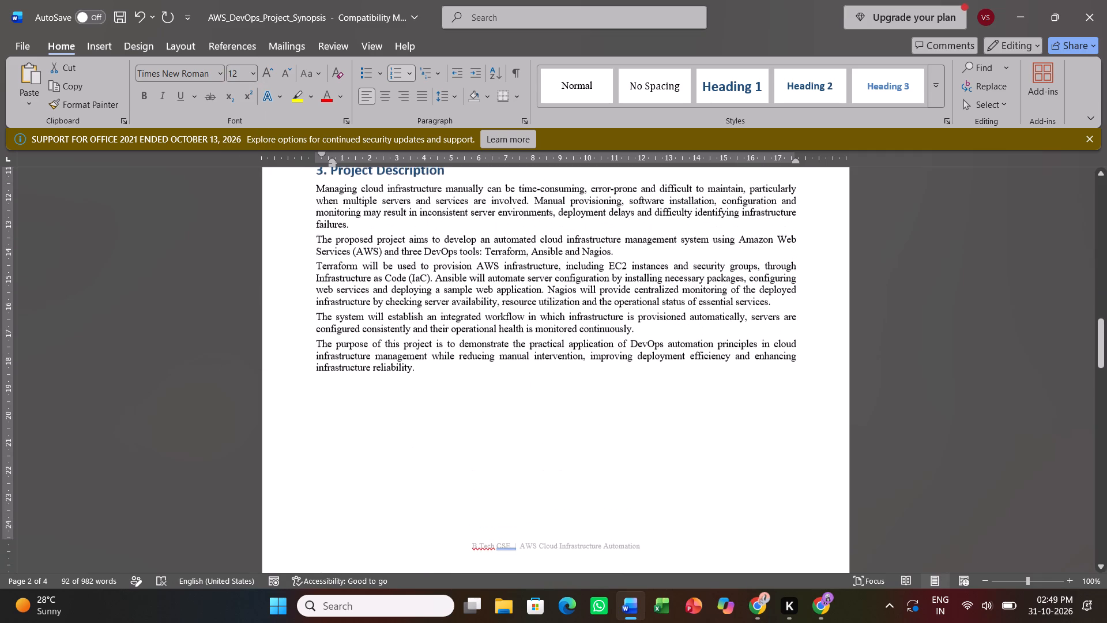
{"action": "left_click", "coordinate": [424, 336]}
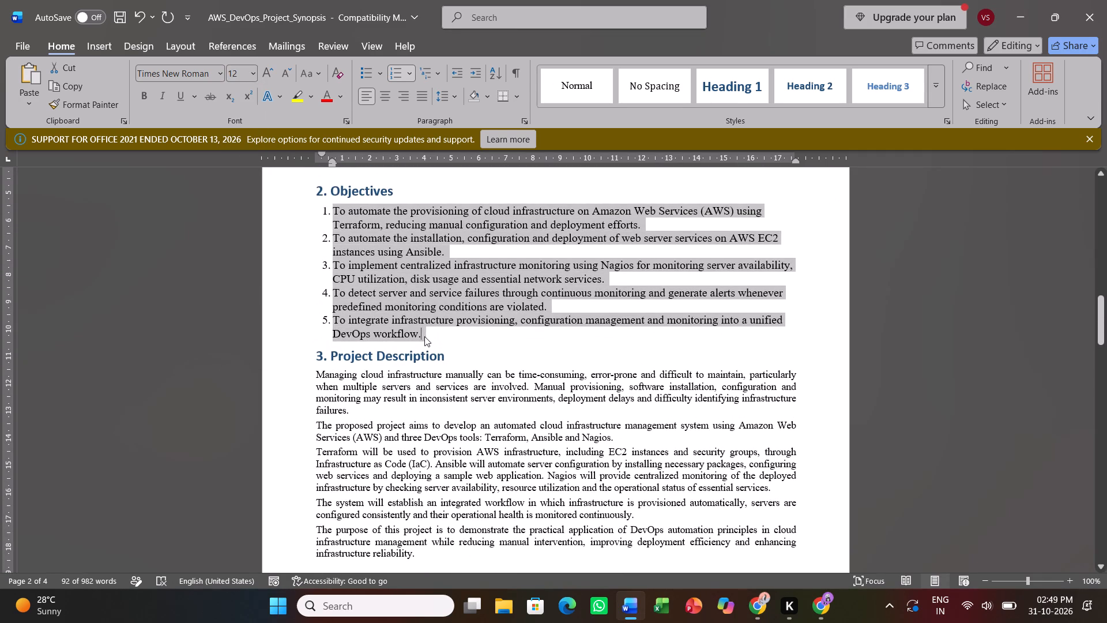
{"action": "key", "text": "Return"}
{"action": "key", "text": "BackSpace"}
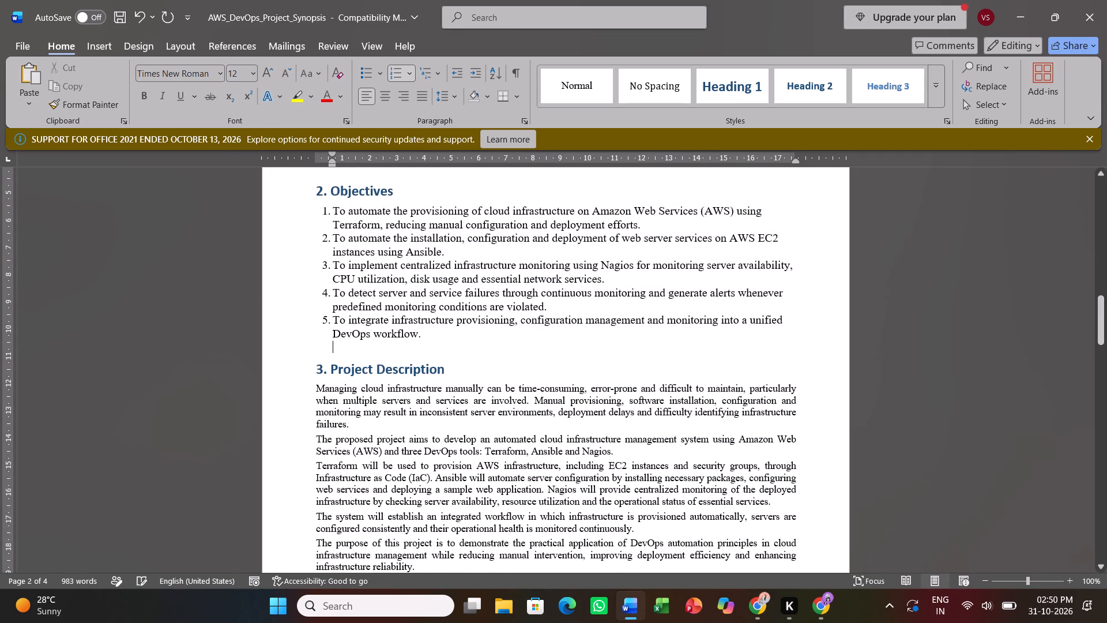
{"action": "key", "text": "BackSpace"}
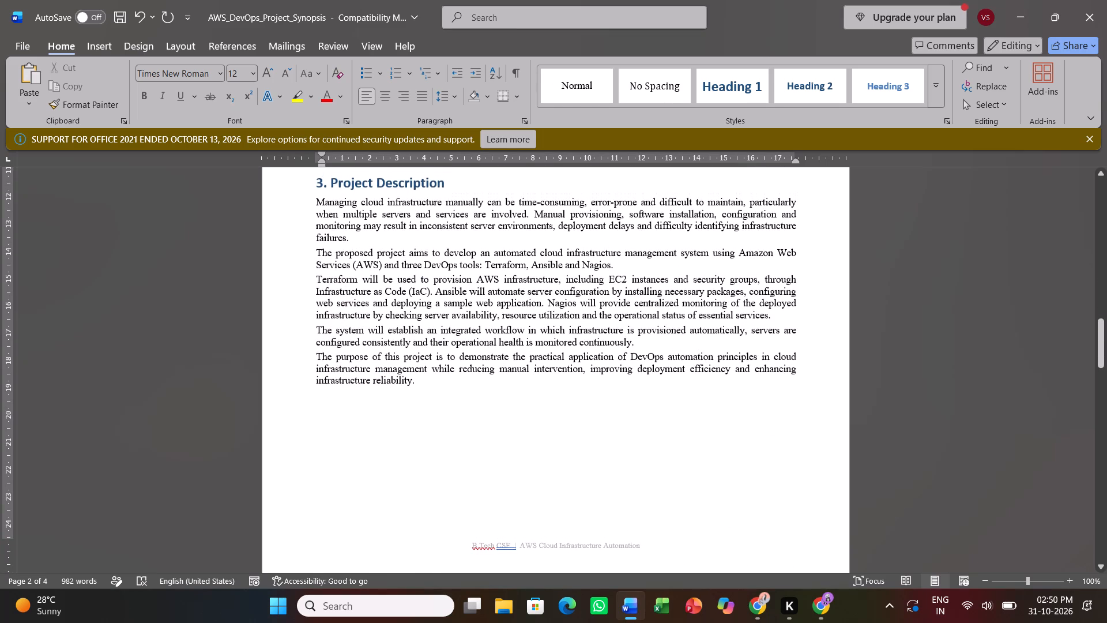
Set all body paragraphs under 3. Project Description to 12 pt, leaving the heading out.
{"action": "left_click_drag", "start_coordinate": [416, 382], "coordinate": [308, 172]}
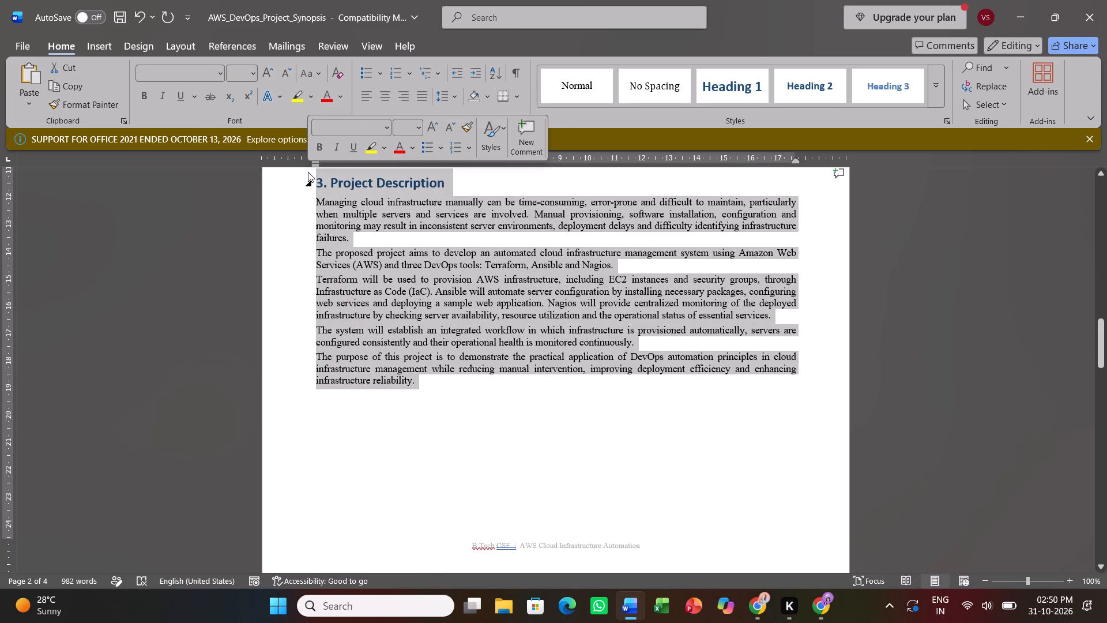
{"action": "left_click", "coordinate": [419, 326]}
{"action": "left_click_drag", "start_coordinate": [420, 386], "coordinate": [320, 207]}
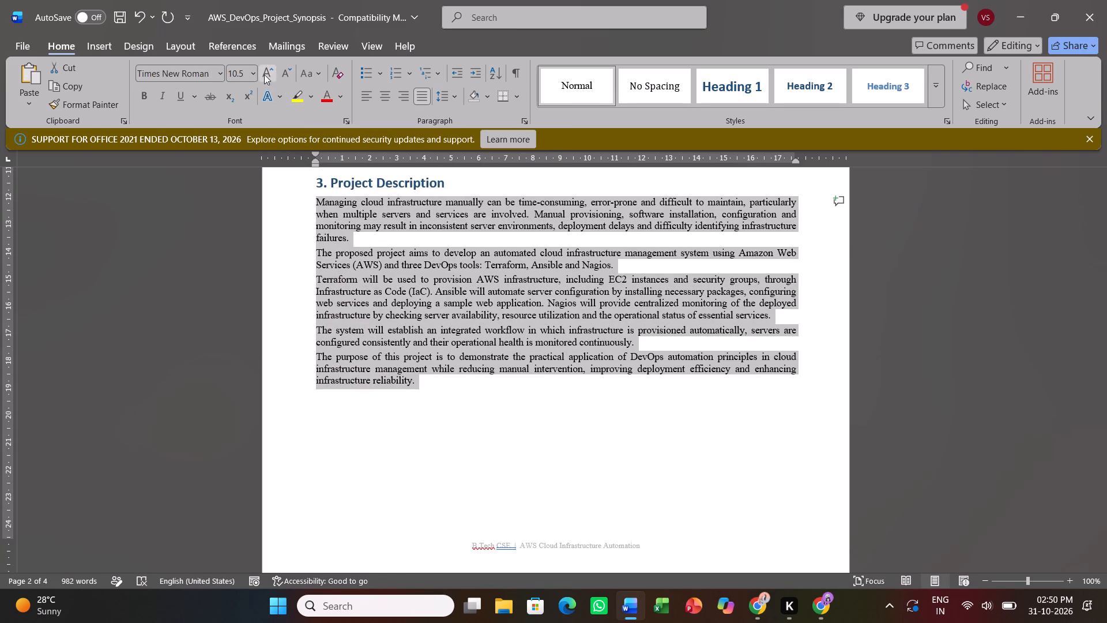
{"action": "left_click", "coordinate": [249, 72]}
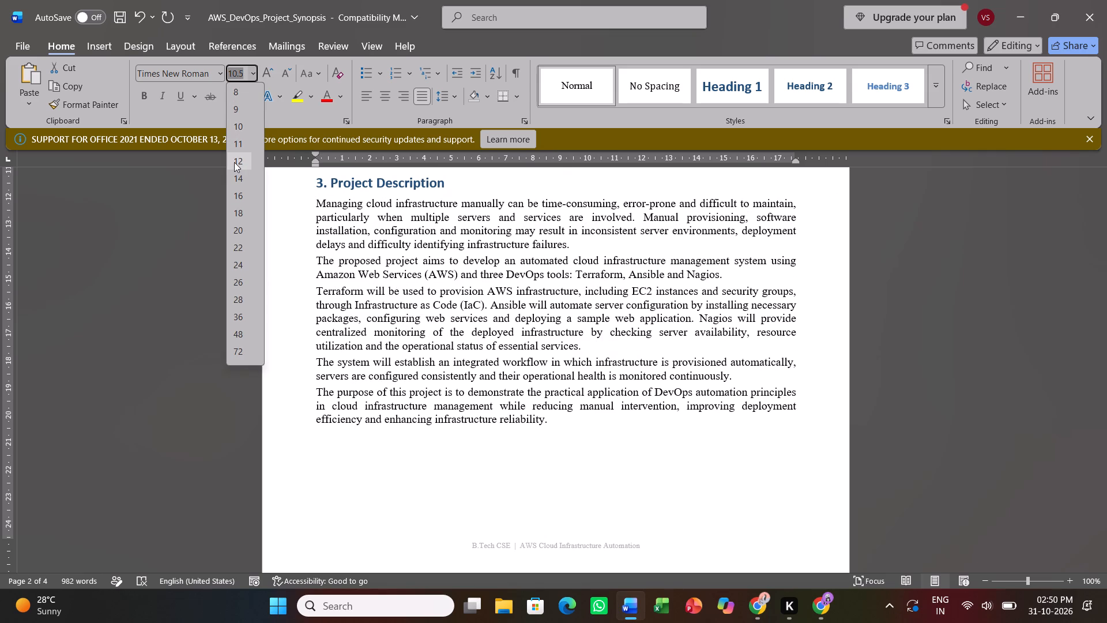
{"action": "left_click", "coordinate": [234, 162]}
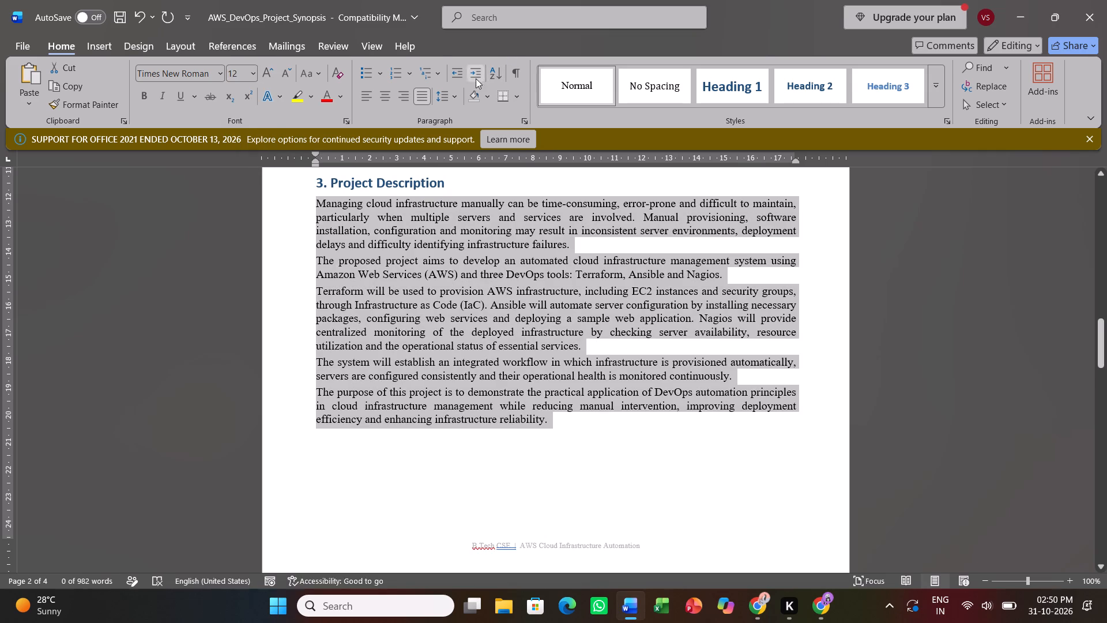
Add space before each of the Project Description body paragraphs.
{"action": "left_click", "coordinate": [457, 99]}
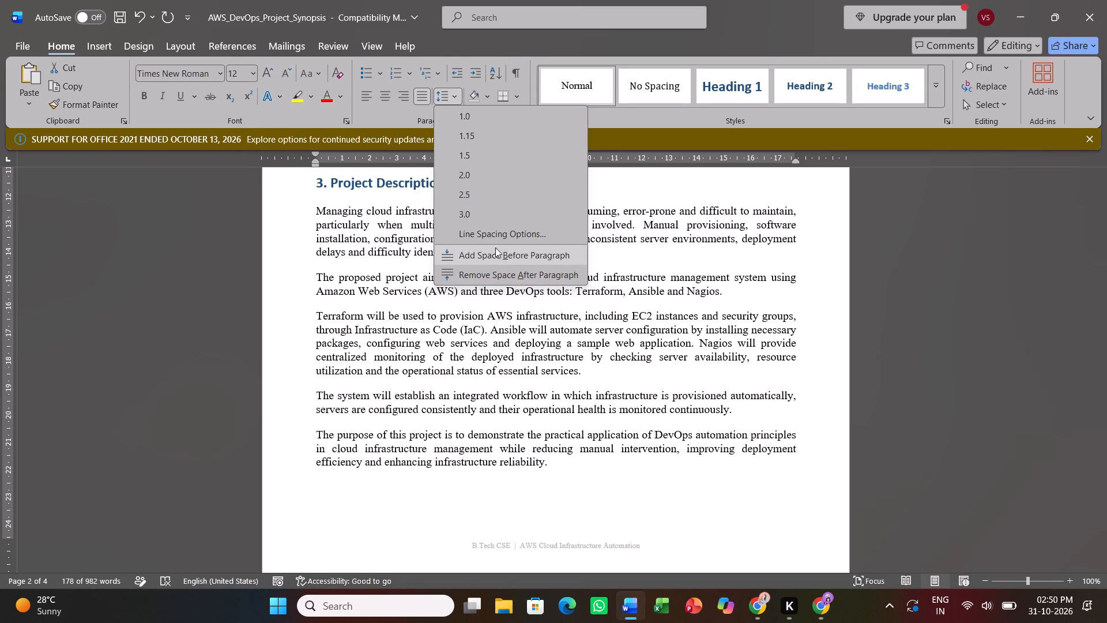
{"action": "left_click", "coordinate": [496, 251]}
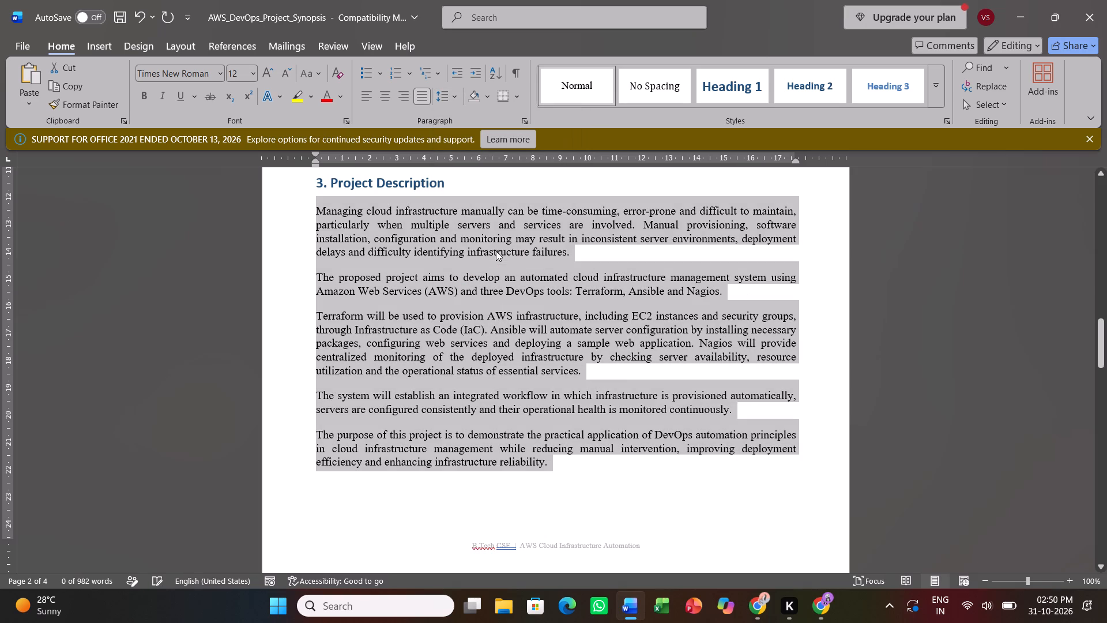
{"action": "left_click", "coordinate": [620, 373]}
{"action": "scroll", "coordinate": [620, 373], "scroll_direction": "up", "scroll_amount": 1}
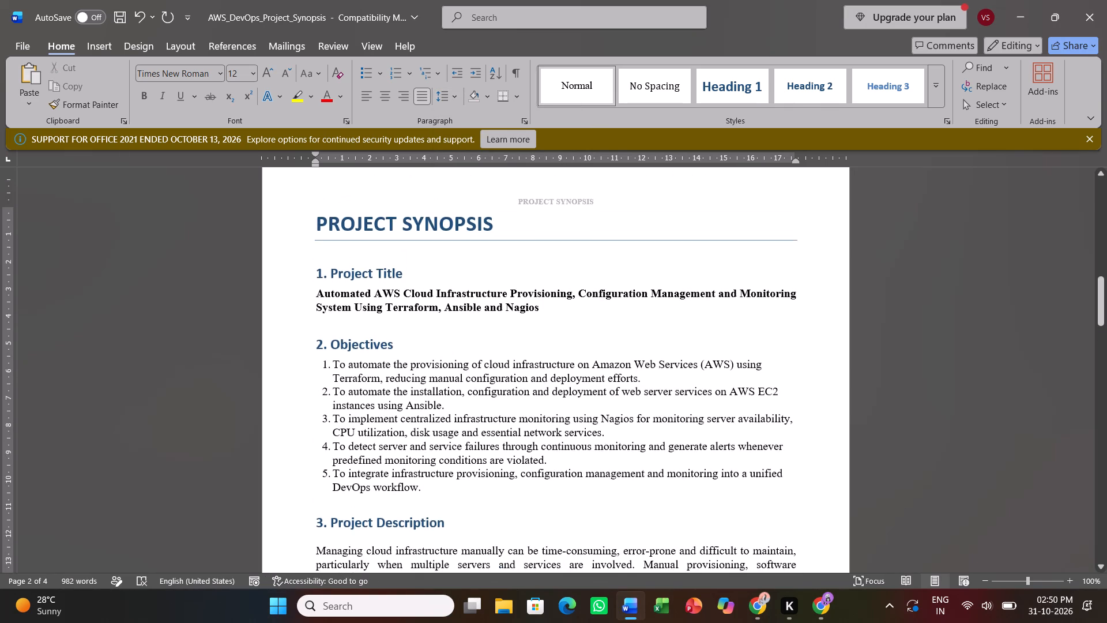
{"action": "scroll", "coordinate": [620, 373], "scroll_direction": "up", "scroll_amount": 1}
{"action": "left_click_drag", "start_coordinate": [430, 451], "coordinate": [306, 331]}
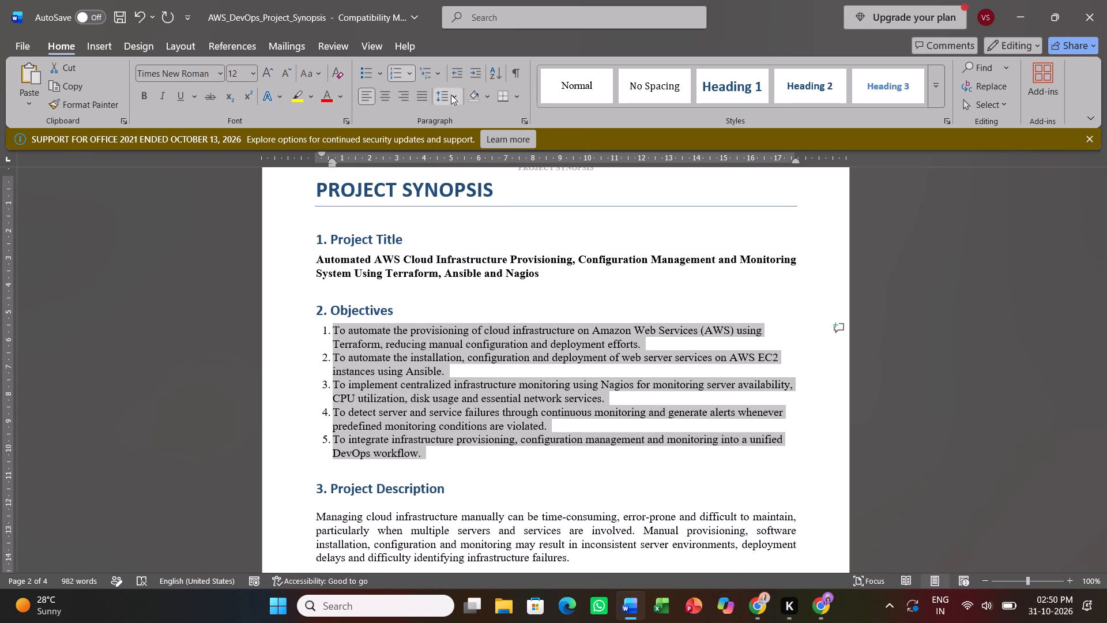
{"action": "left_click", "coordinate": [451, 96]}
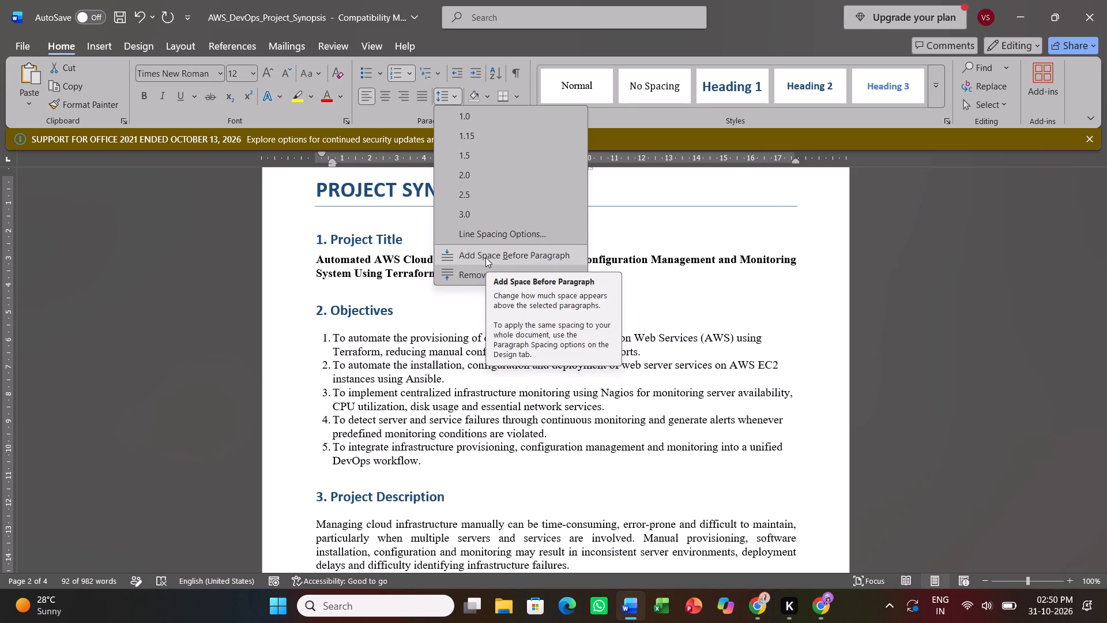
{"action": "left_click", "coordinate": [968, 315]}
Set the height of the Amazon Web Services (AWS) row in the 4. Tools to Be Used table to 0.7 cm.
{"action": "scroll", "coordinate": [968, 315], "scroll_direction": "down", "scroll_amount": 1}
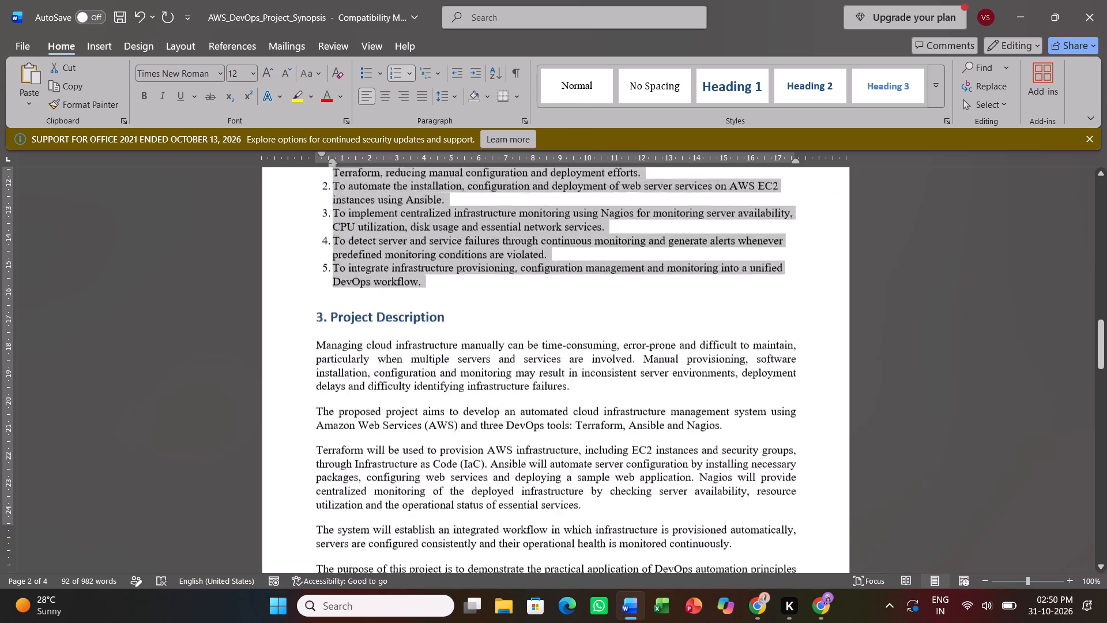
{"action": "scroll", "coordinate": [968, 315], "scroll_direction": "down", "scroll_amount": 1}
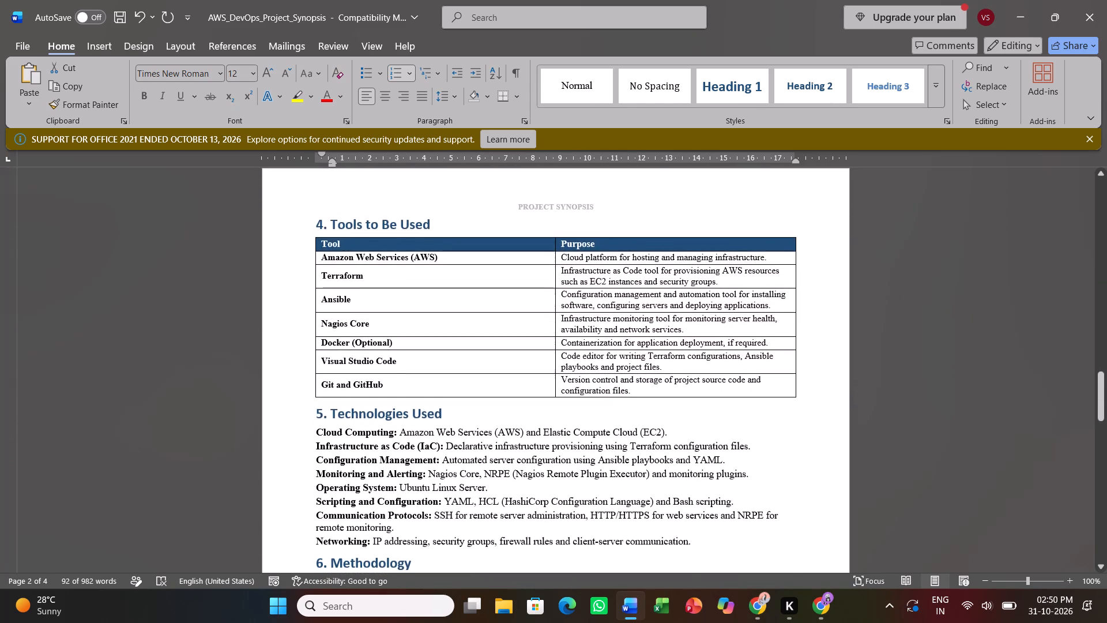
{"action": "left_click", "coordinate": [607, 288]}
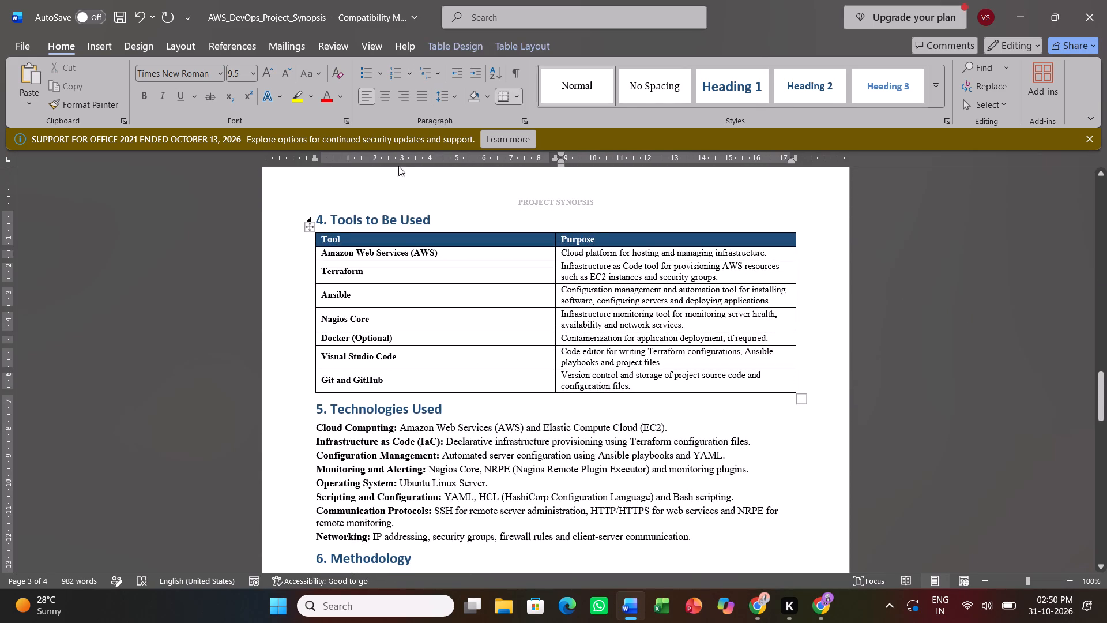
{"action": "left_click", "coordinate": [525, 42]}
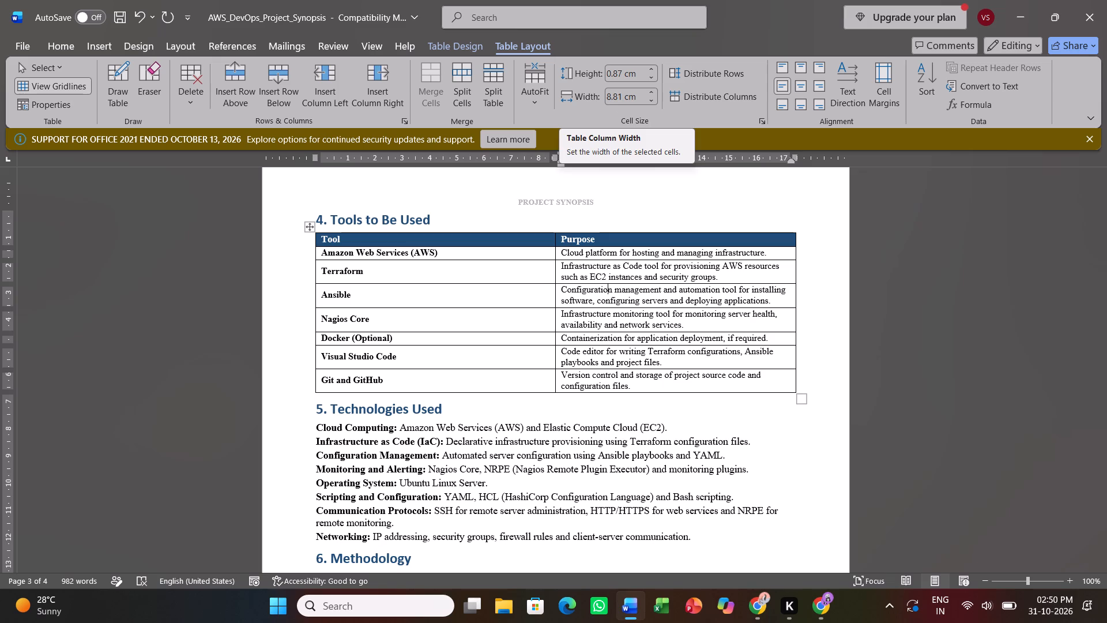
{"action": "left_click", "coordinate": [509, 259]}
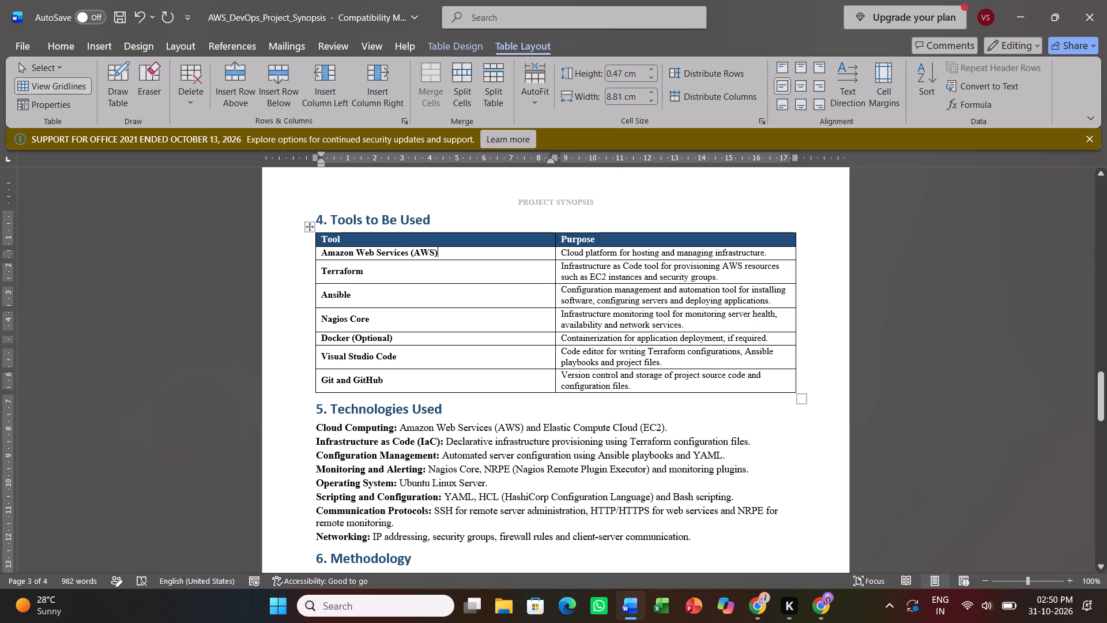
{"action": "left_click", "coordinate": [622, 72]}
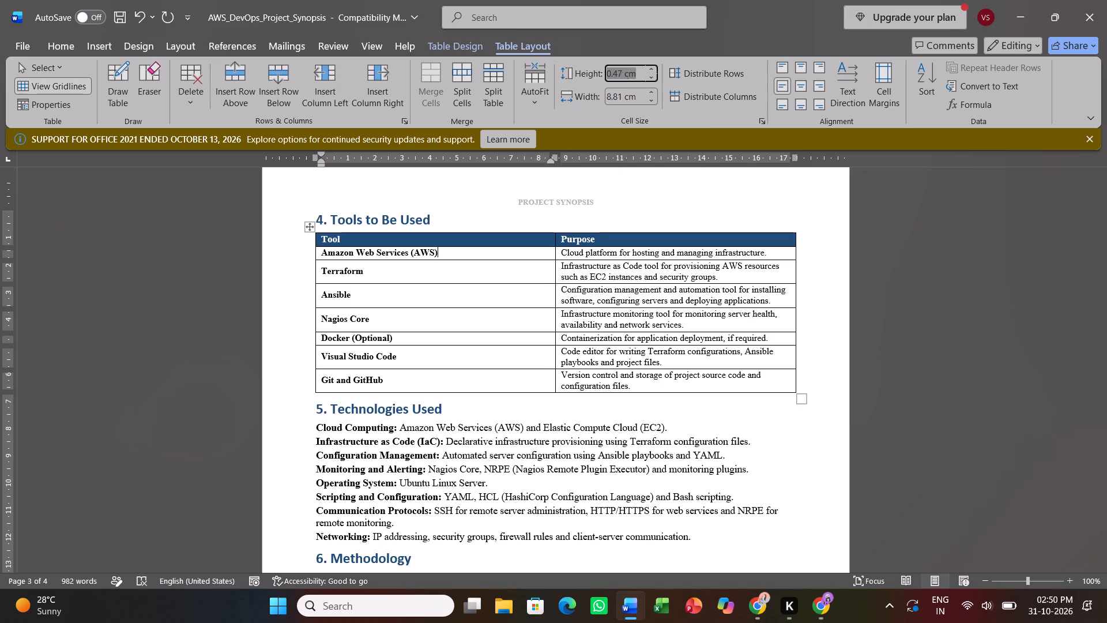
{"action": "left_click", "coordinate": [622, 72]}
{"action": "key", "text": "BackSpace"}
{"action": "key", "text": "BackSpace"}
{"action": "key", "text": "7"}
{"action": "key", "text": "Return"}
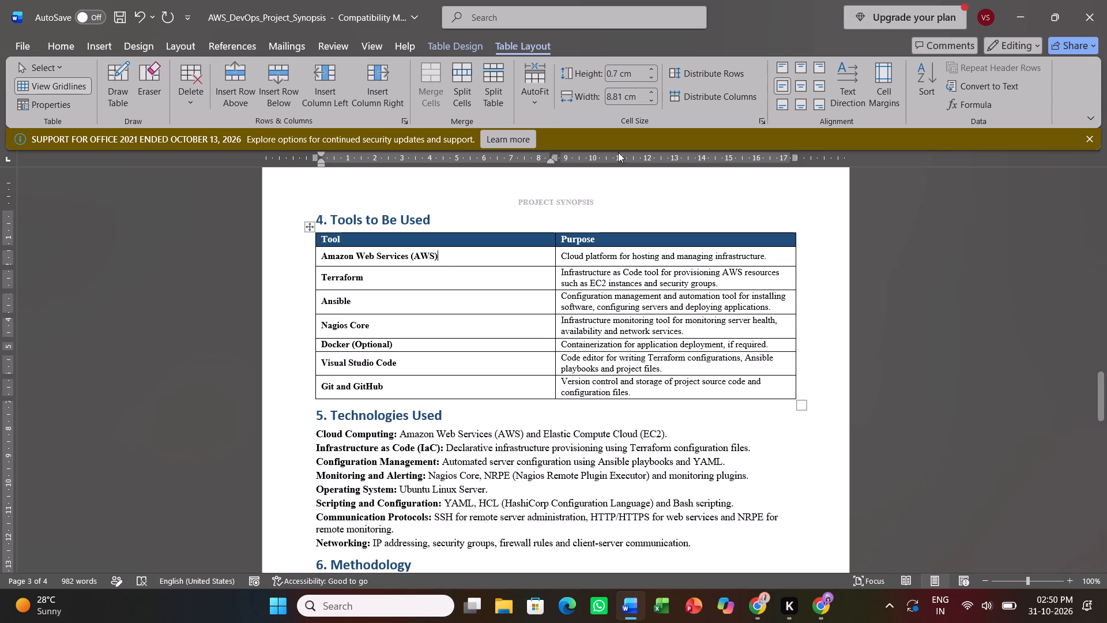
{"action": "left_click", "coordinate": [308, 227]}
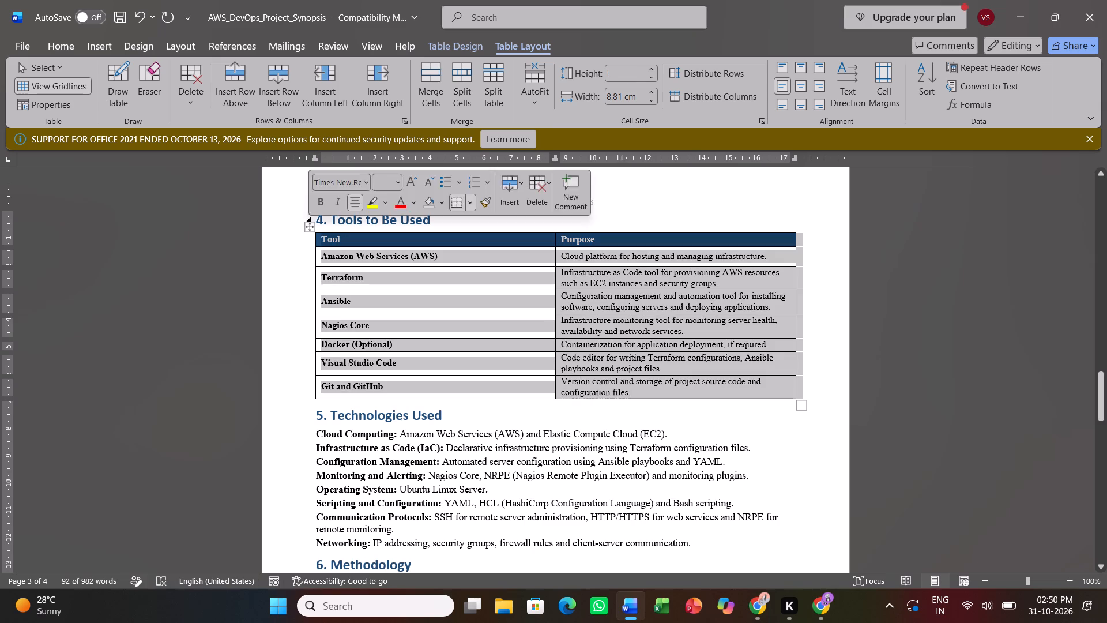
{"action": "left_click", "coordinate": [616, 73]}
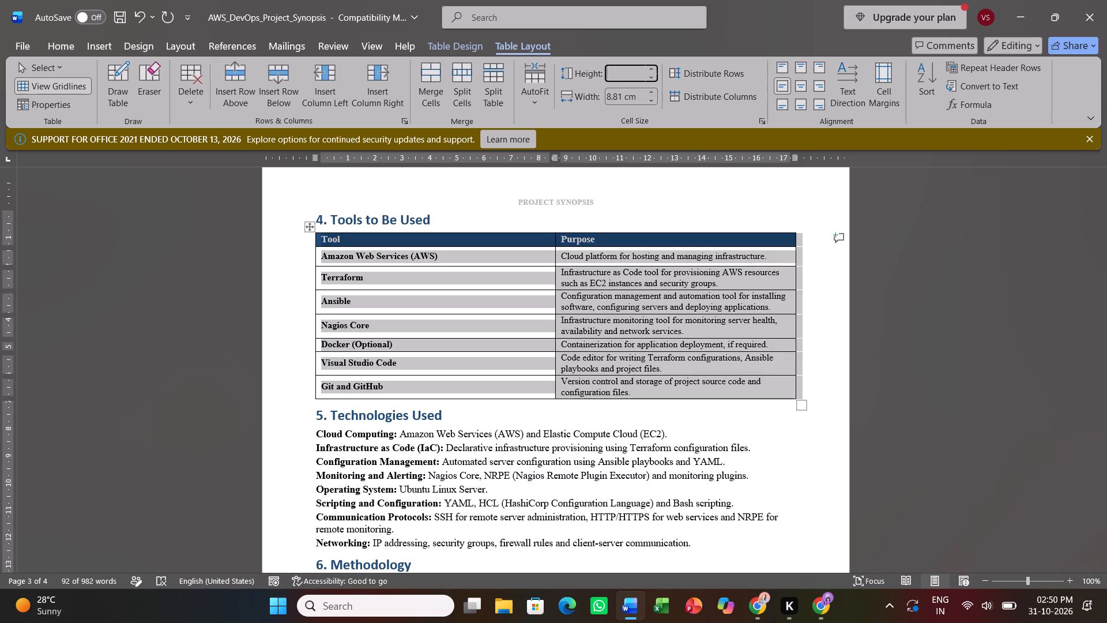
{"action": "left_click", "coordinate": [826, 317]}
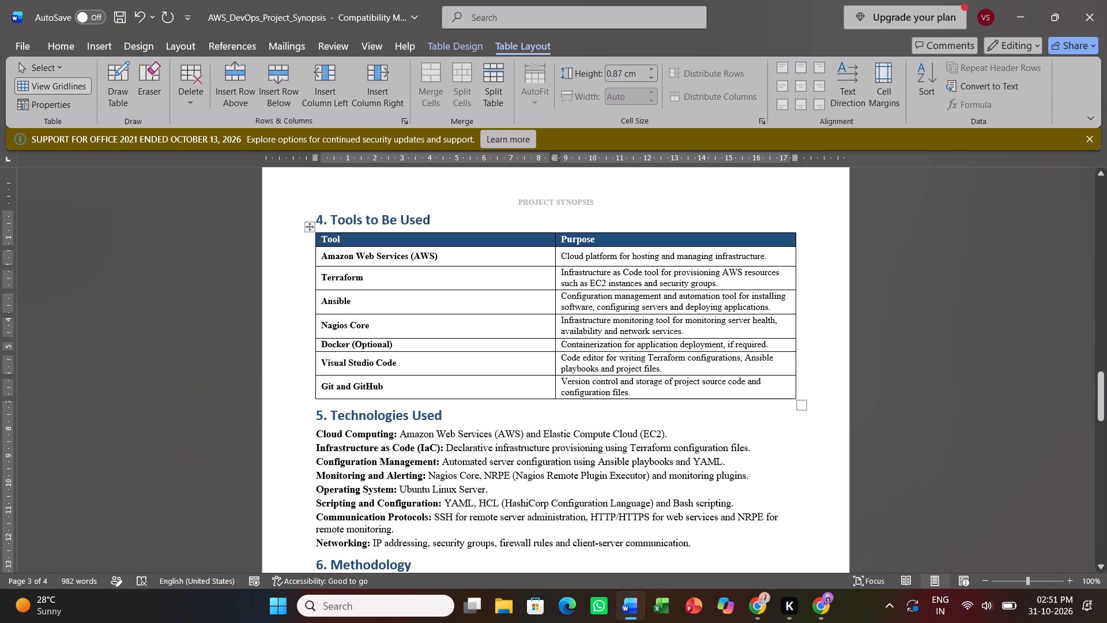
Slightly increase the heights of the six table rows from Terraform to Git and GitHub, making Nagios Core and Git and GitHub about 1 cm.
{"action": "left_click_drag", "start_coordinate": [532, 290], "coordinate": [532, 298]}
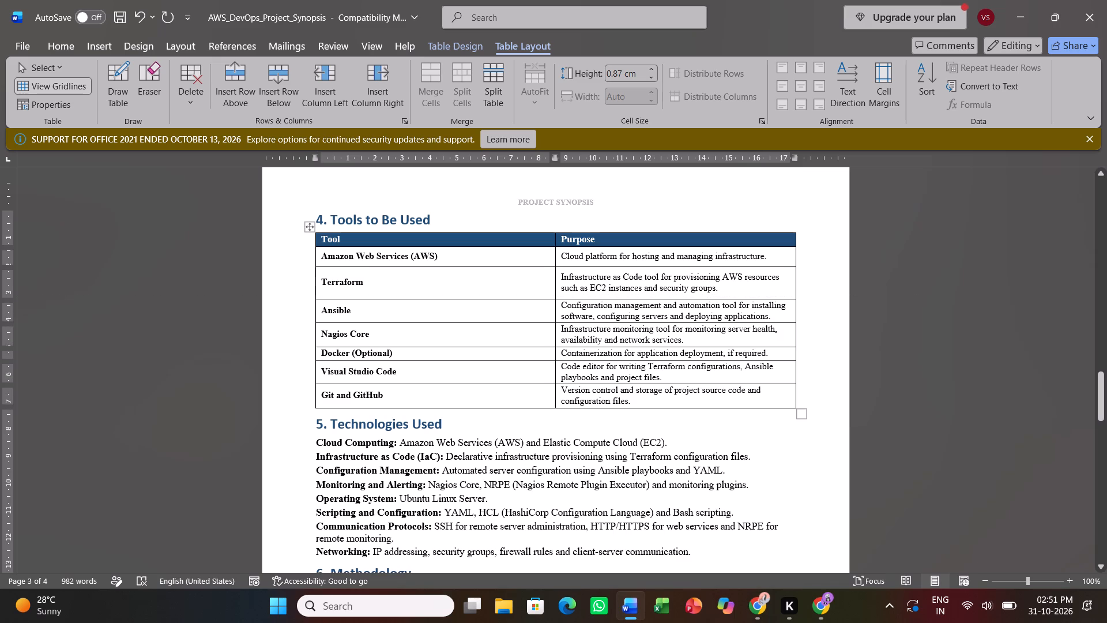
{"action": "left_click_drag", "start_coordinate": [528, 323], "coordinate": [529, 331]}
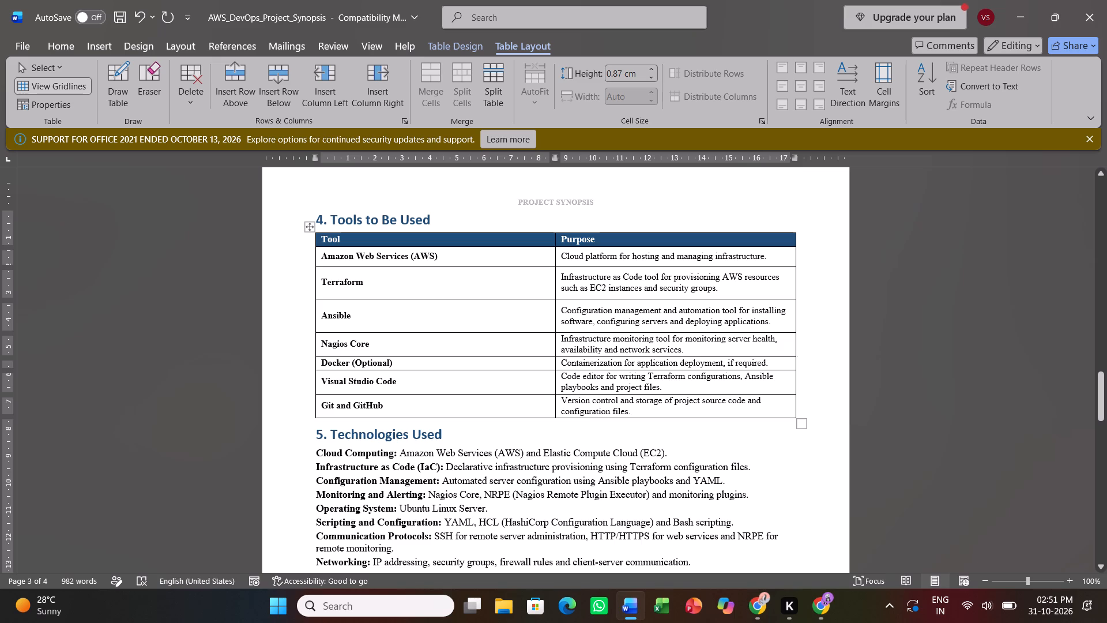
{"action": "left_click", "coordinate": [524, 357]}
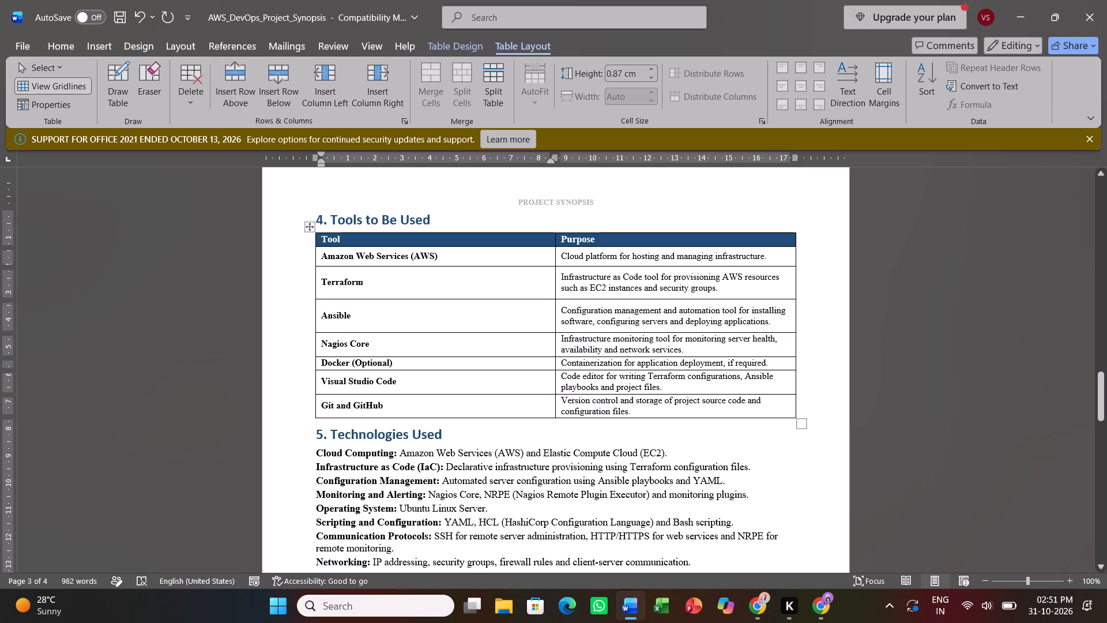
{"action": "left_click", "coordinate": [524, 358]}
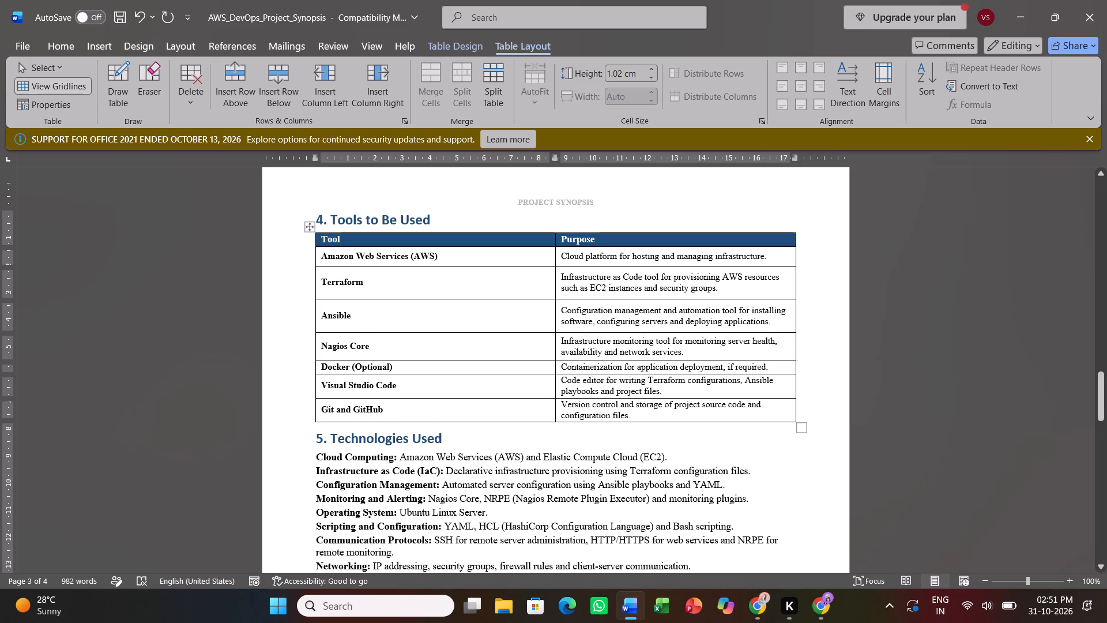
{"action": "left_click_drag", "start_coordinate": [504, 374], "coordinate": [504, 381]}
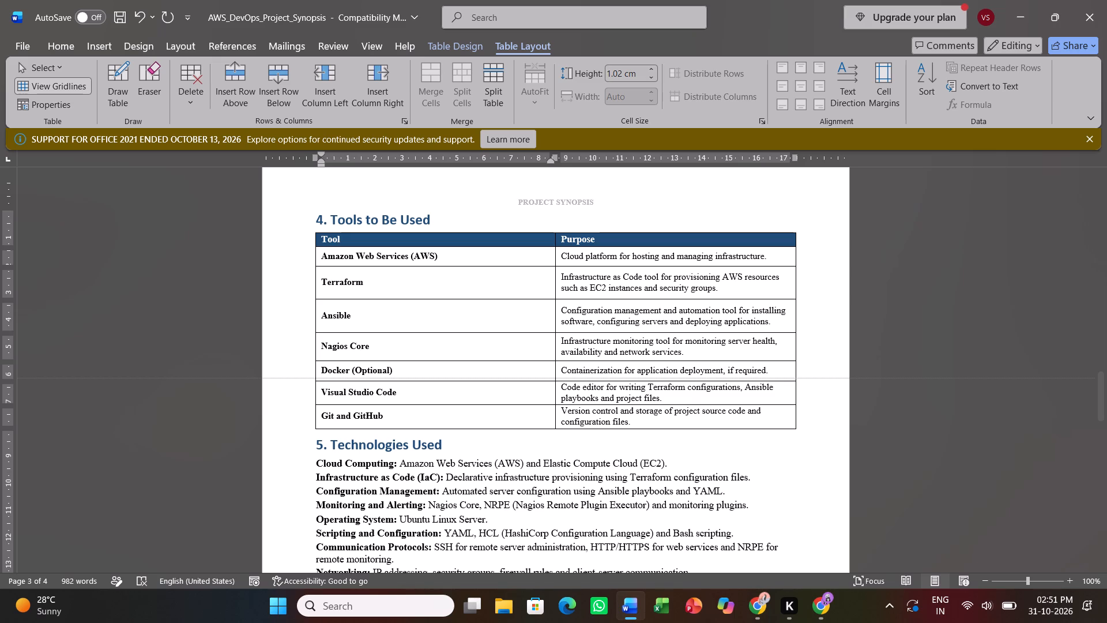
{"action": "left_click_drag", "start_coordinate": [504, 381], "coordinate": [504, 381]}
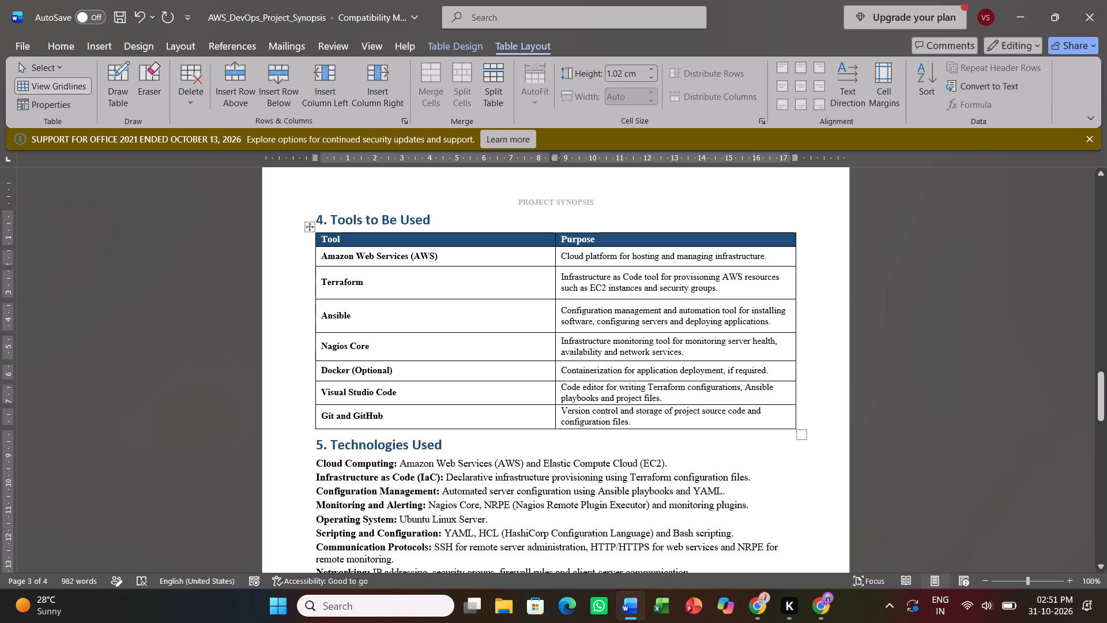
{"action": "left_click", "coordinate": [481, 406]}
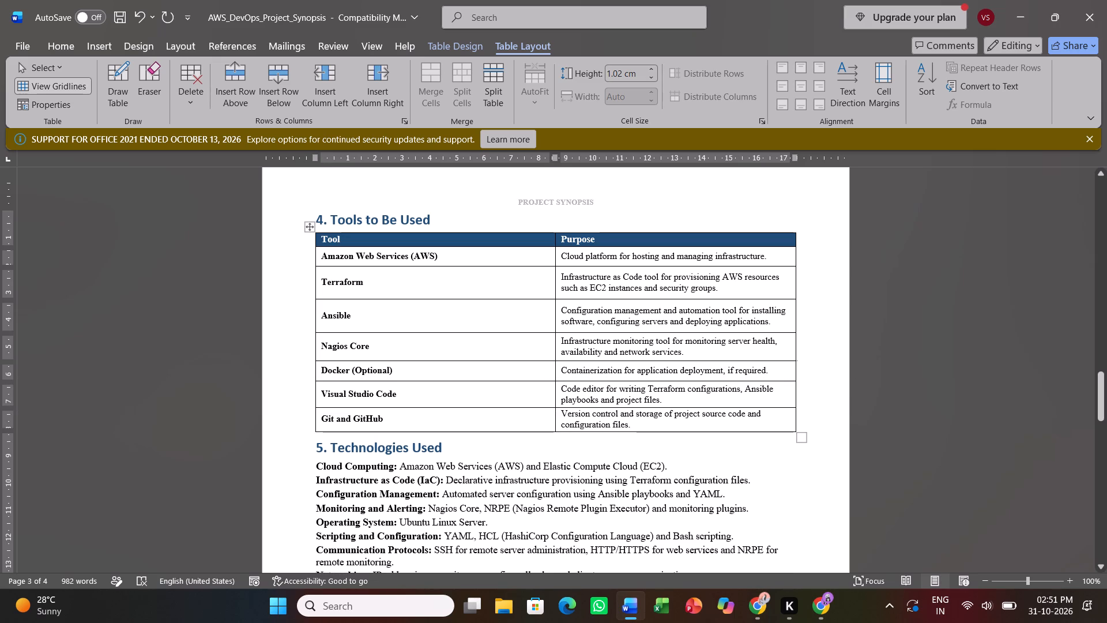
{"action": "left_click_drag", "start_coordinate": [492, 430], "coordinate": [492, 436]}
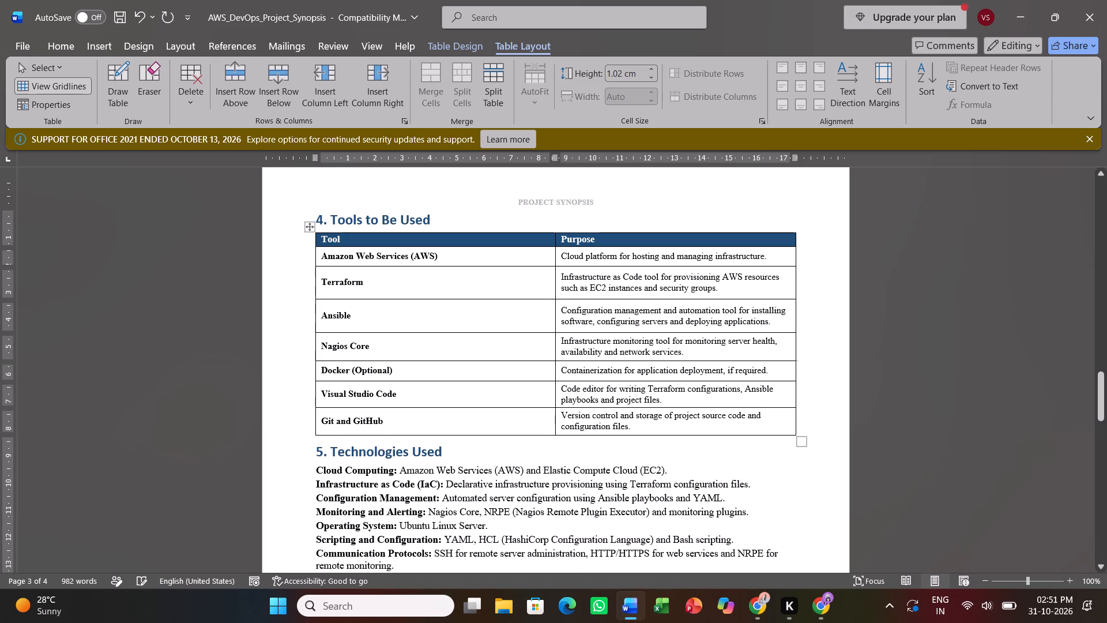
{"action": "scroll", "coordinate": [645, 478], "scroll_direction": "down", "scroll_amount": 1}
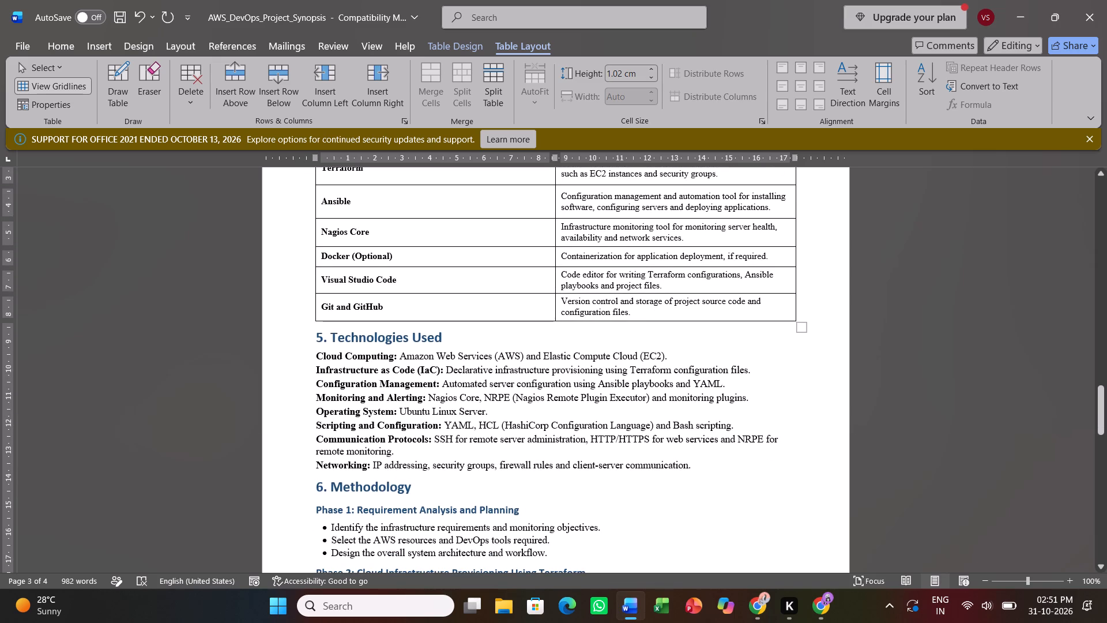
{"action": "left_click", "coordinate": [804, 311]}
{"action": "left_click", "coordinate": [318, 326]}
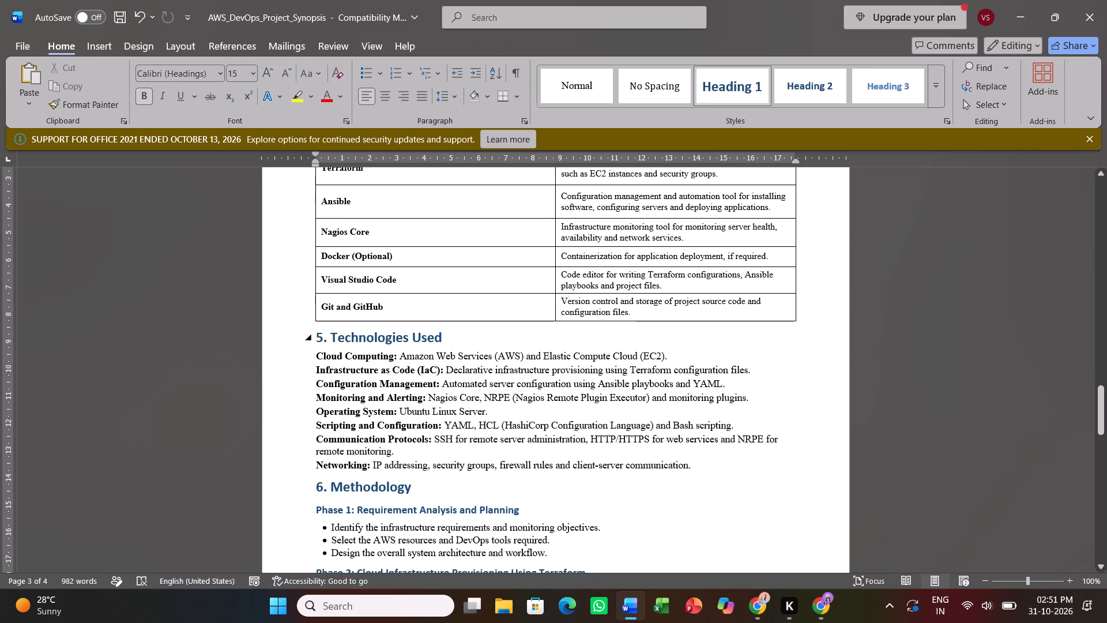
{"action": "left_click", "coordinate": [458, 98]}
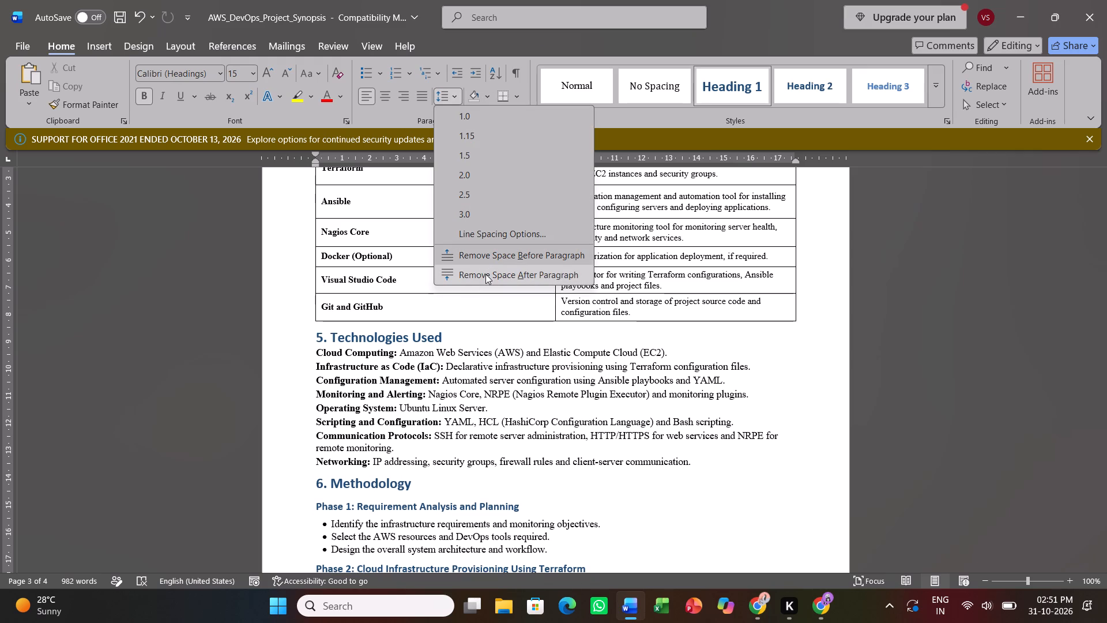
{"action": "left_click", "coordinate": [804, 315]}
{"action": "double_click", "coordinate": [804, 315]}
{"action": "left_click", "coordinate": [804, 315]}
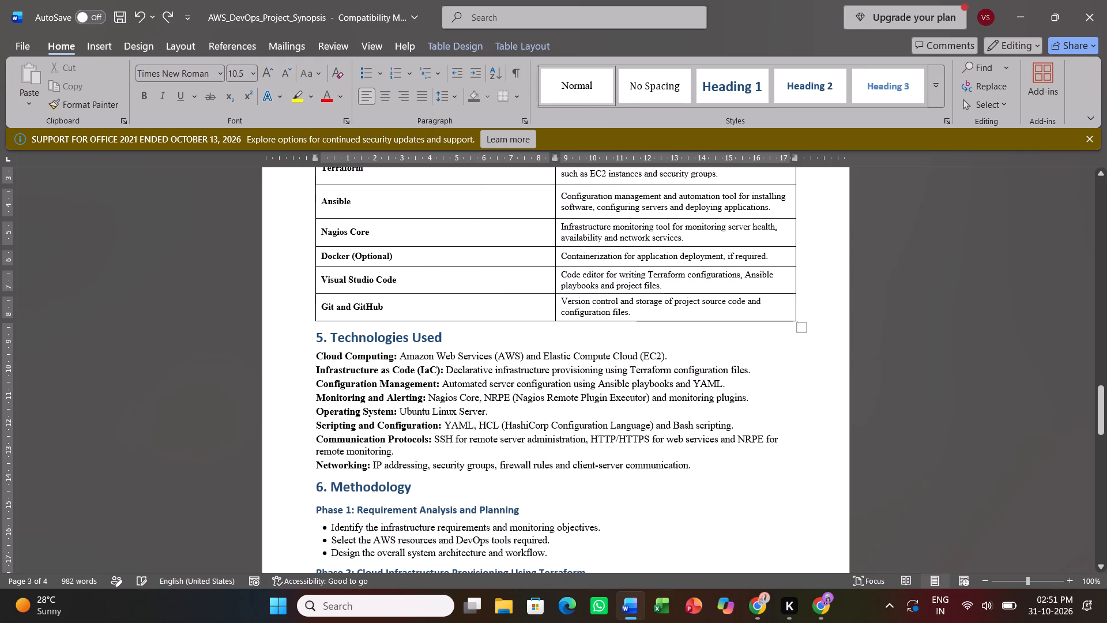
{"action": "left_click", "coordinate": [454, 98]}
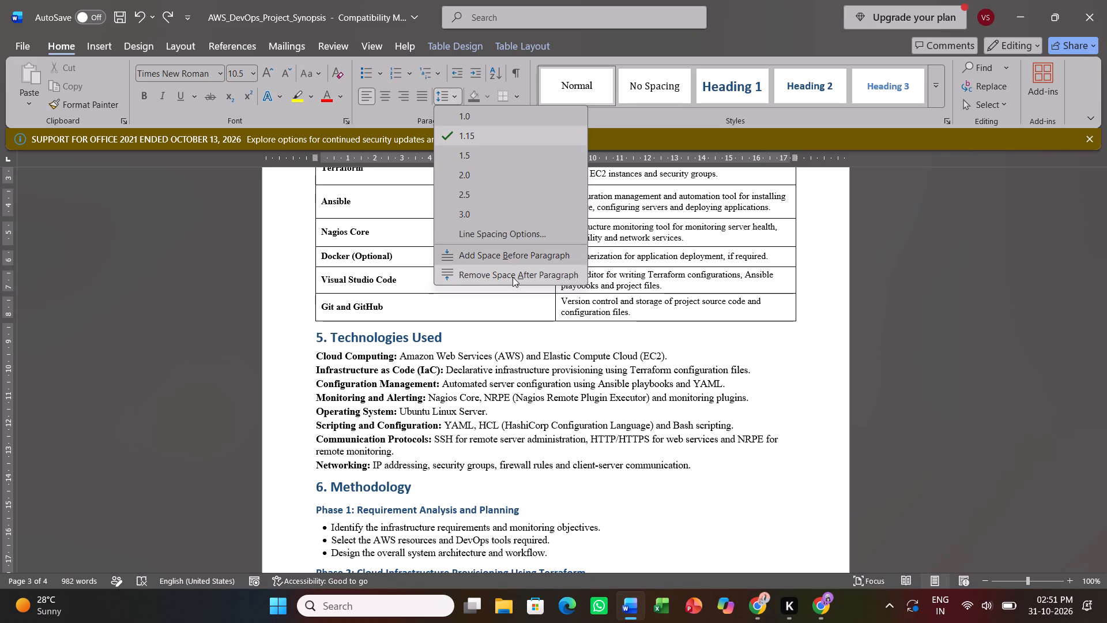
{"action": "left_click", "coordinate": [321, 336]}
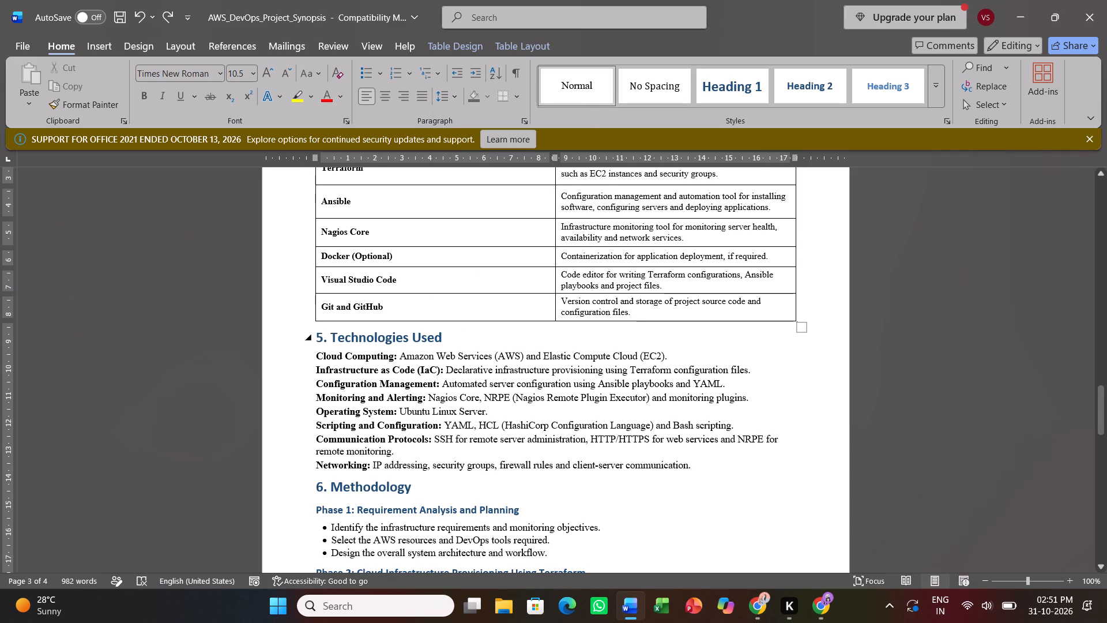
Insert a blank line between the tools table and the 5. Technologies Used heading.
{"action": "left_click", "coordinate": [317, 335]}
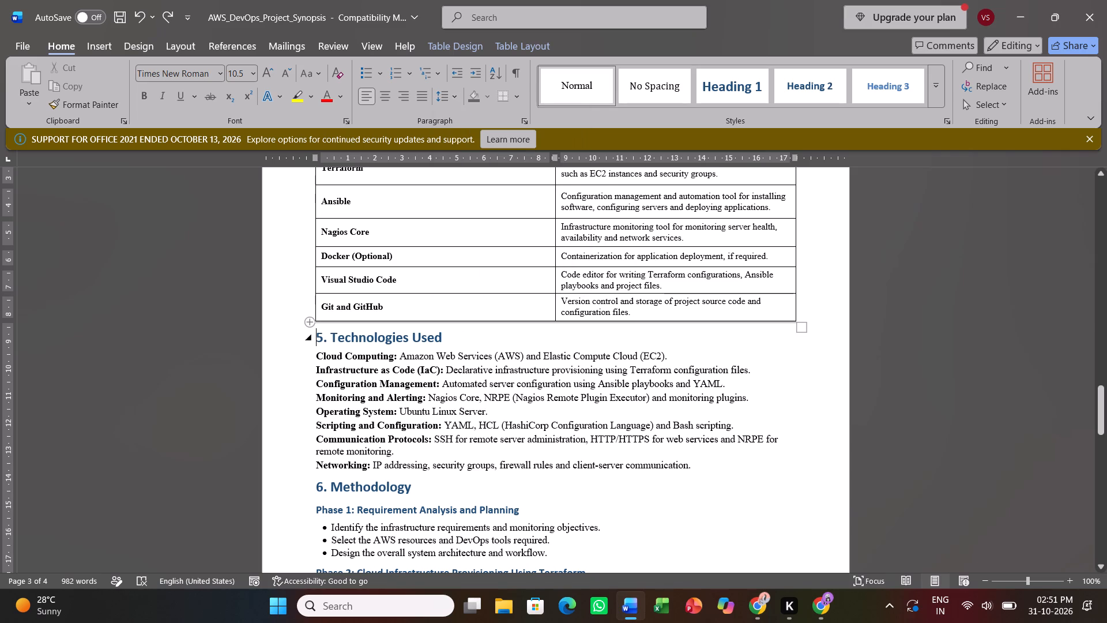
{"action": "key", "text": "Return"}
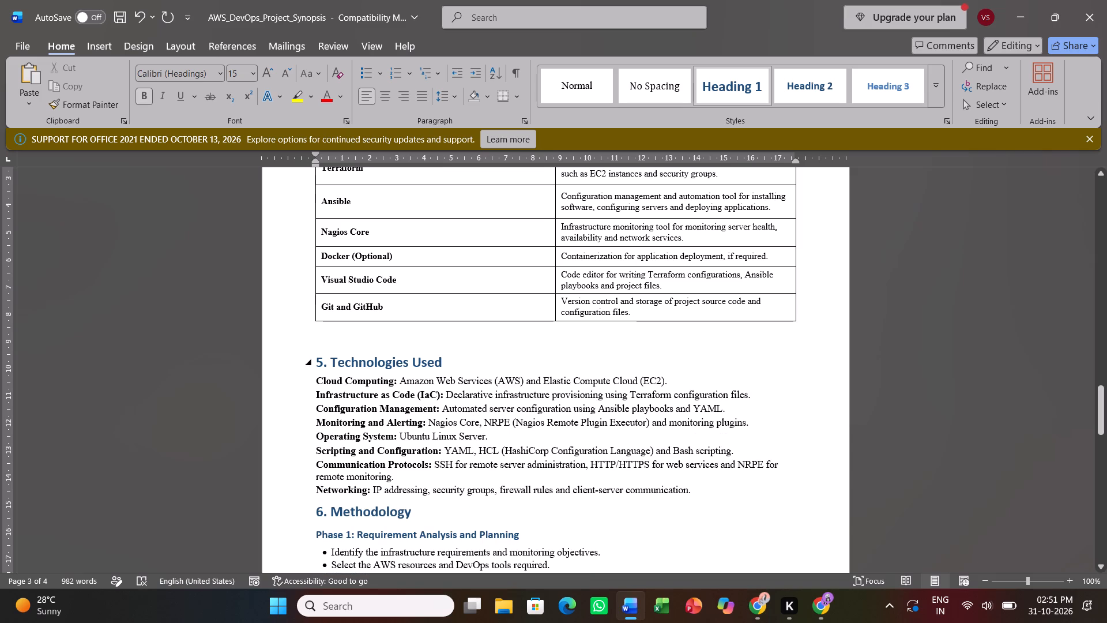
Remove the space before the 5. Technologies Used heading paragraph.
{"action": "left_click", "coordinate": [452, 101]}
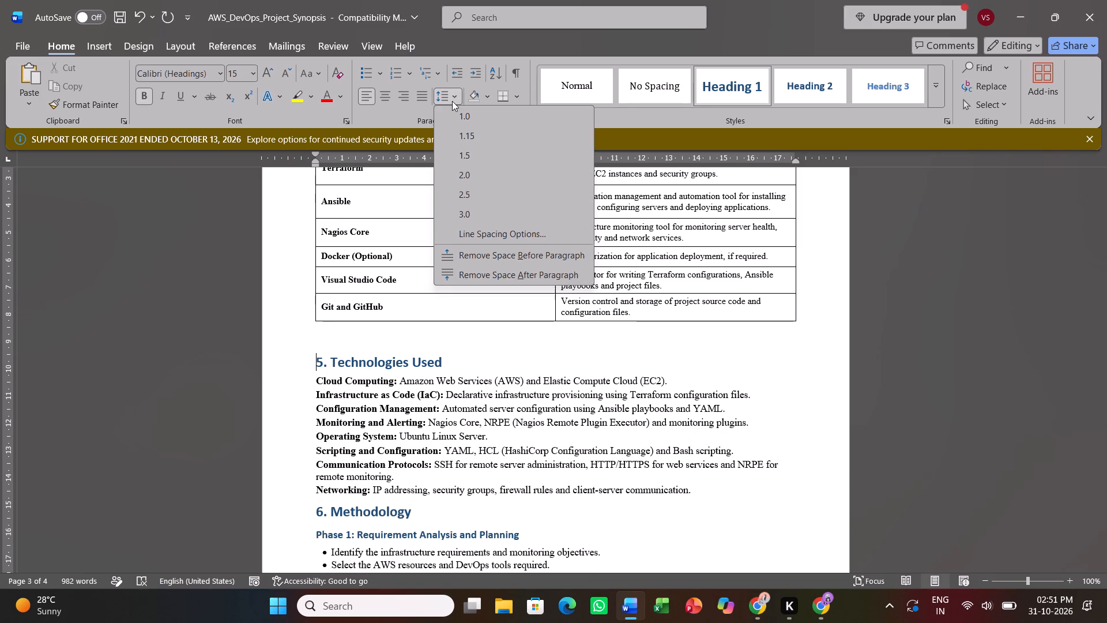
{"action": "left_click", "coordinate": [493, 261]}
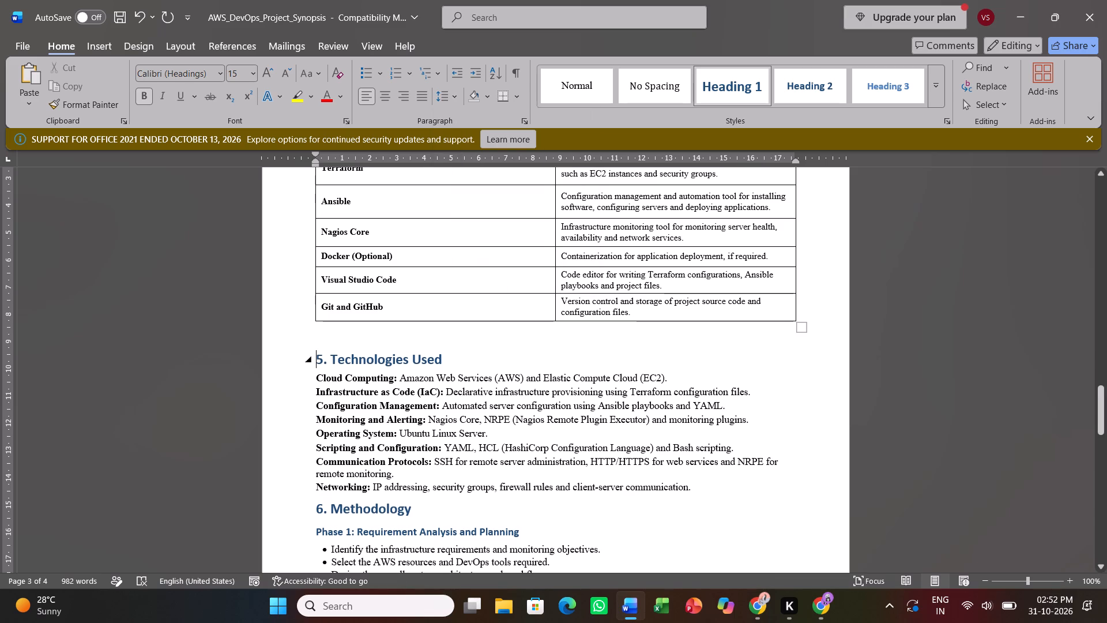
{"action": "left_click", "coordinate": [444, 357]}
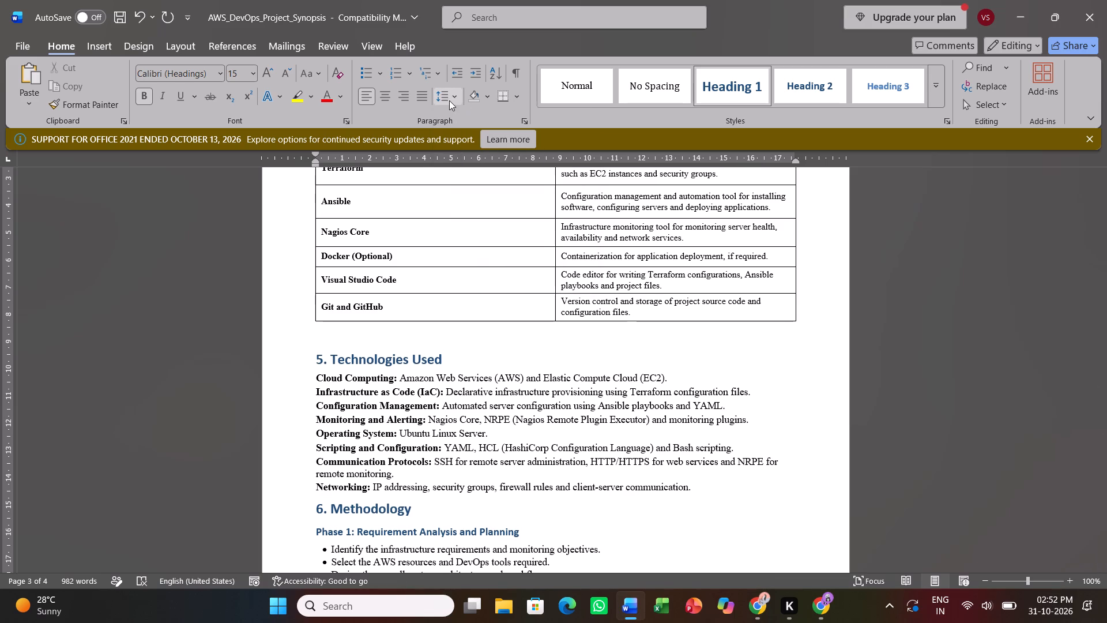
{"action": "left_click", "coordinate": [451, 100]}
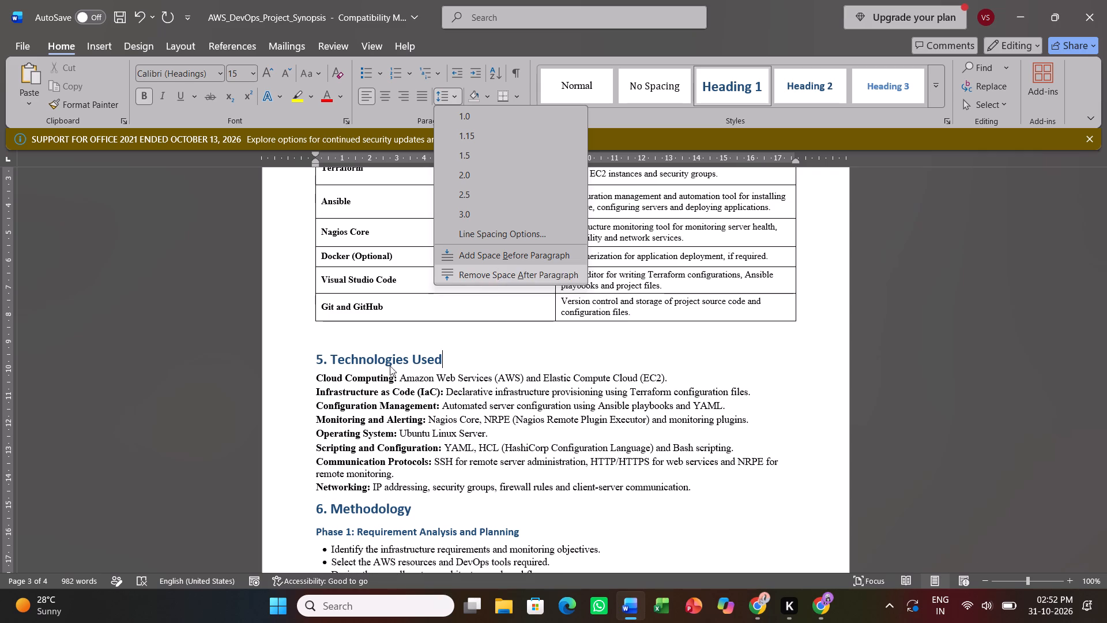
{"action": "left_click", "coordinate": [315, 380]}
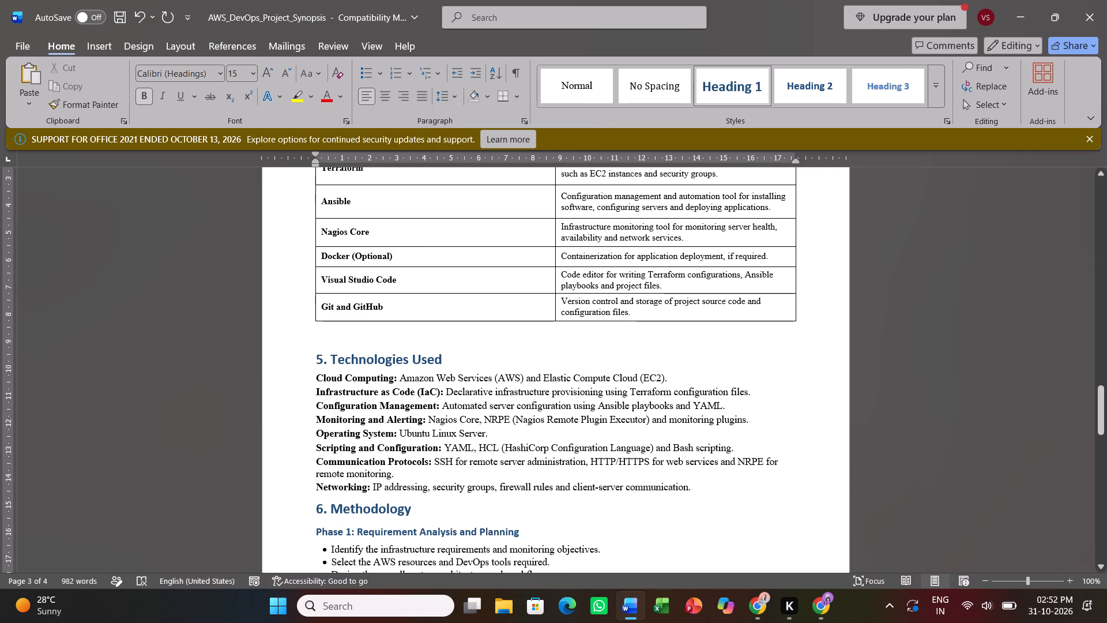
Add space before the Cloud Computing paragraph, the first one under 5. Technologies Used.
{"action": "left_click", "coordinate": [317, 376]}
{"action": "left_click", "coordinate": [451, 101]}
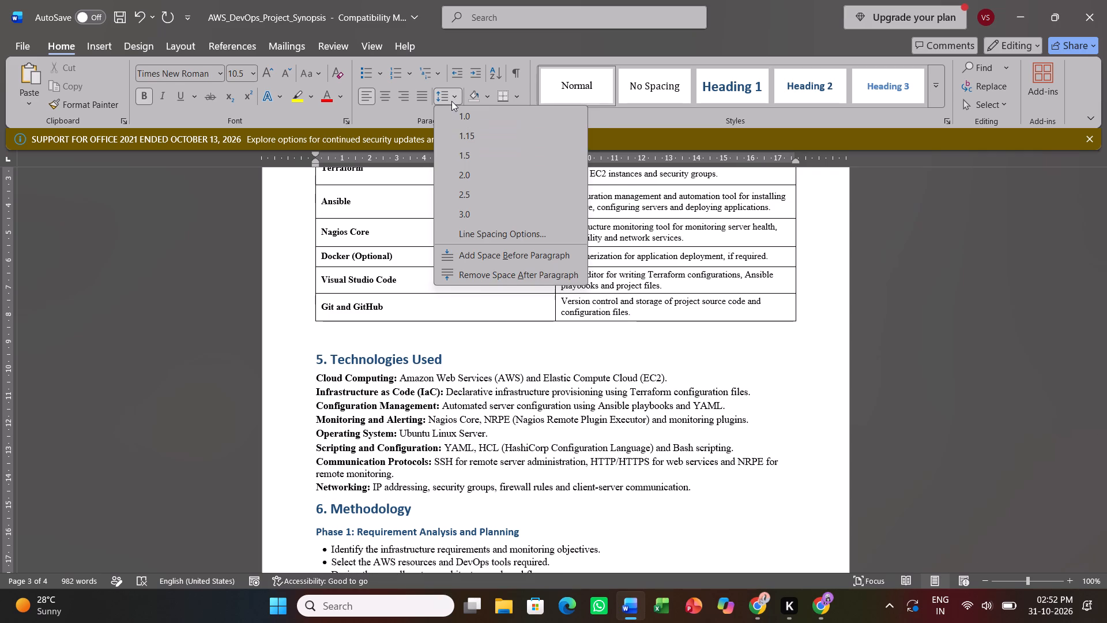
{"action": "left_click", "coordinate": [518, 252]}
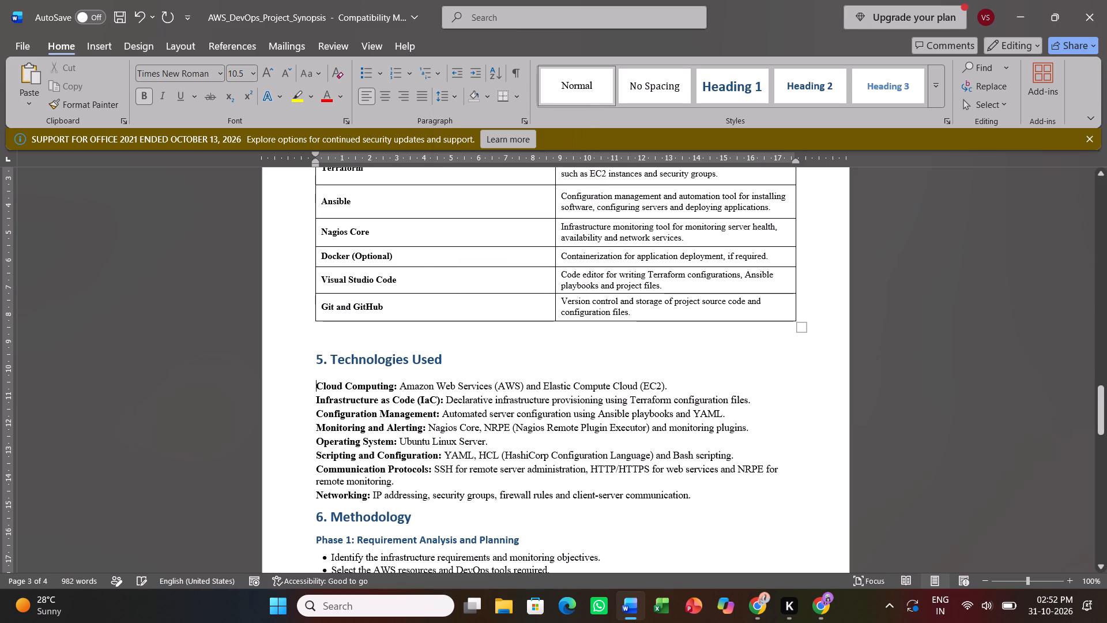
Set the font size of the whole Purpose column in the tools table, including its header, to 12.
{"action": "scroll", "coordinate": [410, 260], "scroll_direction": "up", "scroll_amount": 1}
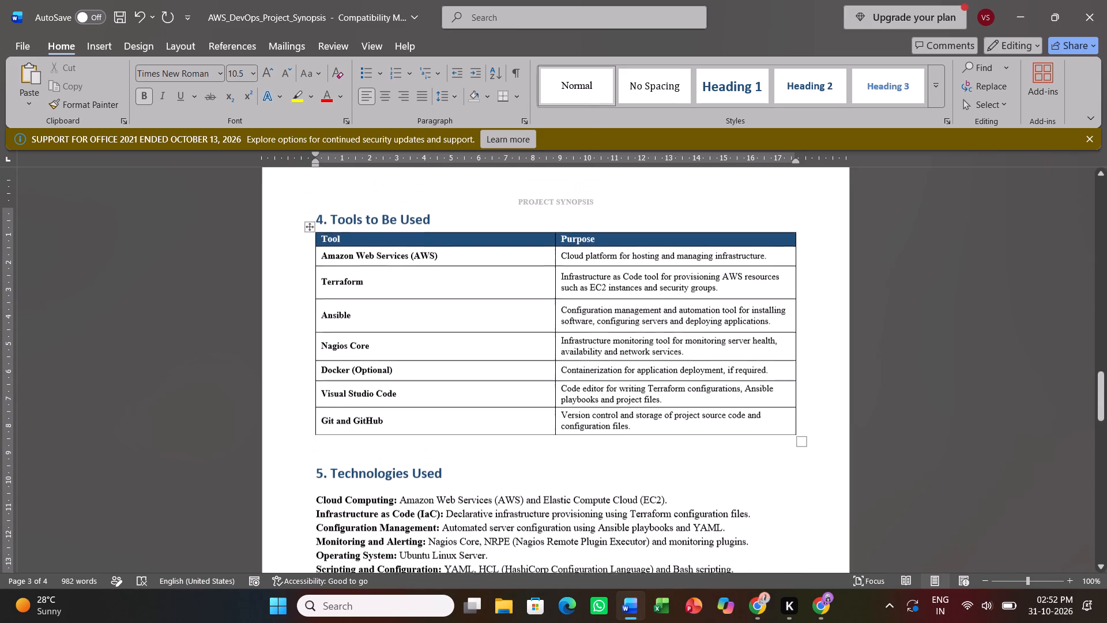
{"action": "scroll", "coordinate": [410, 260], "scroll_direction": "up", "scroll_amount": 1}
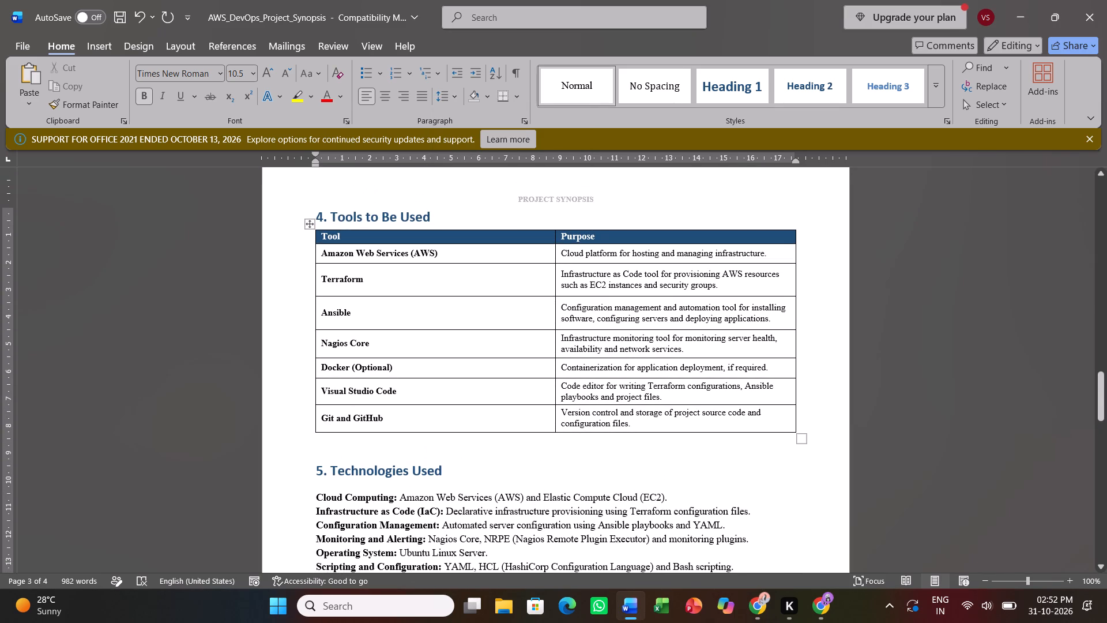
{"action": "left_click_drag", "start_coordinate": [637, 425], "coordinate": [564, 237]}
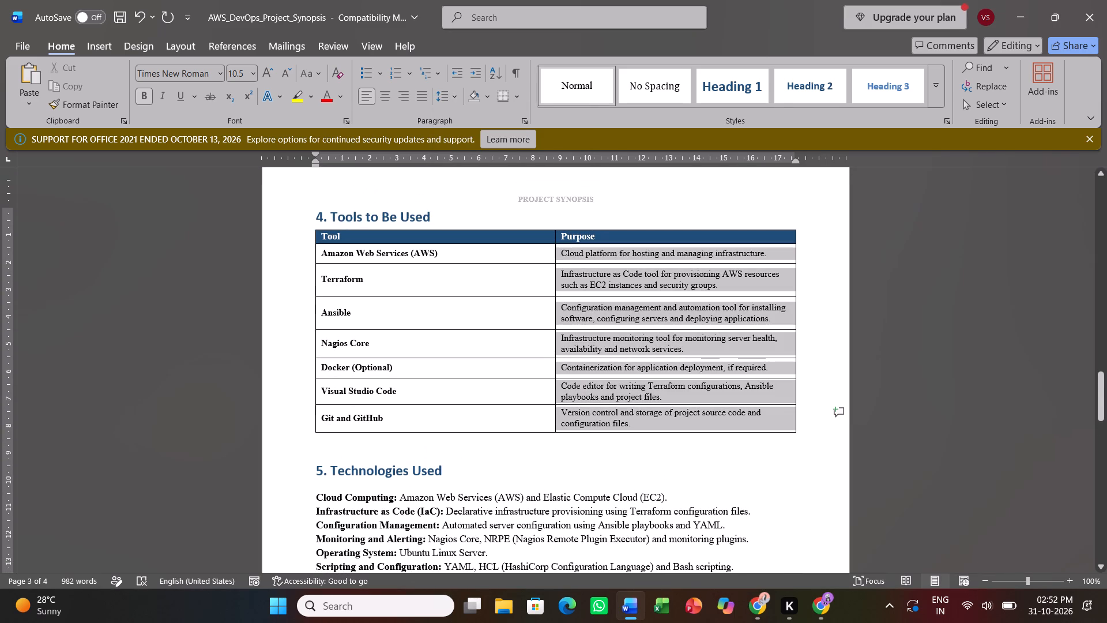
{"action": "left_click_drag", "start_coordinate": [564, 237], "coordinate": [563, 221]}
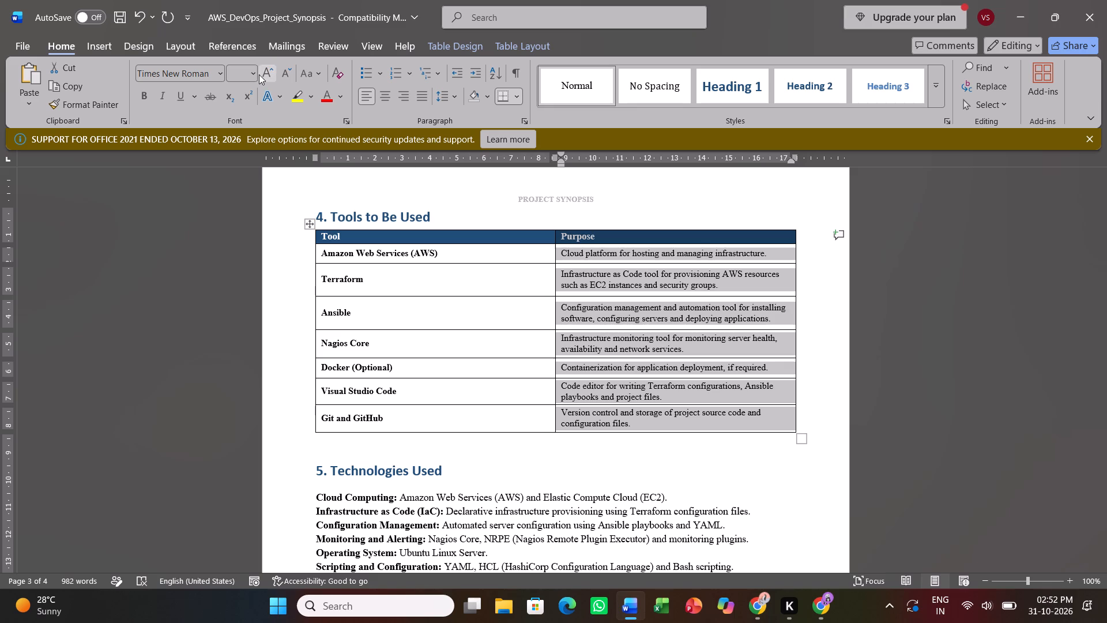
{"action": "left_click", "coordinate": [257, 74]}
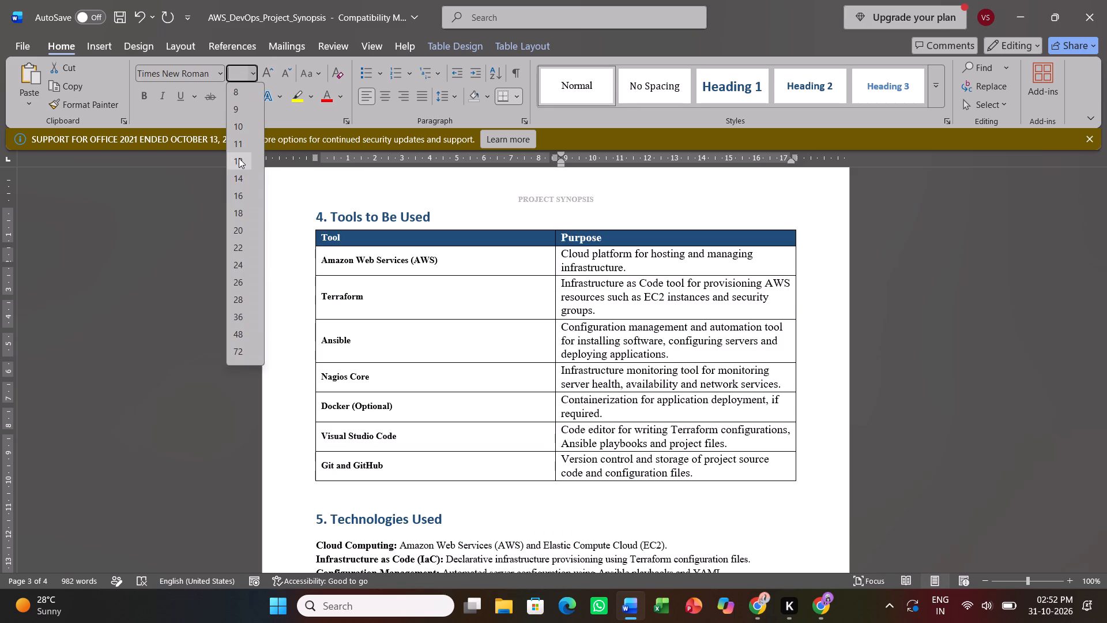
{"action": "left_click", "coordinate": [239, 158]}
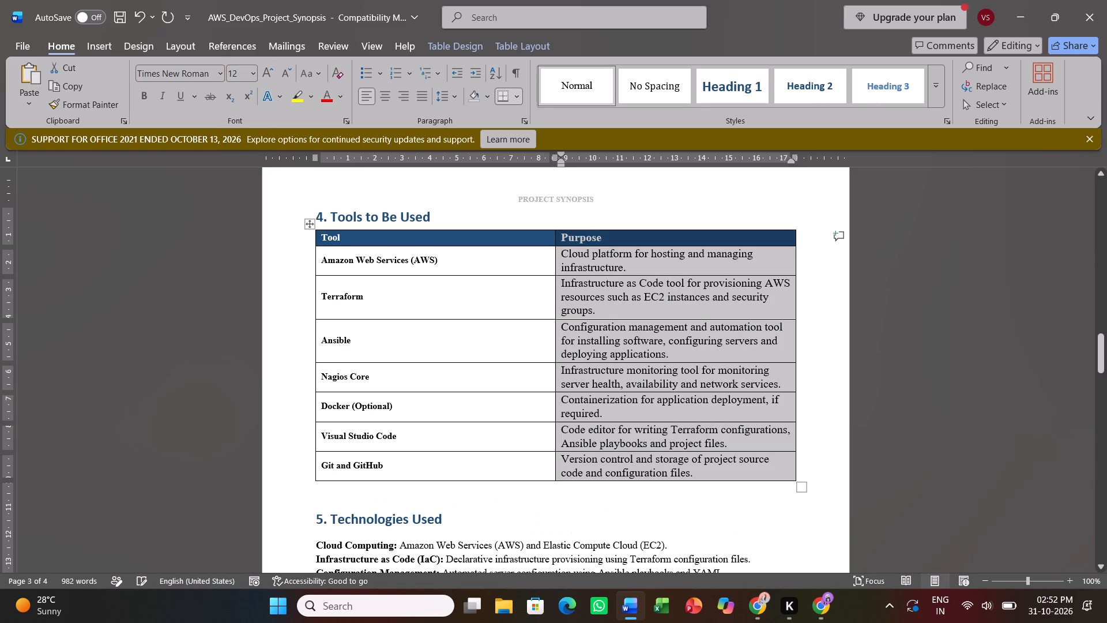
Set the font size of the Tool column entries from Amazon Web Services (AWS) to Git and GitHub to 11.
{"action": "left_click_drag", "start_coordinate": [402, 466], "coordinate": [329, 265]}
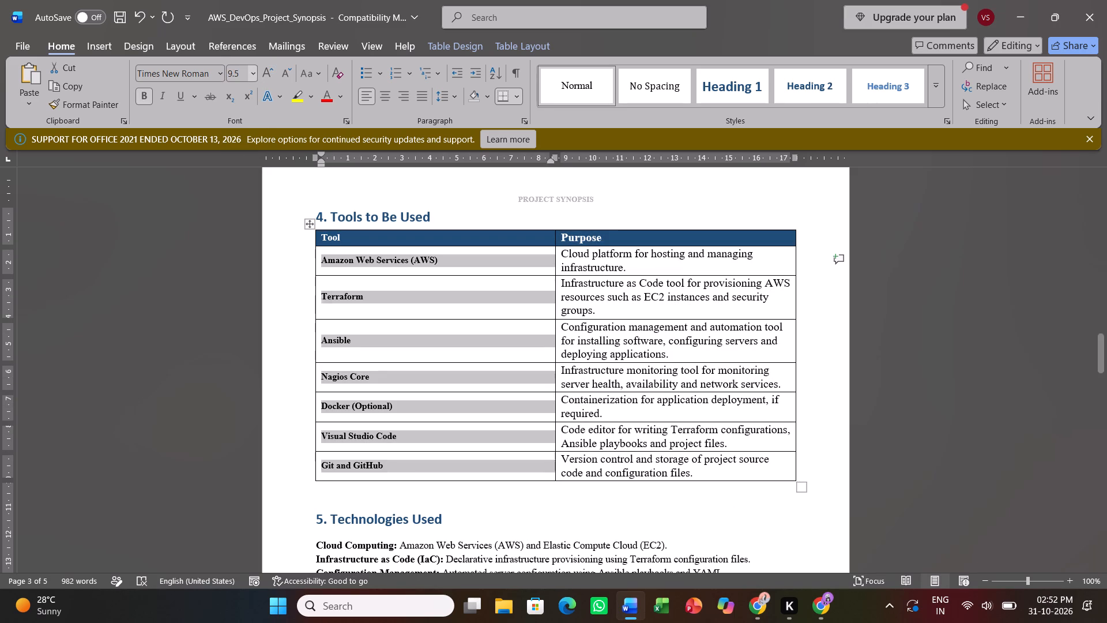
{"action": "left_click_drag", "start_coordinate": [253, 75], "coordinate": [239, 166]}
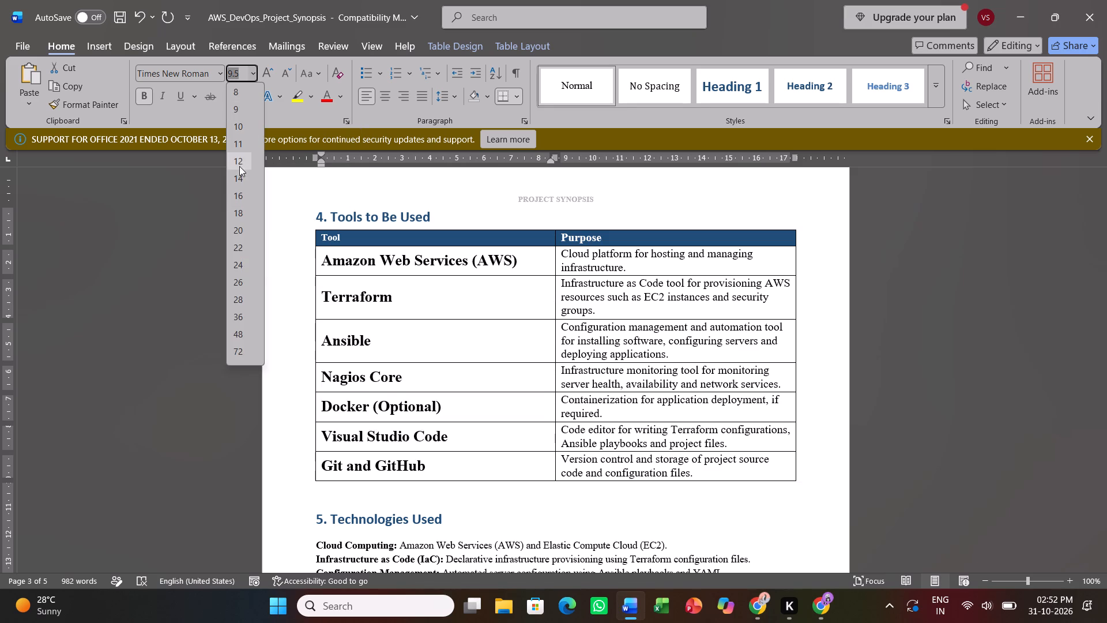
{"action": "left_click_drag", "start_coordinate": [239, 166], "coordinate": [240, 158]}
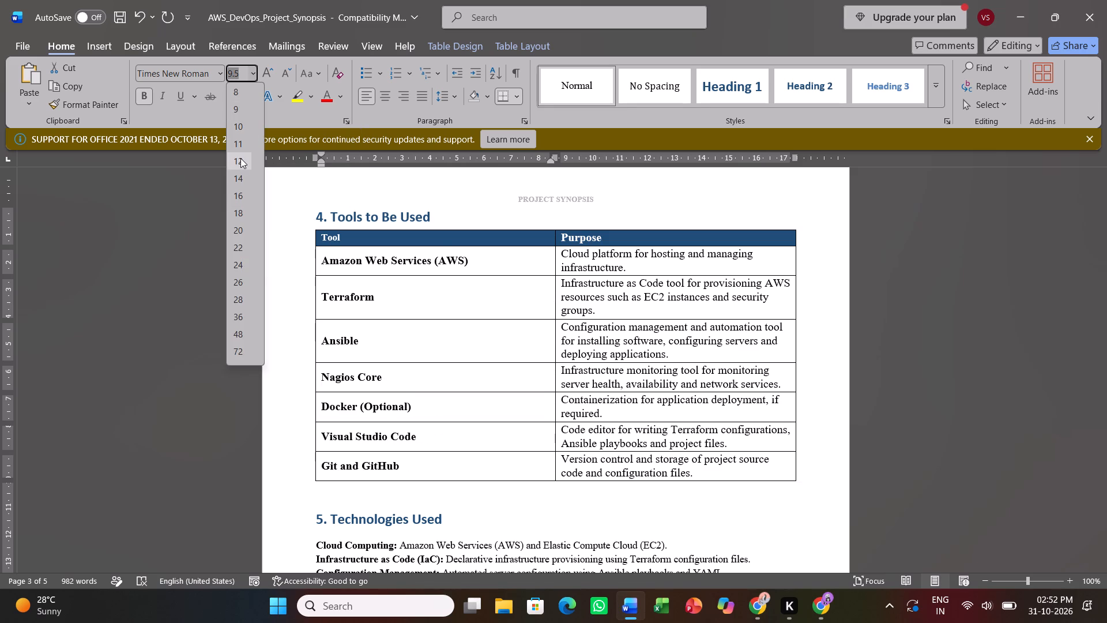
{"action": "left_click_drag", "start_coordinate": [240, 158], "coordinate": [240, 146]}
{"action": "left_click", "coordinate": [240, 146]}
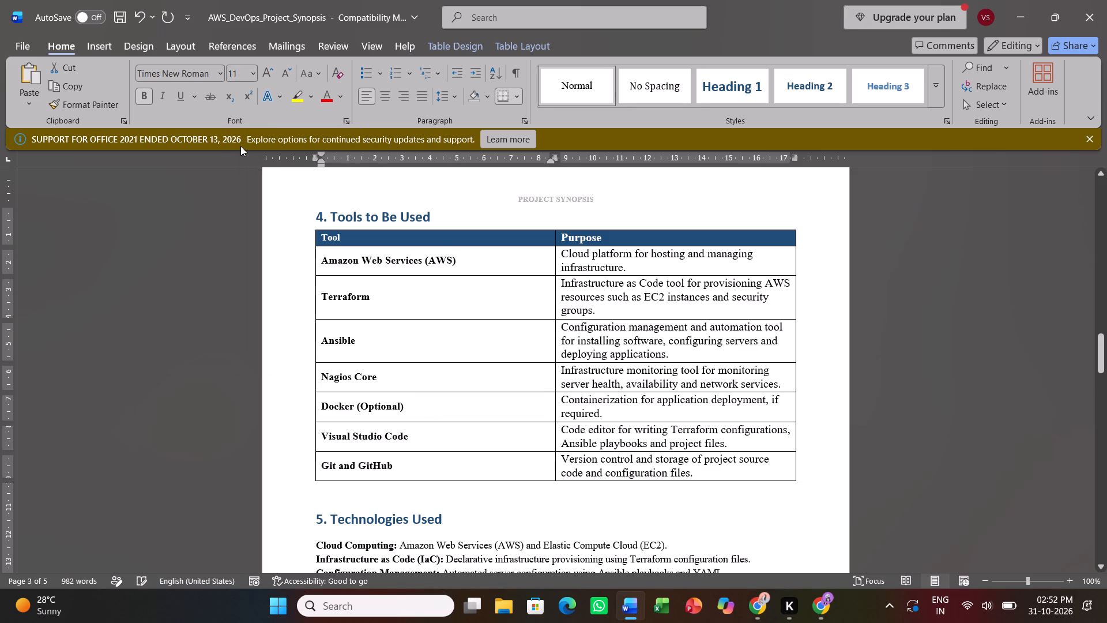
Set the font size of the whole Purpose column, including its header, to 11.5.
{"action": "left_click_drag", "start_coordinate": [698, 474], "coordinate": [564, 232]}
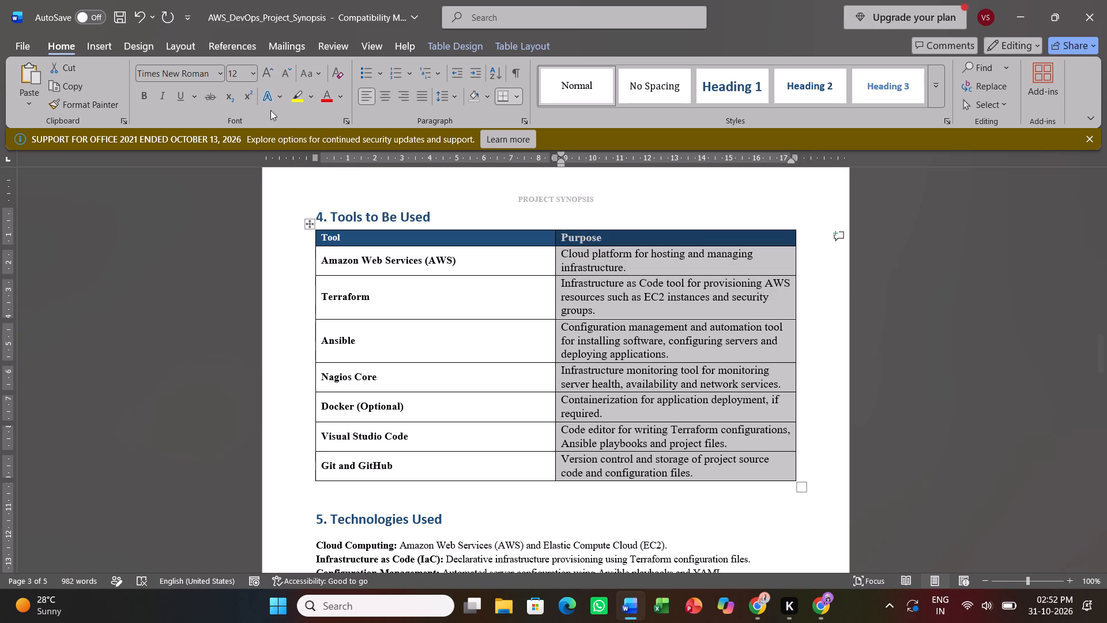
{"action": "left_click", "coordinate": [251, 69]}
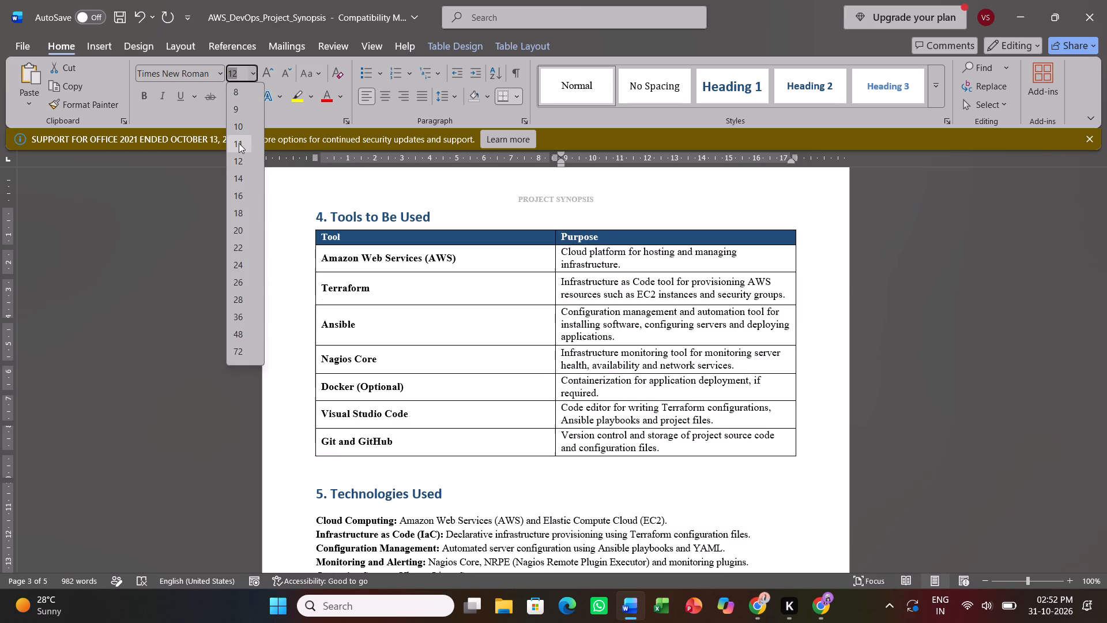
{"action": "left_click", "coordinate": [239, 143]}
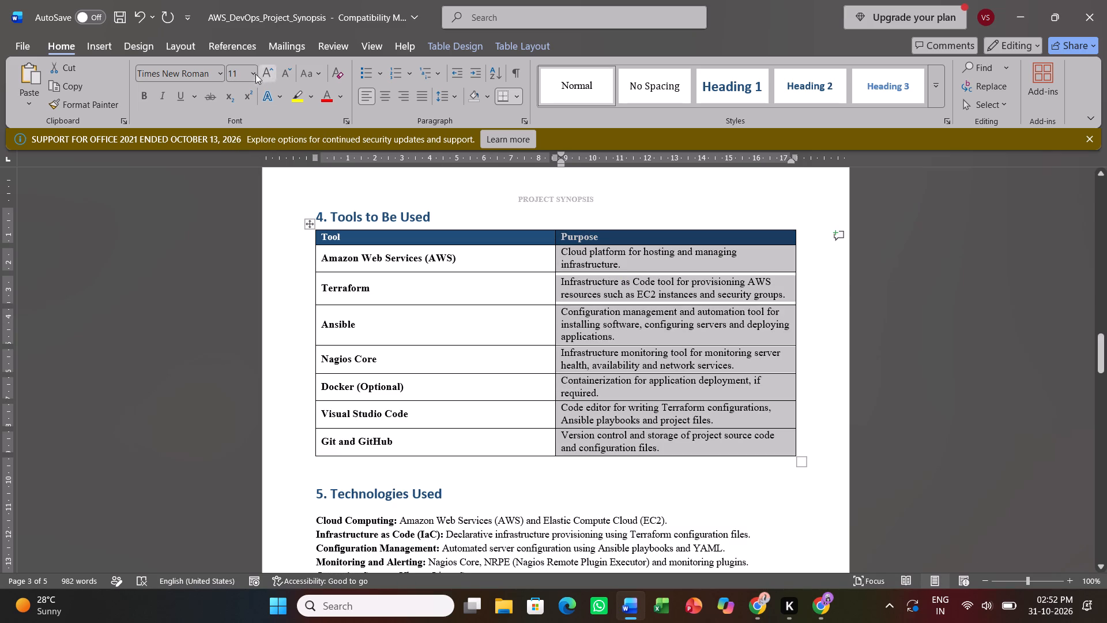
{"action": "left_click", "coordinate": [249, 65]}
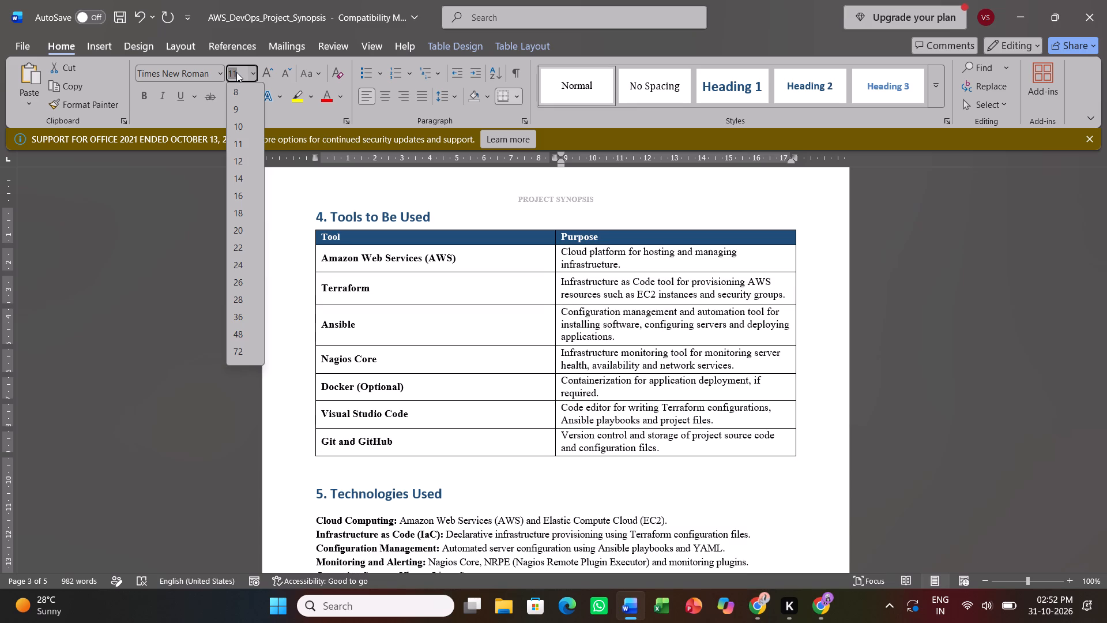
{"action": "left_click", "coordinate": [236, 72]}
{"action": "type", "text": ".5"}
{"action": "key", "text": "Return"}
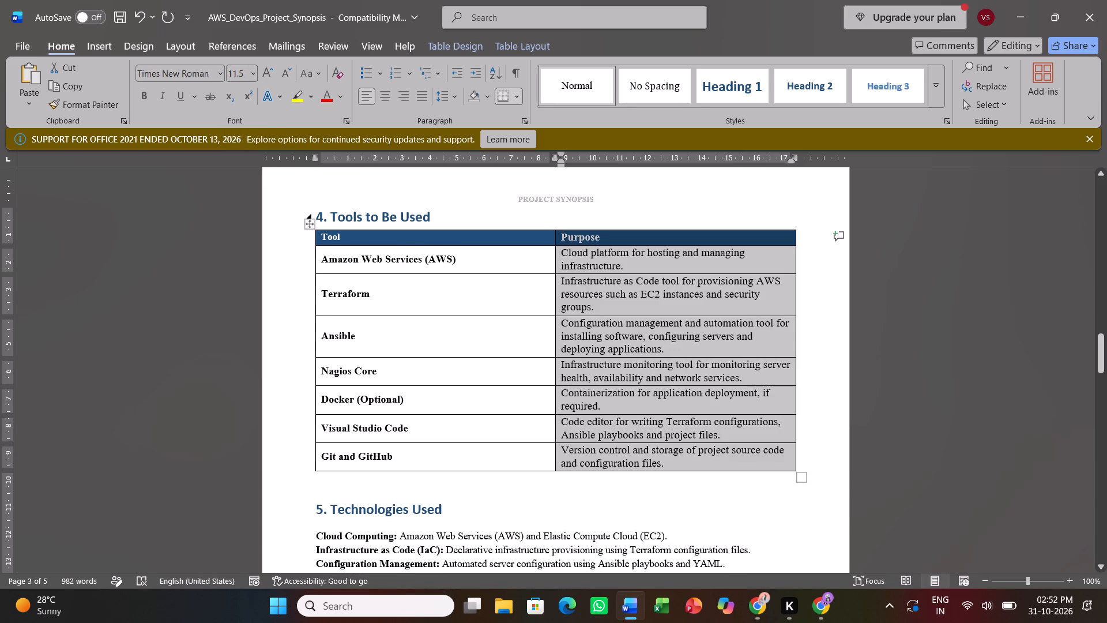
Set the font size of the Tool header cell in the tools table to 11.5.
{"action": "left_click_drag", "start_coordinate": [342, 237], "coordinate": [325, 238]}
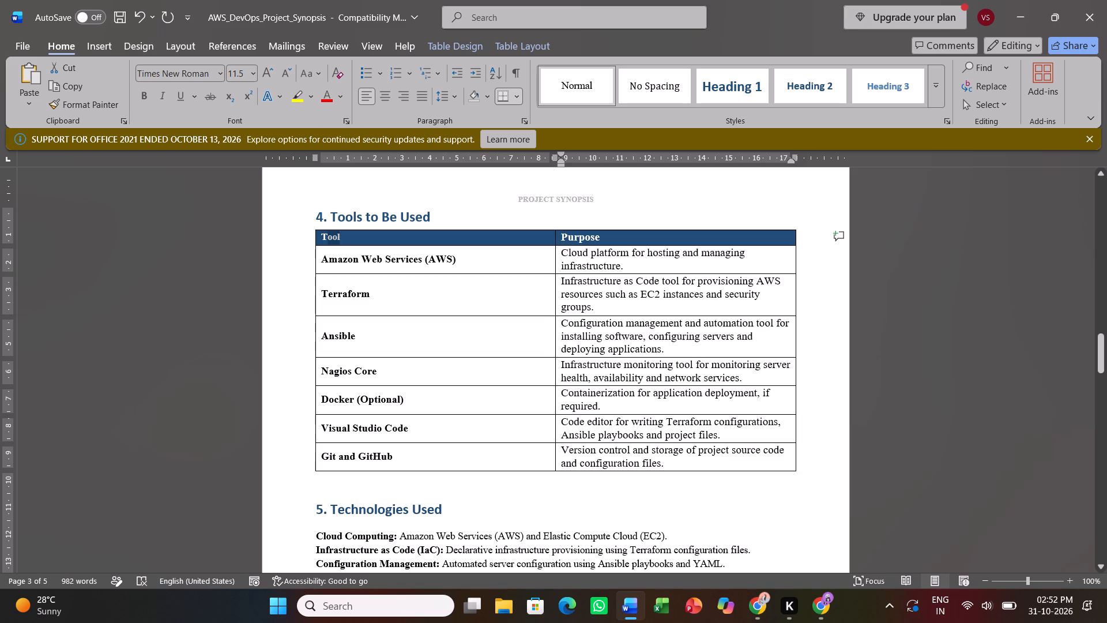
{"action": "left_click_drag", "start_coordinate": [325, 238], "coordinate": [319, 237]}
{"action": "left_click", "coordinate": [257, 69]}
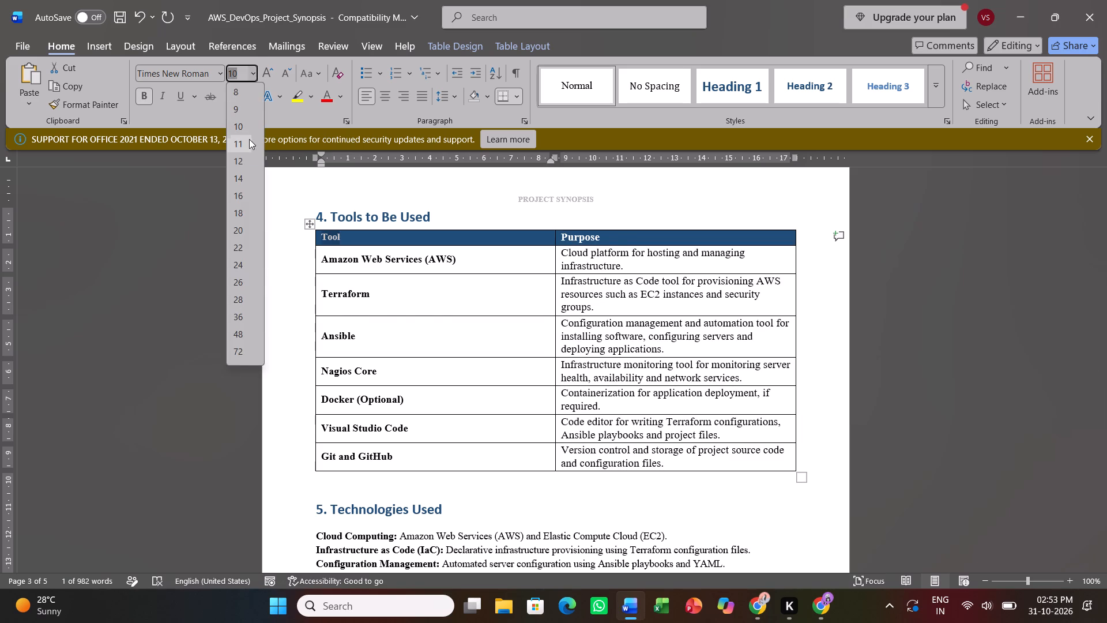
{"action": "left_click", "coordinate": [244, 139]}
{"action": "left_click", "coordinate": [244, 74]}
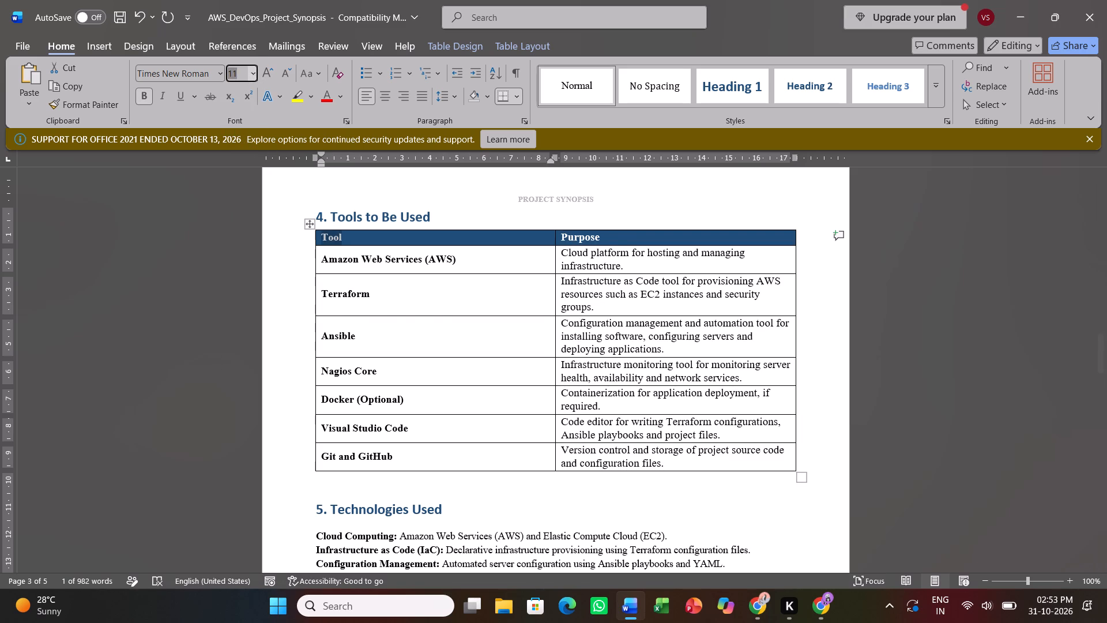
{"action": "left_click", "coordinate": [244, 74]}
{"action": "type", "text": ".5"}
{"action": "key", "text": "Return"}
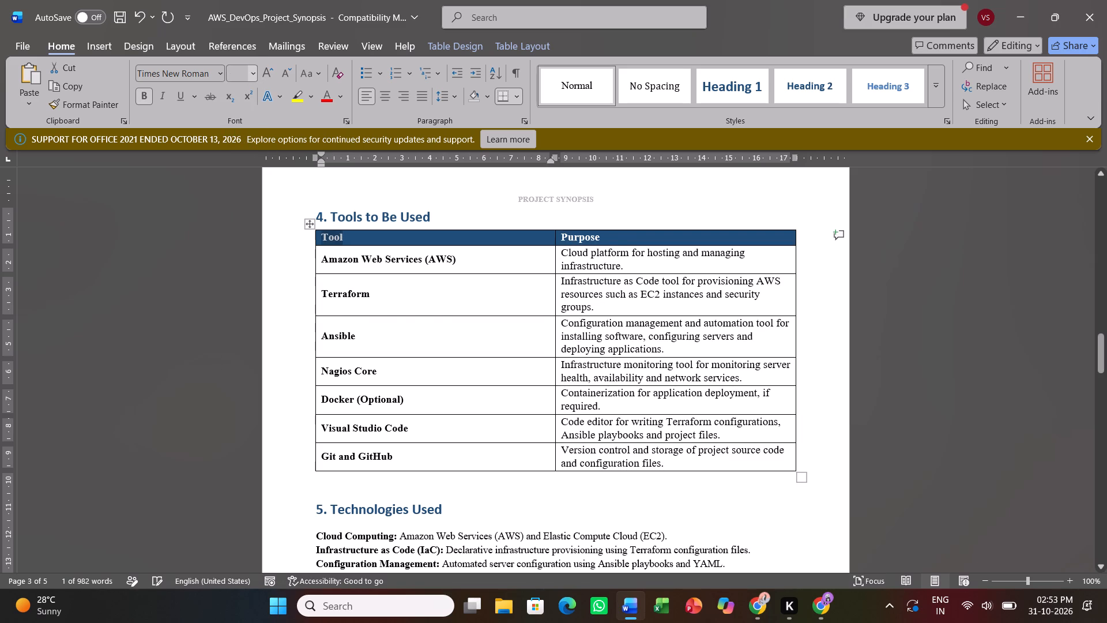
Set the font size of the body text under 5. Technologies Used, from Cloud Computing to Networking, to 12.
{"action": "scroll", "coordinate": [506, 478], "scroll_direction": "down", "scroll_amount": 1}
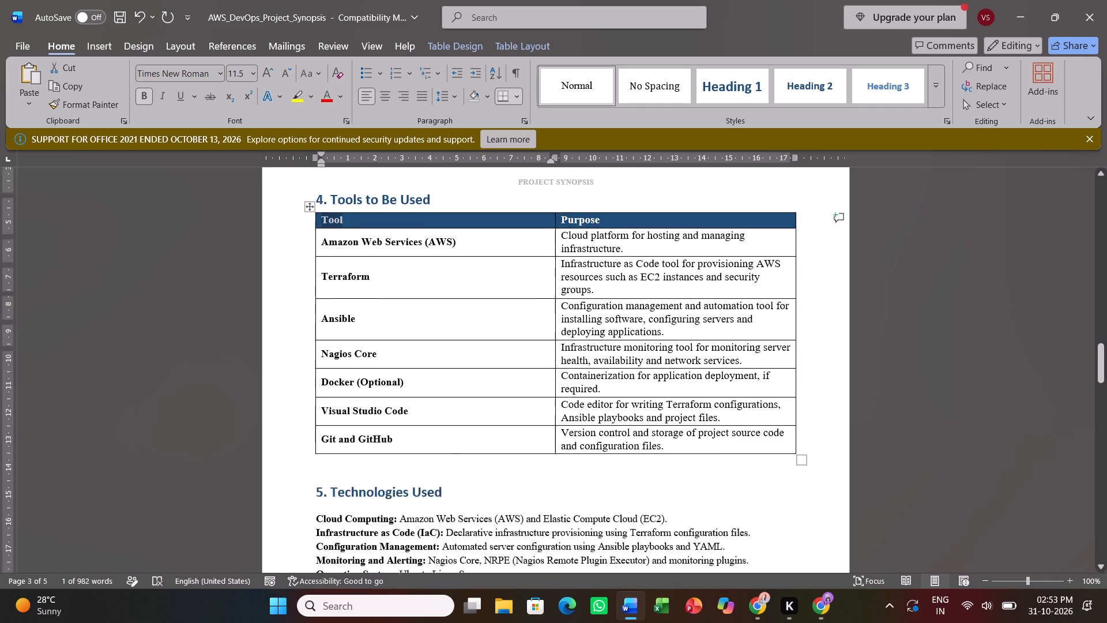
{"action": "scroll", "coordinate": [506, 478], "scroll_direction": "down", "scroll_amount": 2}
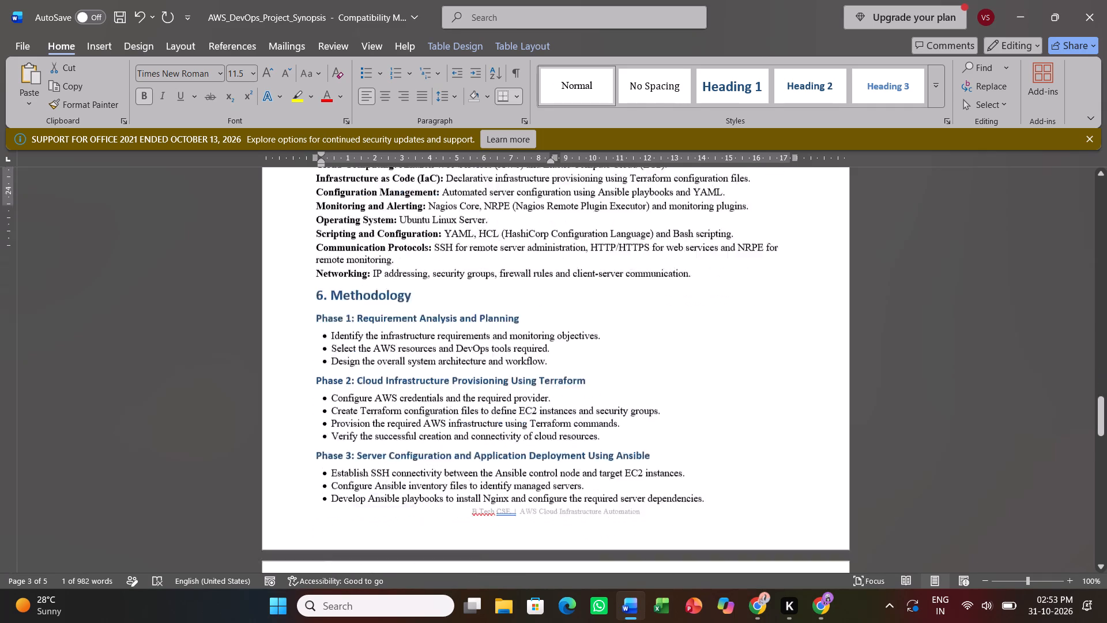
{"action": "scroll", "coordinate": [506, 478], "scroll_direction": "down", "scroll_amount": 1}
{"action": "scroll", "coordinate": [506, 478], "scroll_direction": "up", "scroll_amount": 1}
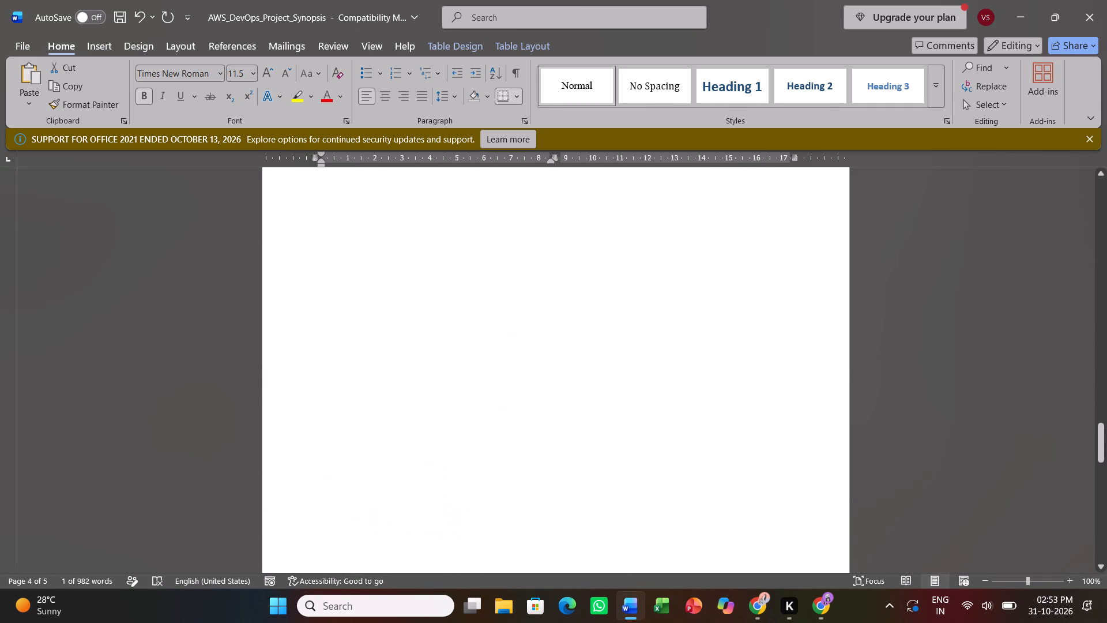
{"action": "scroll", "coordinate": [506, 478], "scroll_direction": "up", "scroll_amount": 2}
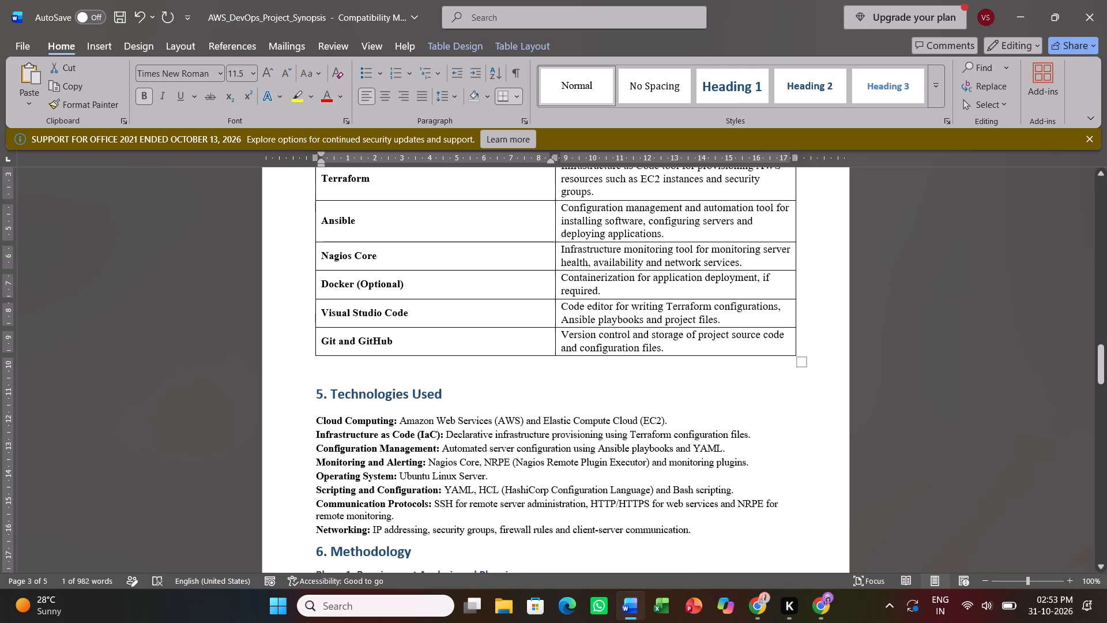
{"action": "scroll", "coordinate": [506, 478], "scroll_direction": "down", "scroll_amount": 1}
{"action": "scroll", "coordinate": [506, 478], "scroll_direction": "up", "scroll_amount": 1}
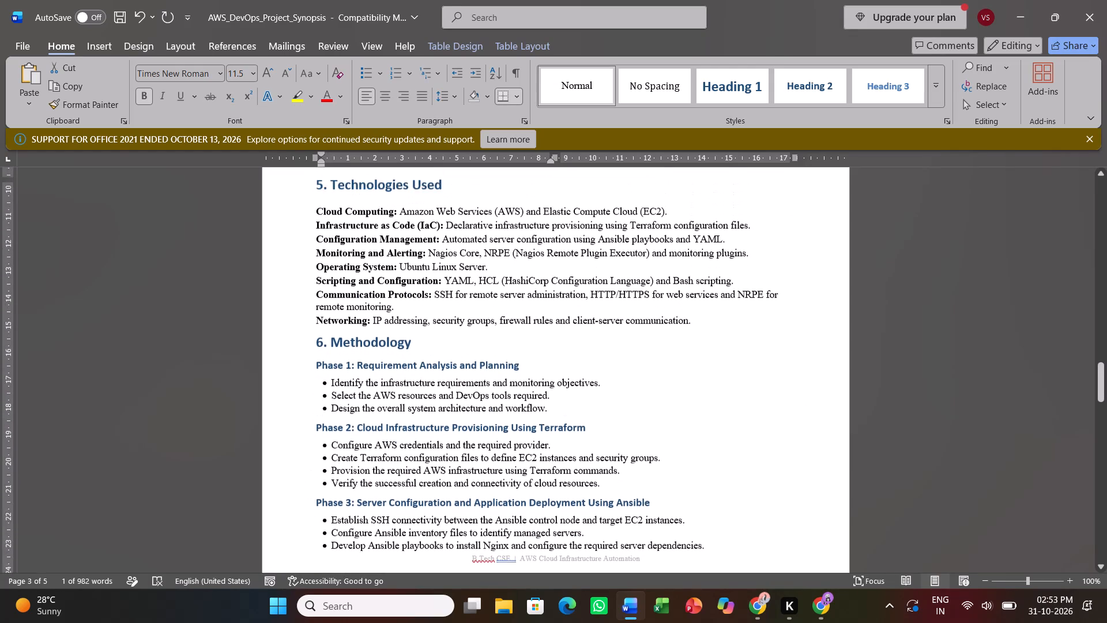
{"action": "scroll", "coordinate": [506, 478], "scroll_direction": "up", "scroll_amount": 1}
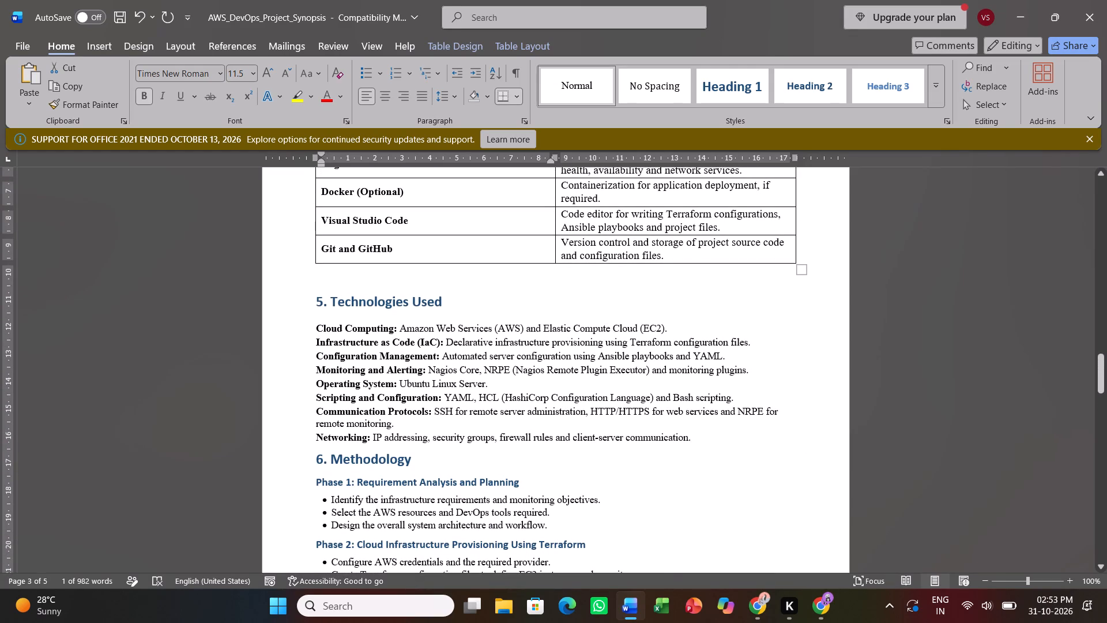
{"action": "left_click_drag", "start_coordinate": [318, 326], "coordinate": [677, 443]}
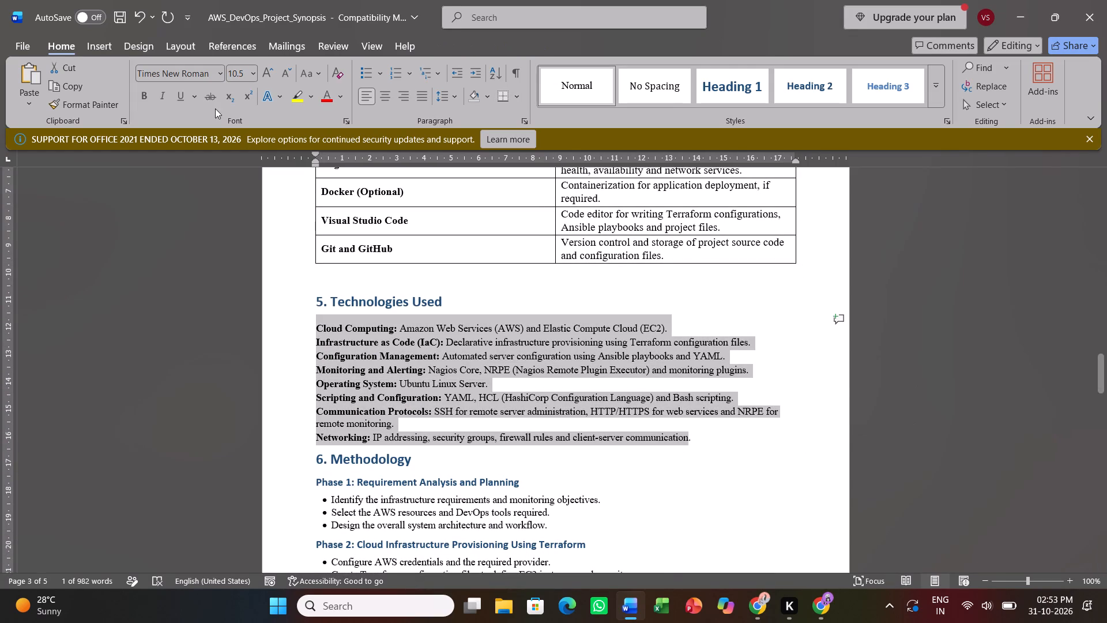
{"action": "left_click_drag", "start_coordinate": [254, 73], "coordinate": [239, 161]}
{"action": "left_click", "coordinate": [239, 161]}
{"action": "left_click", "coordinate": [371, 302]}
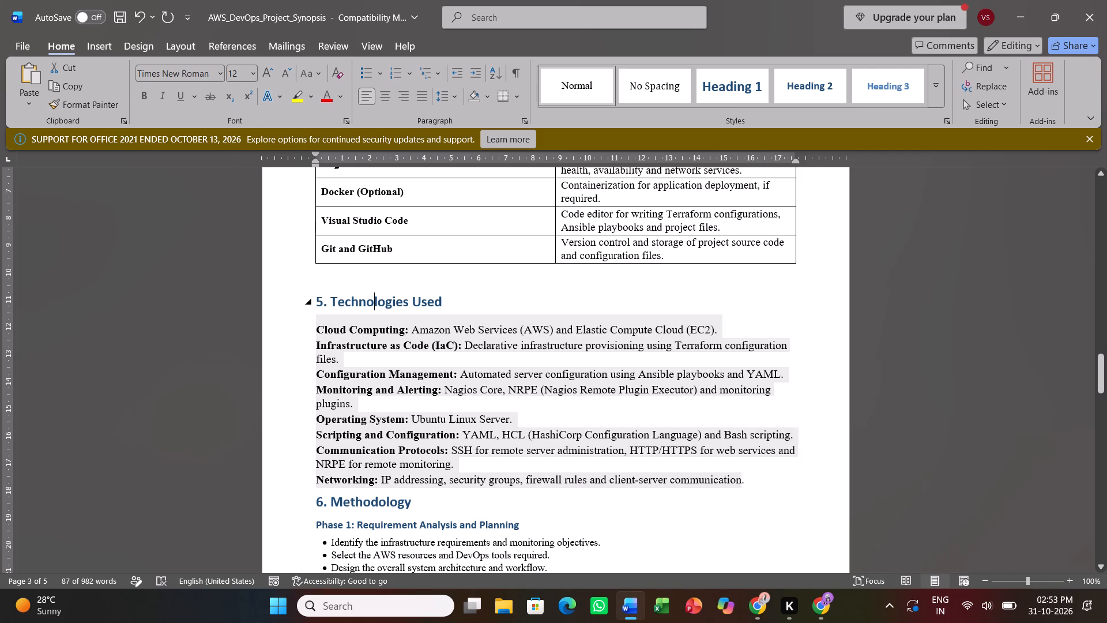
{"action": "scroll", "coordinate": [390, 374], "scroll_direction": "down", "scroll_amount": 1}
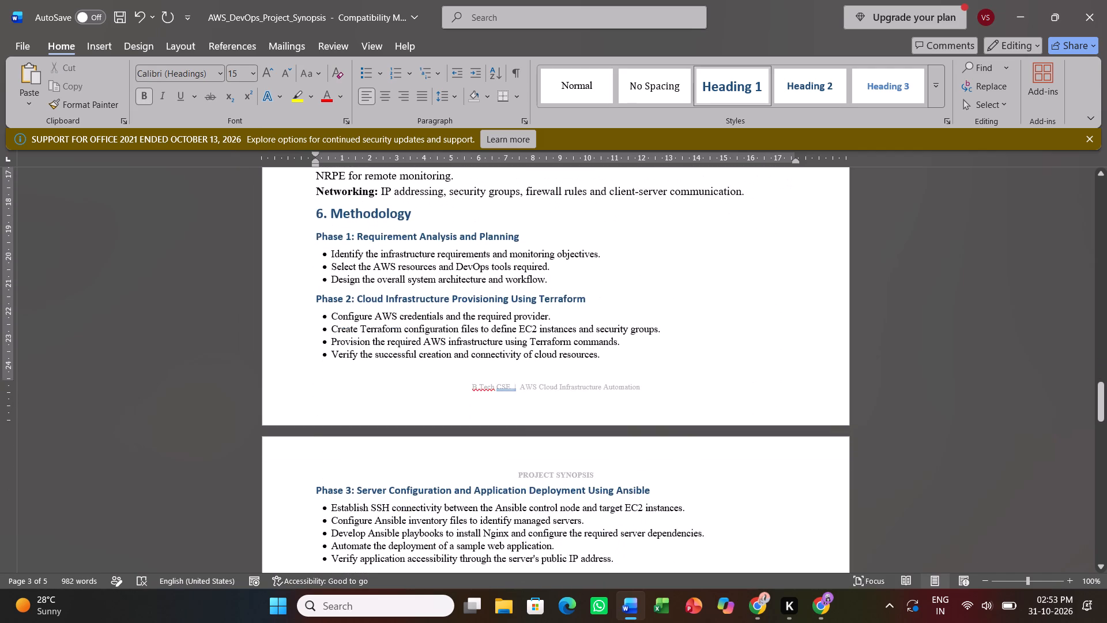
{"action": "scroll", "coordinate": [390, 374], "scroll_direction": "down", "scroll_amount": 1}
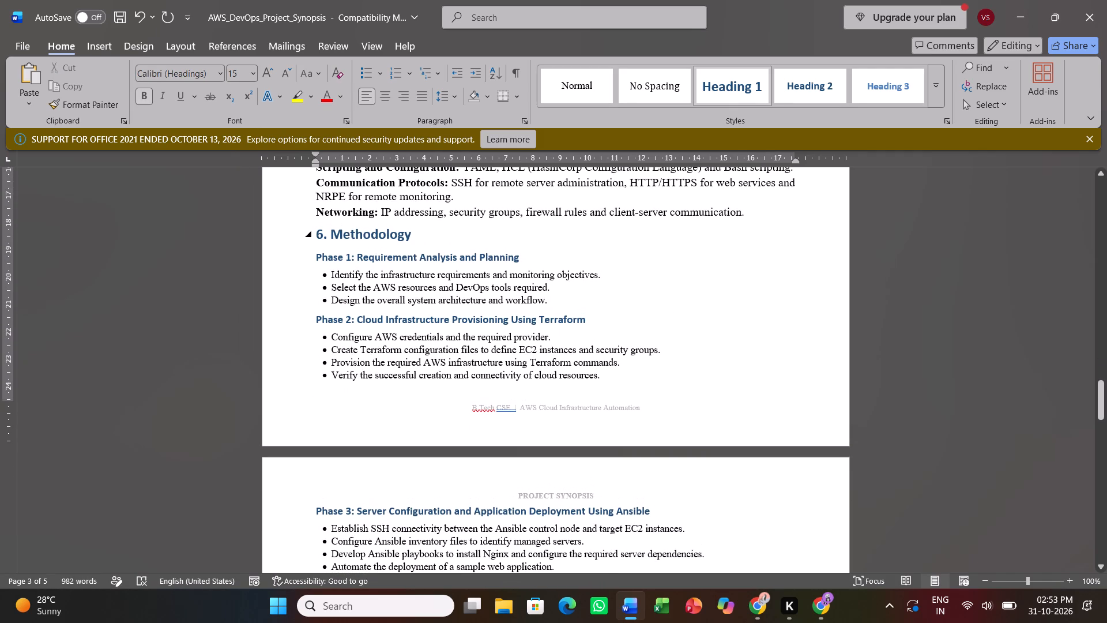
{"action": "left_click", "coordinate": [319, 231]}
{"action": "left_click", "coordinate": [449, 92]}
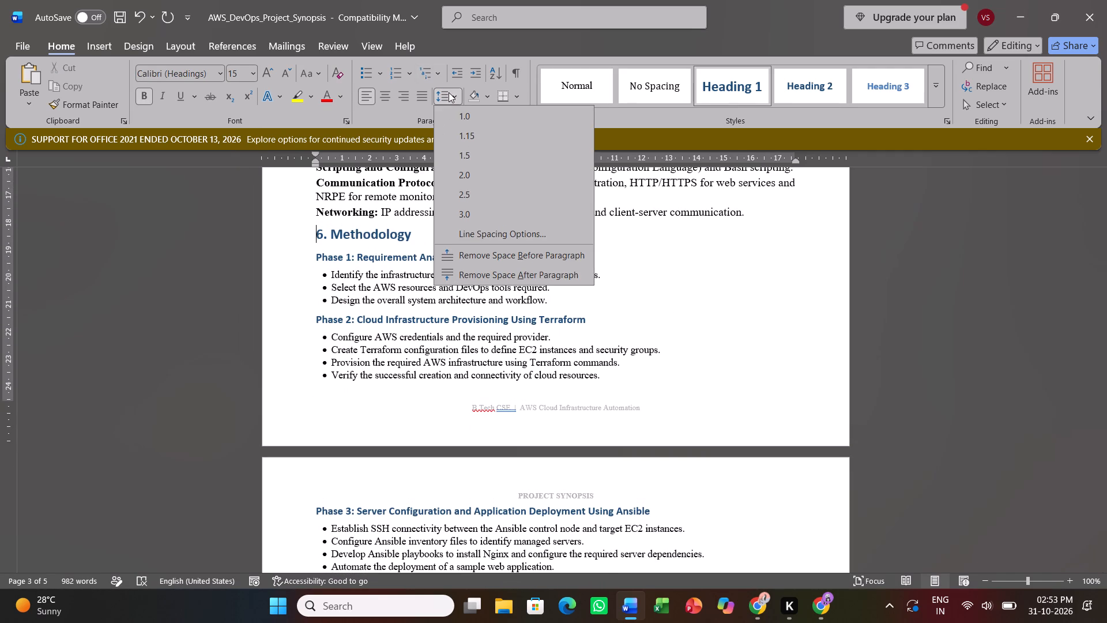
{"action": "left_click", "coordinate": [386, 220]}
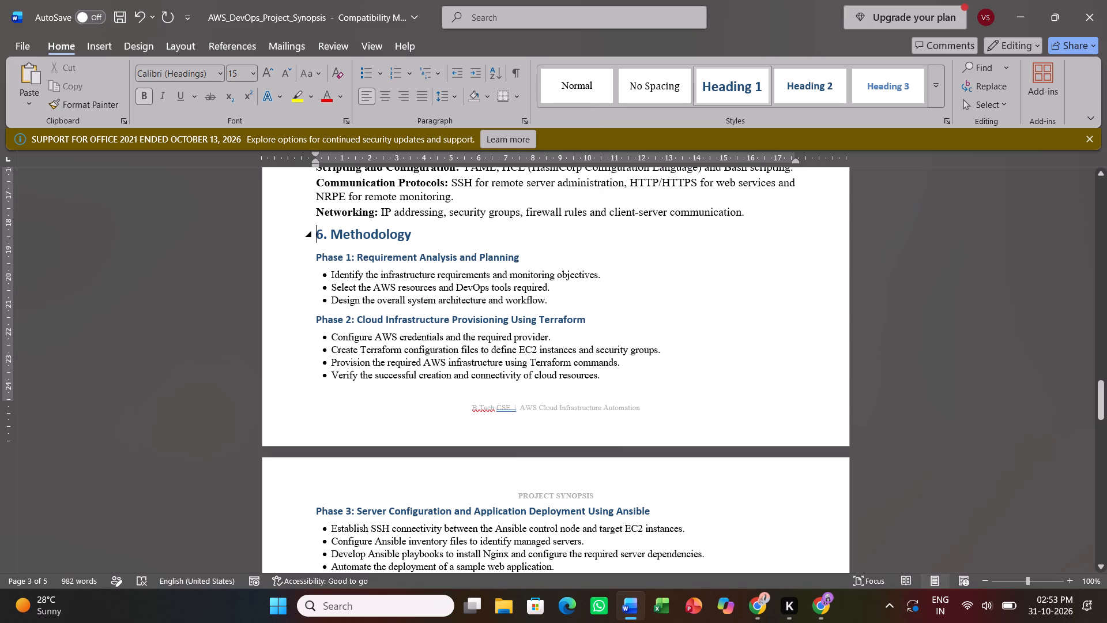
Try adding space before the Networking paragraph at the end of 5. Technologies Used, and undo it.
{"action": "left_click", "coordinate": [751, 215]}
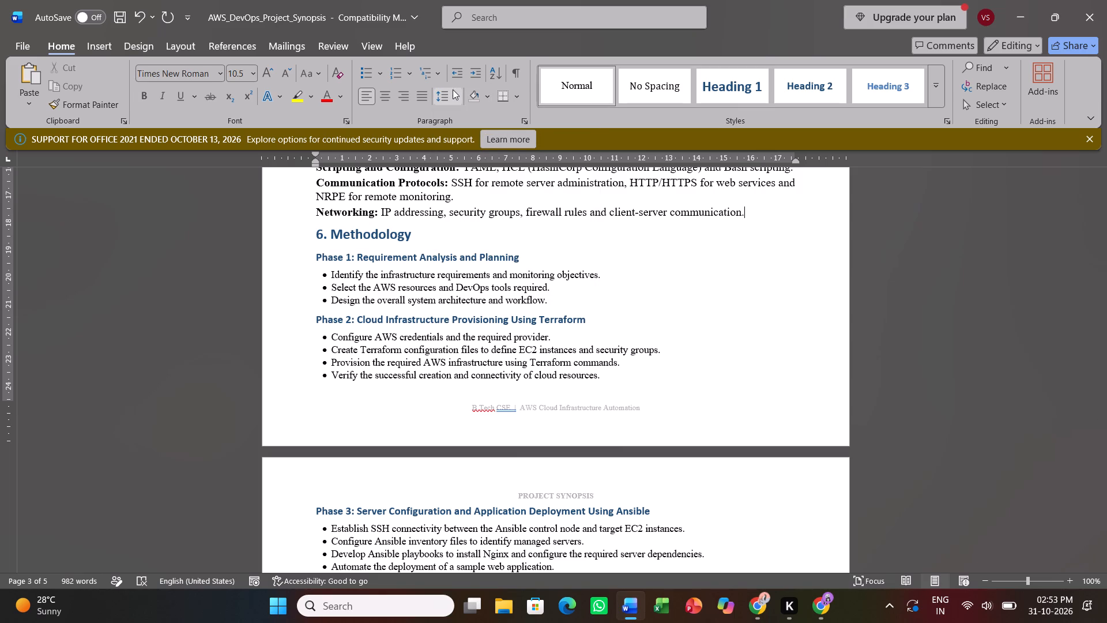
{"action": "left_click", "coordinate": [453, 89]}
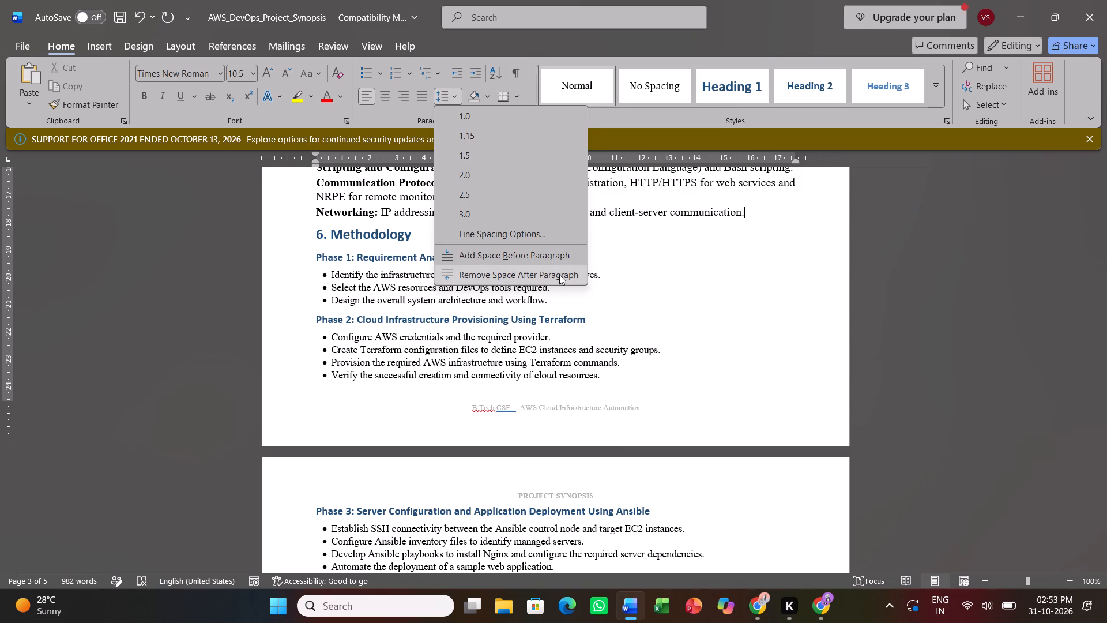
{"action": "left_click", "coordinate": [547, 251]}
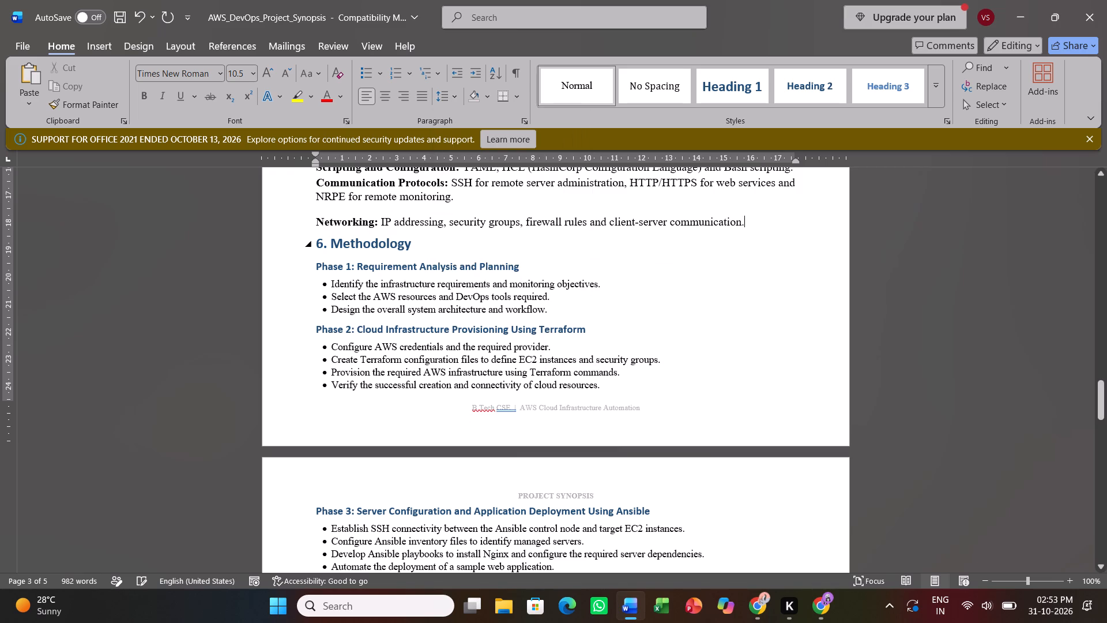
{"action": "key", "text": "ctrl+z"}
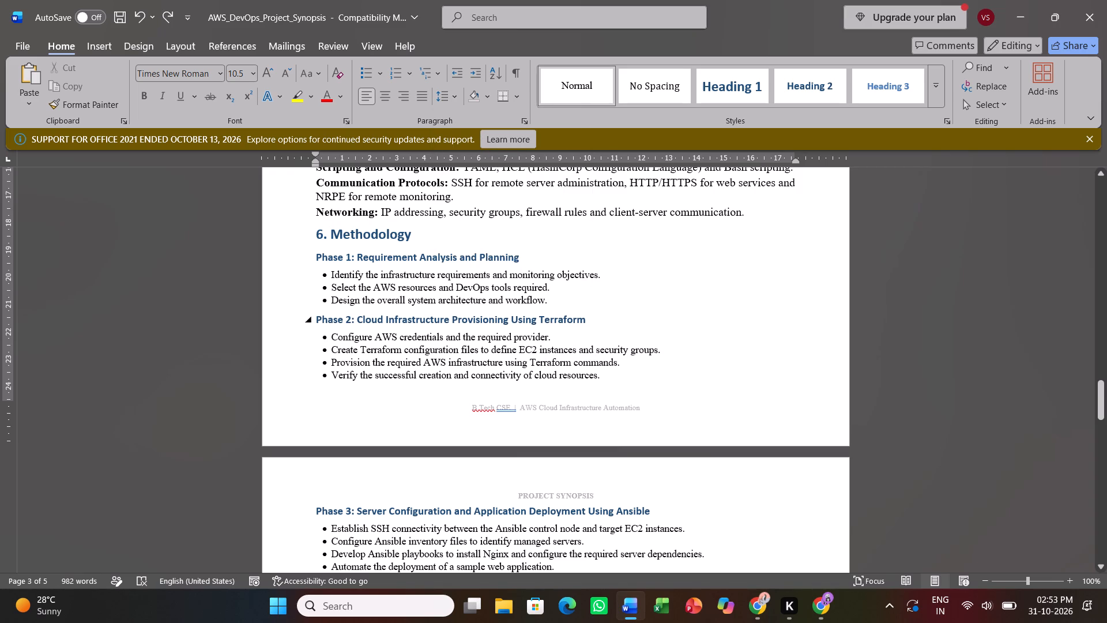
Insert a blank line at font size 10 after the Networking paragraph, before the 6. Methodology heading.
{"action": "scroll", "coordinate": [418, 314], "scroll_direction": "up", "scroll_amount": 1}
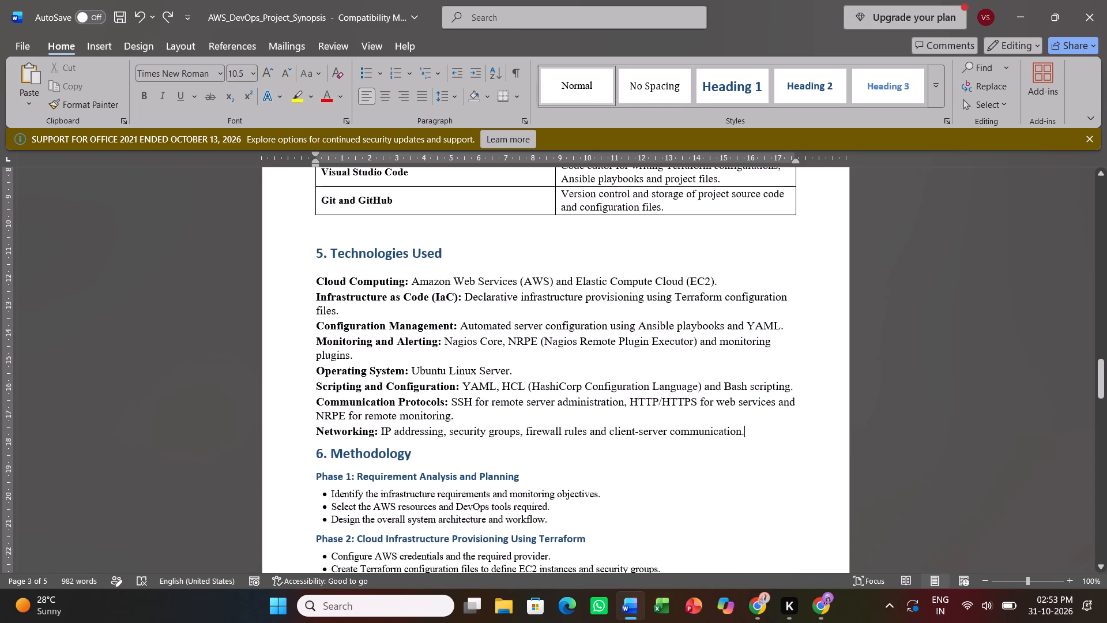
{"action": "left_click", "coordinate": [755, 433]}
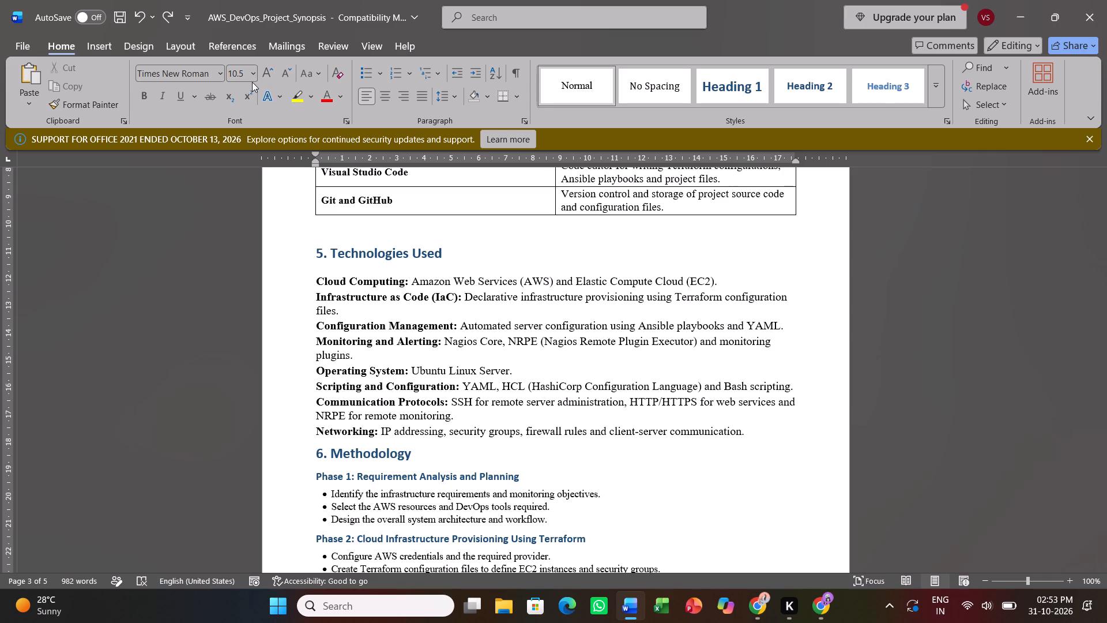
{"action": "left_click", "coordinate": [252, 80]}
{"action": "left_click", "coordinate": [244, 121]}
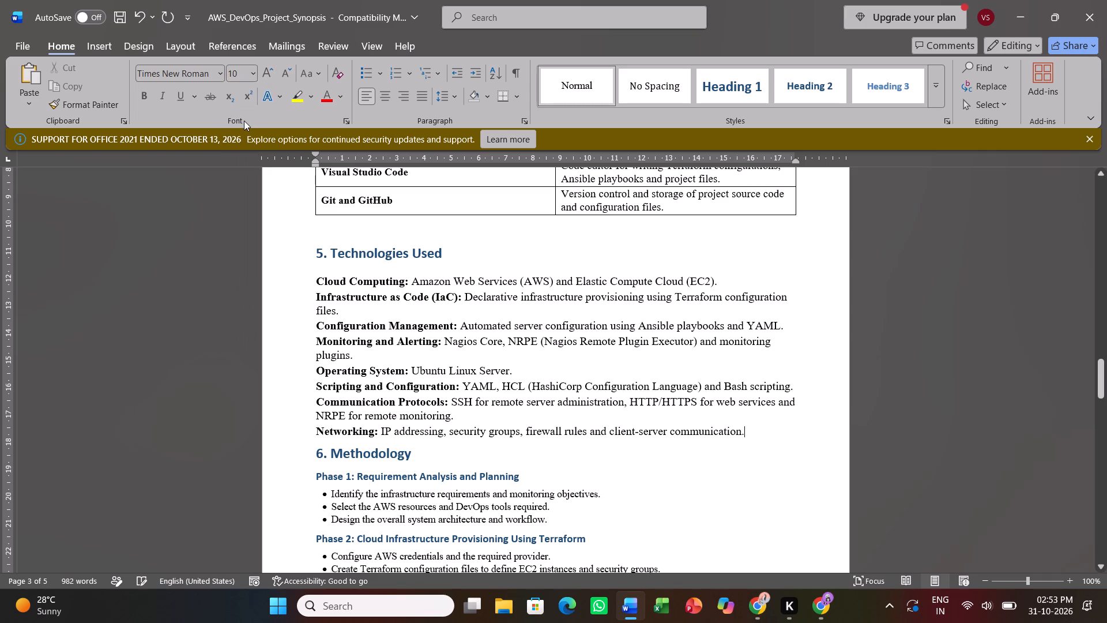
{"action": "key", "text": "Return"}
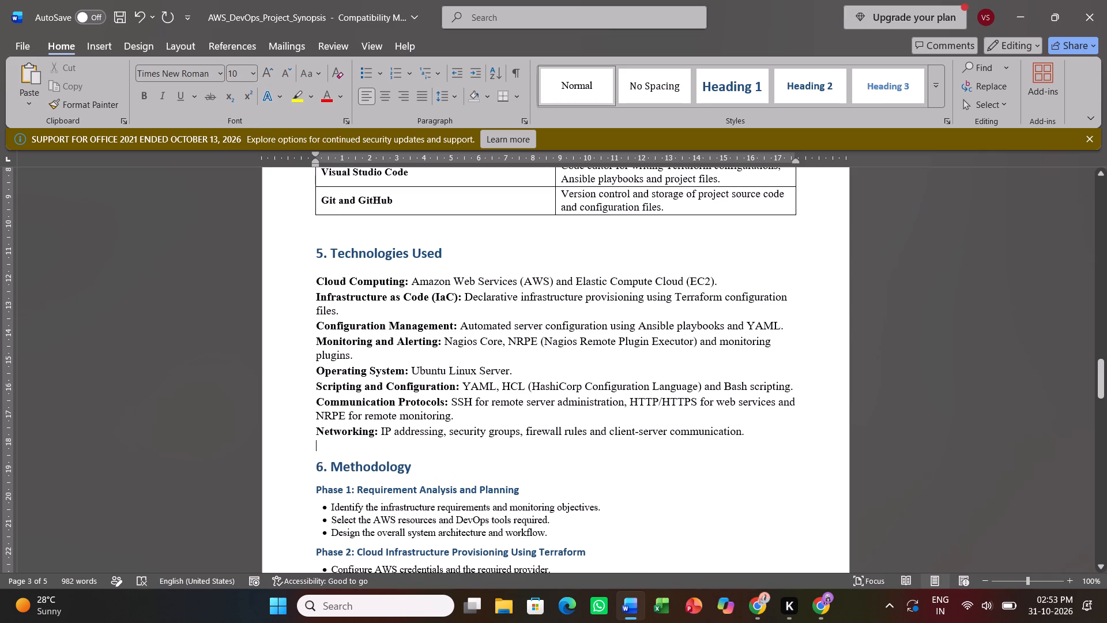
{"action": "left_click", "coordinate": [549, 380]}
Set the font size of the Phase 1: Requirement Analysis and Planning heading to 12.
{"action": "scroll", "coordinate": [549, 380], "scroll_direction": "down", "scroll_amount": 1}
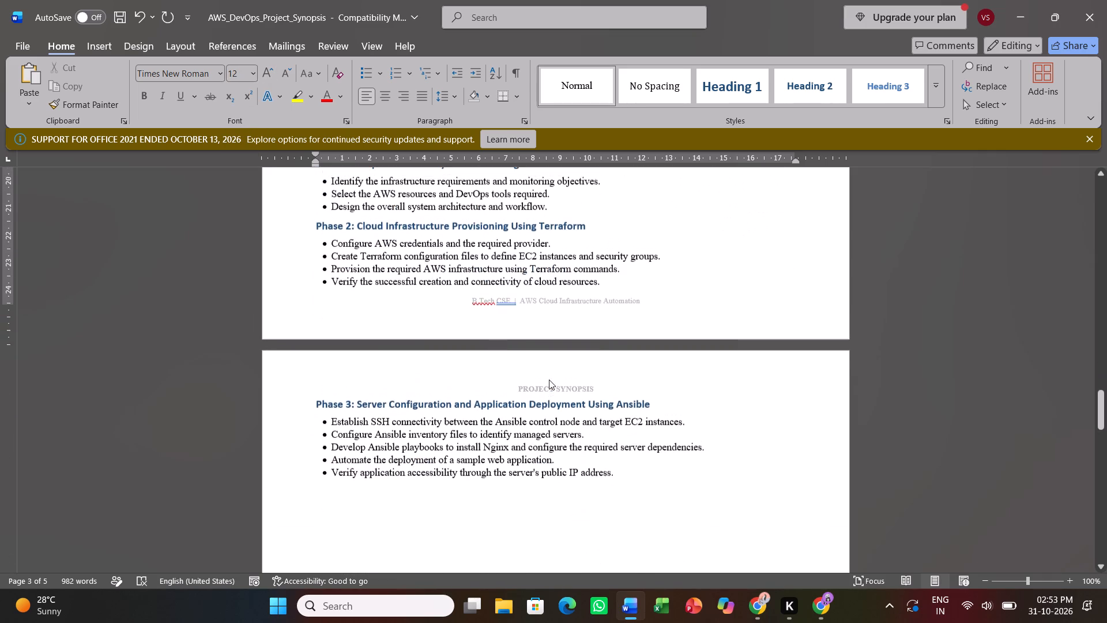
{"action": "scroll", "coordinate": [549, 380], "scroll_direction": "down", "scroll_amount": 1}
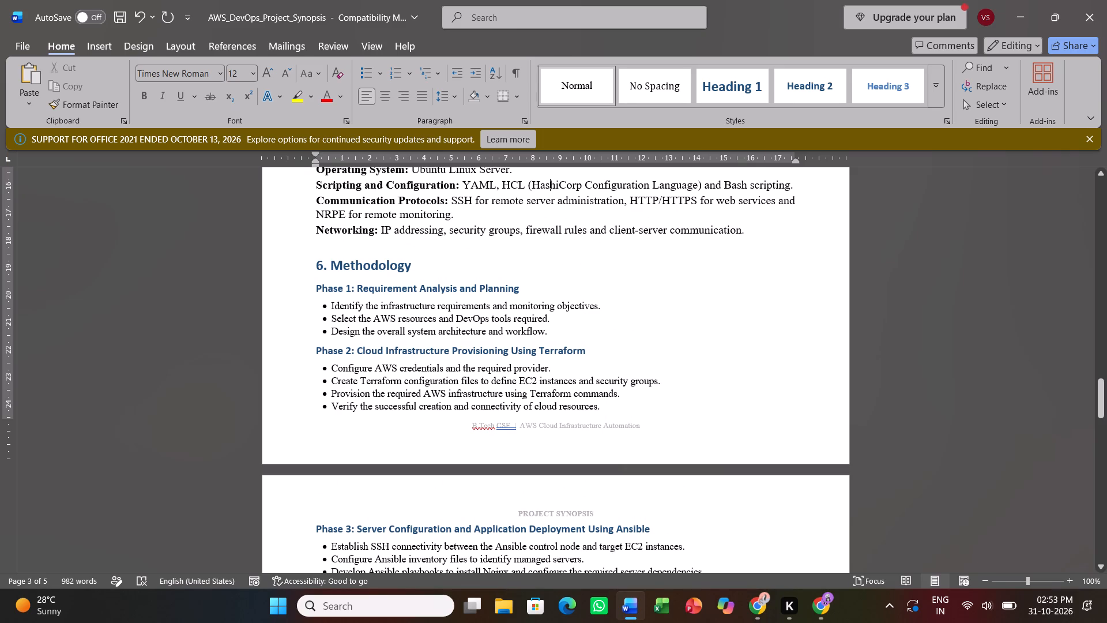
{"action": "left_click_drag", "start_coordinate": [317, 287], "coordinate": [621, 411]}
{"action": "left_click", "coordinate": [402, 295]}
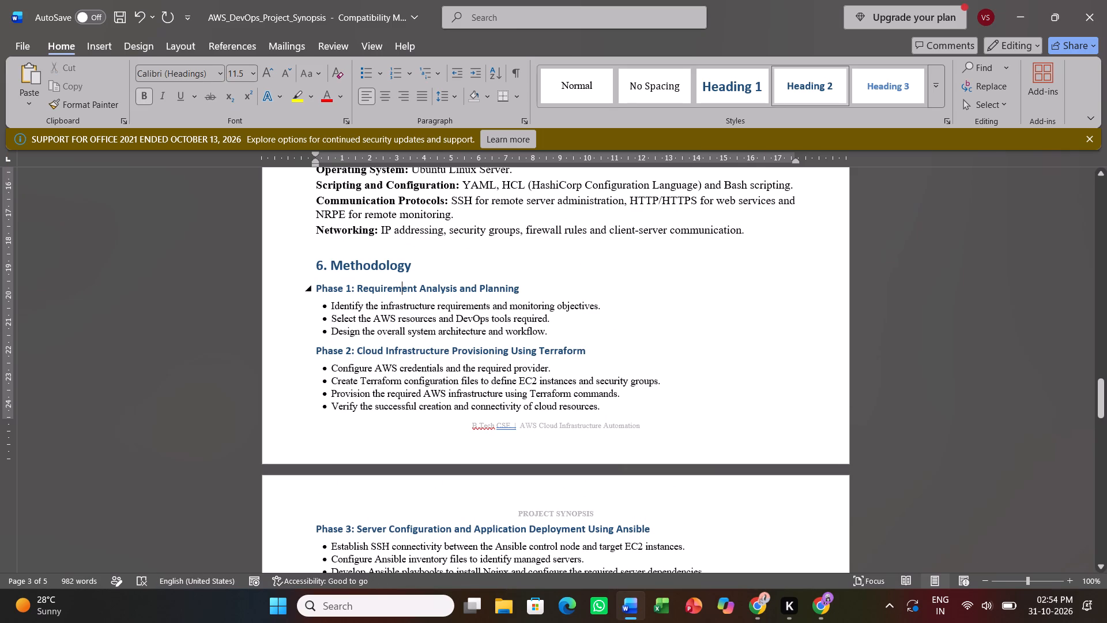
{"action": "left_click_drag", "start_coordinate": [517, 292], "coordinate": [309, 284]}
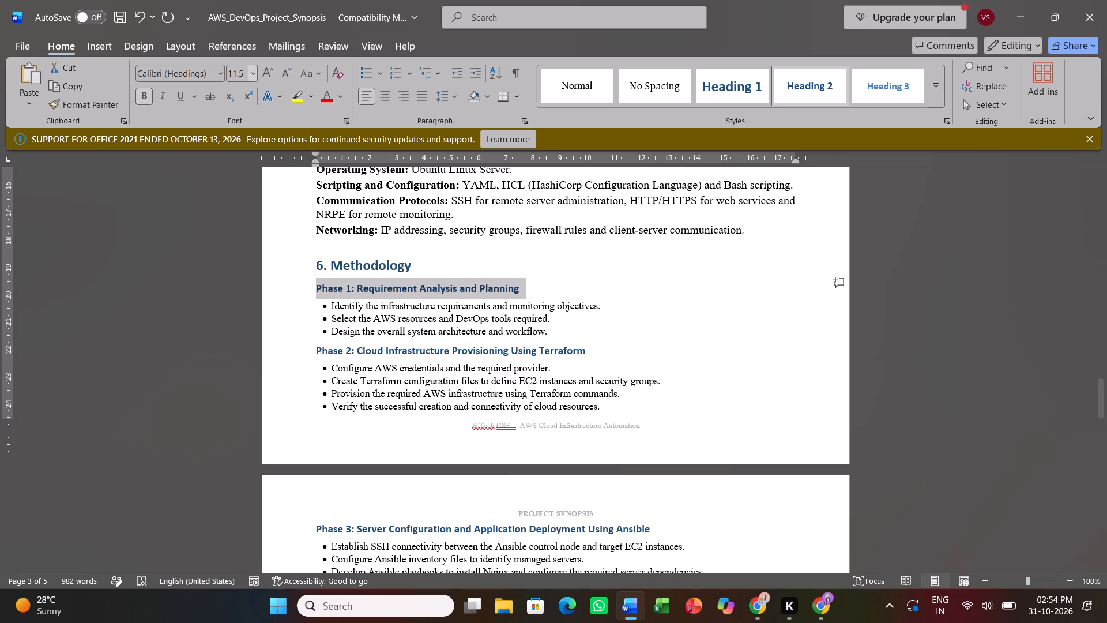
{"action": "left_click", "coordinate": [250, 73]}
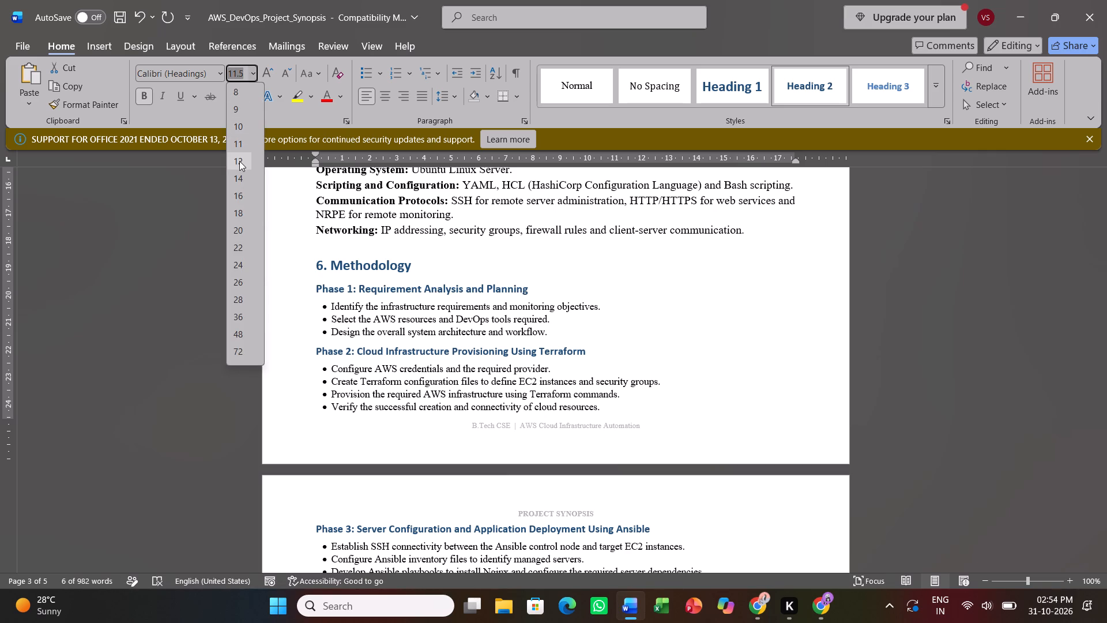
{"action": "left_click", "coordinate": [239, 161]}
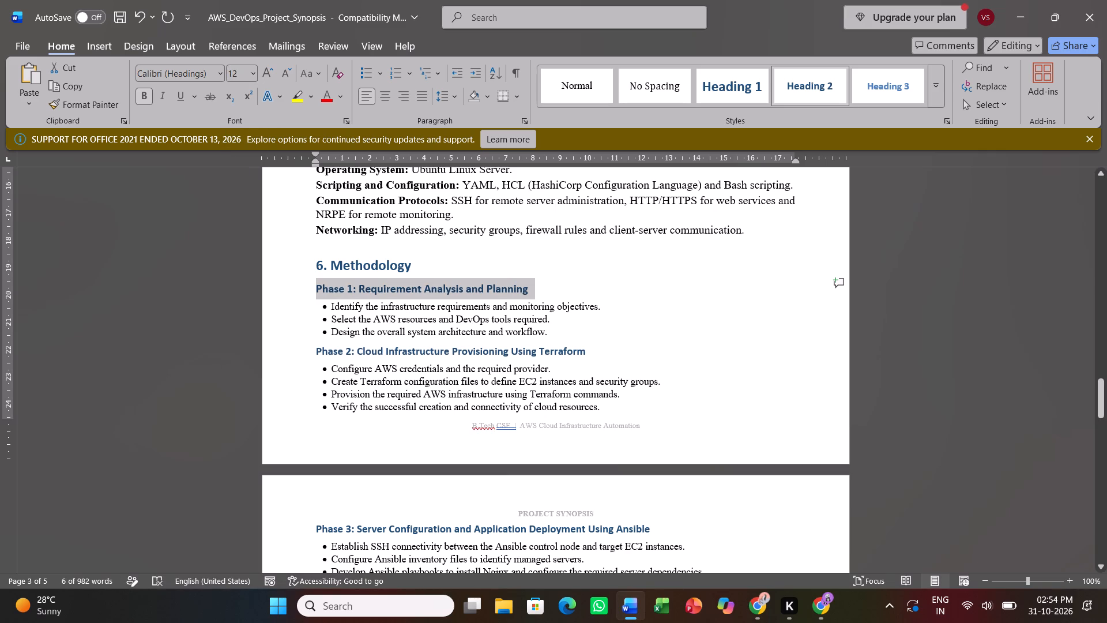
Set the font size of the Phase 2 and Phase 3 headings under 6. Methodology to 12.
{"action": "left_click_drag", "start_coordinate": [596, 352], "coordinate": [333, 351]}
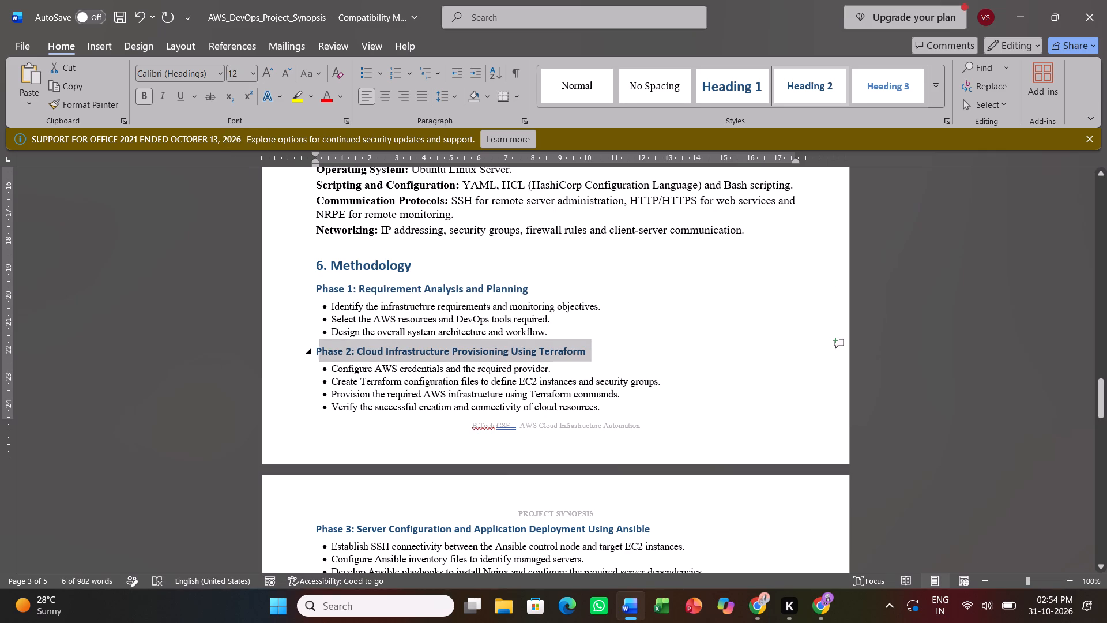
{"action": "left_click_drag", "start_coordinate": [333, 351], "coordinate": [322, 348]}
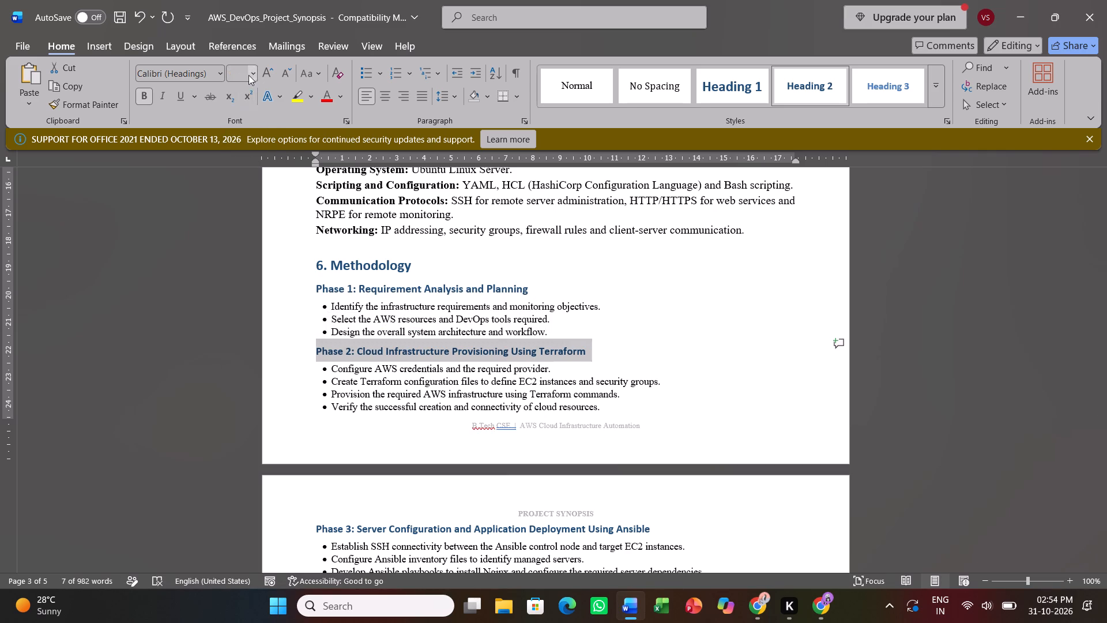
{"action": "left_click", "coordinate": [251, 73]}
{"action": "left_click", "coordinate": [242, 160]}
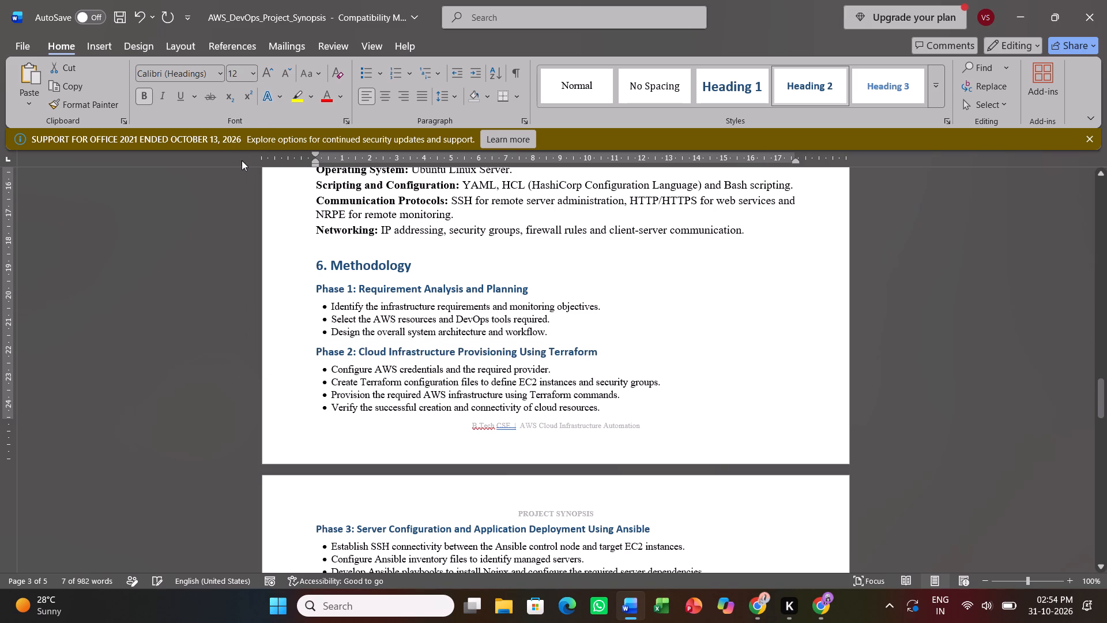
{"action": "scroll", "coordinate": [426, 340], "scroll_direction": "down", "scroll_amount": 1}
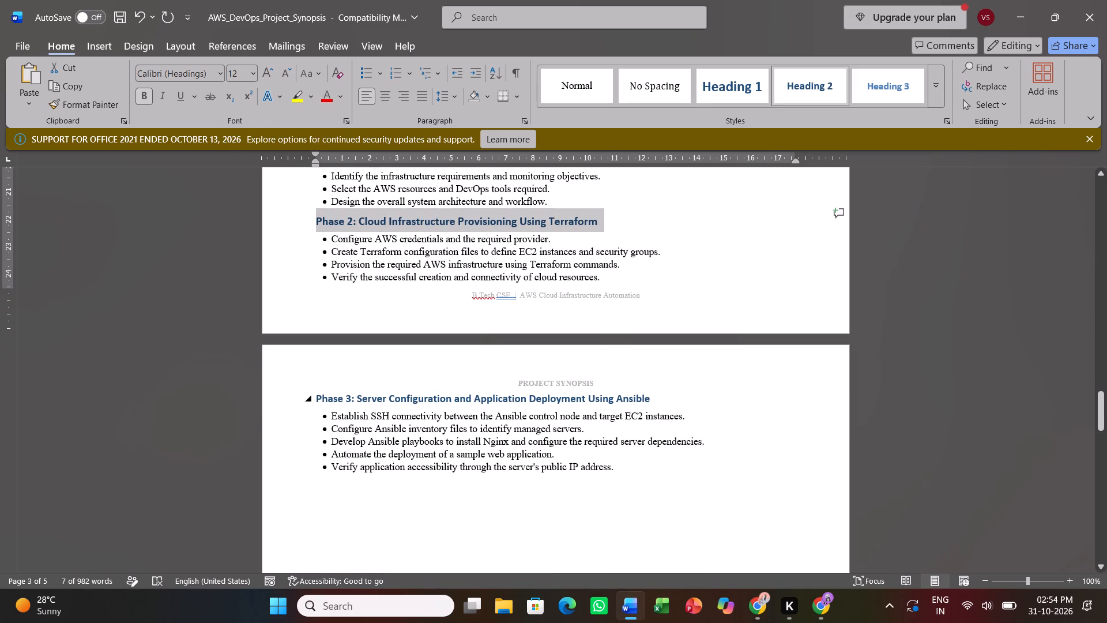
{"action": "left_click_drag", "start_coordinate": [661, 396], "coordinate": [323, 384]}
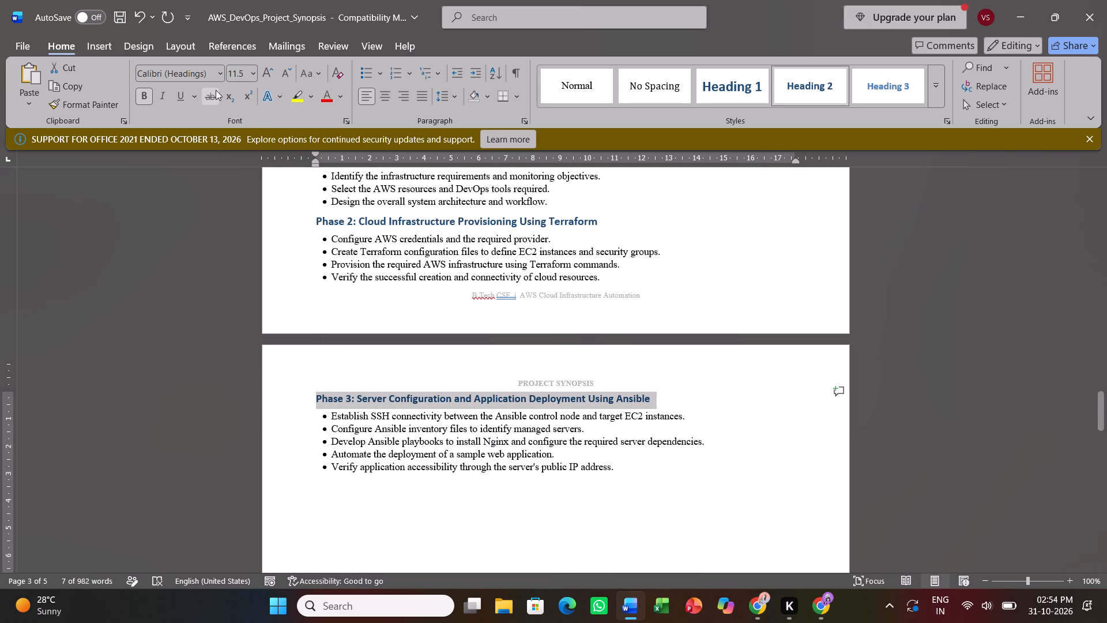
{"action": "left_click", "coordinate": [251, 72]}
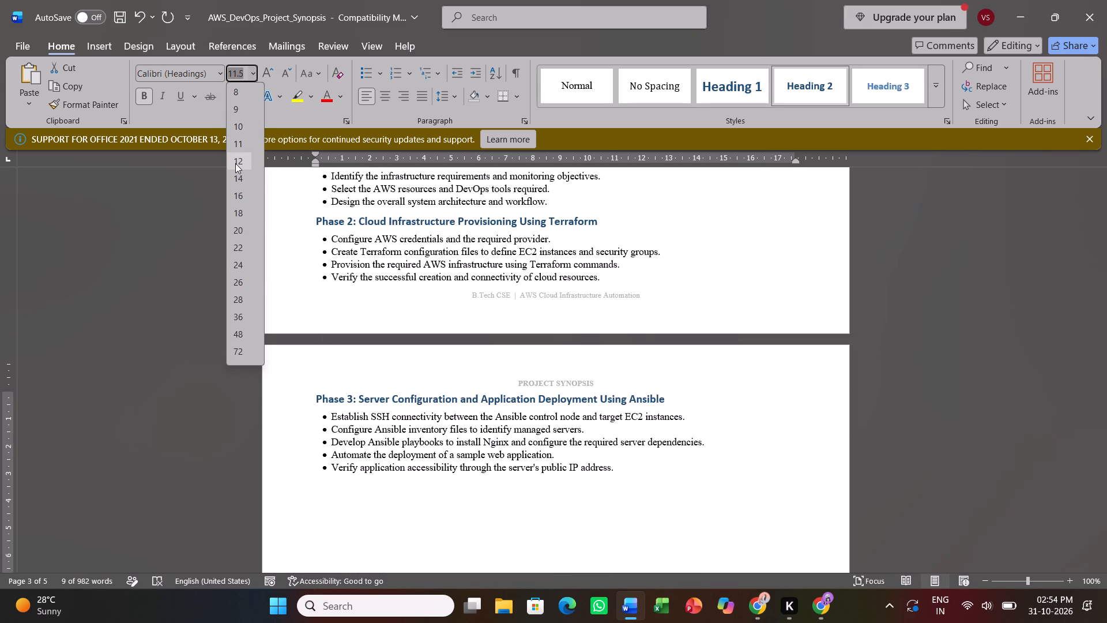
{"action": "left_click", "coordinate": [235, 163]}
Set the font size of the bullet lists under the Phase 1 and Phase 2 headings to 11.
{"action": "scroll", "coordinate": [404, 335], "scroll_direction": "up", "scroll_amount": 1}
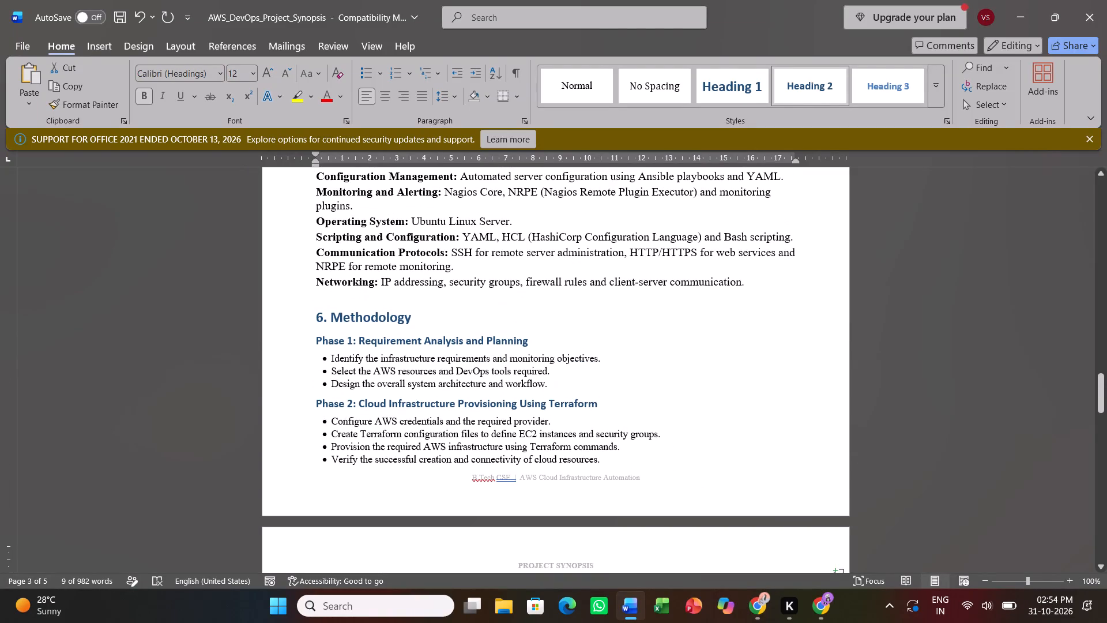
{"action": "left_click_drag", "start_coordinate": [555, 384], "coordinate": [335, 359]}
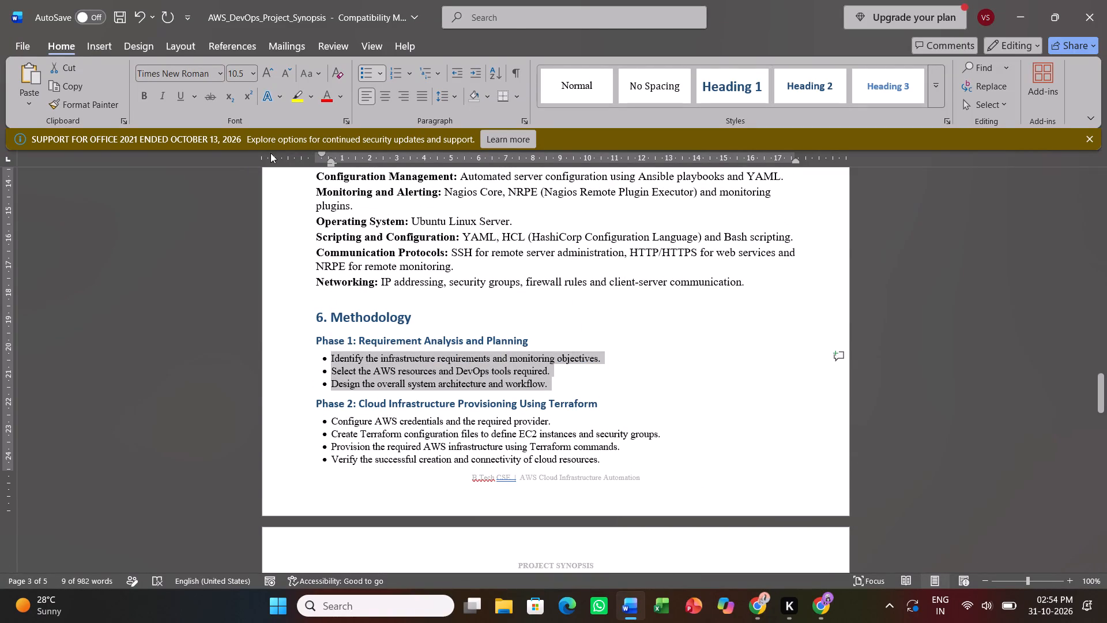
{"action": "left_click", "coordinate": [252, 74]}
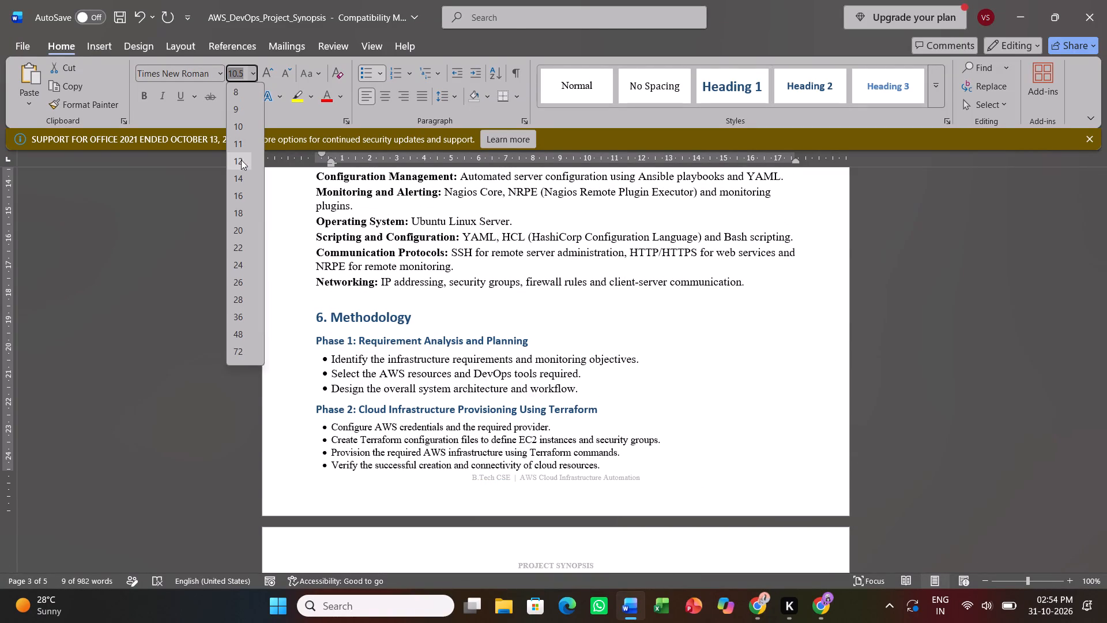
{"action": "left_click", "coordinate": [242, 145]}
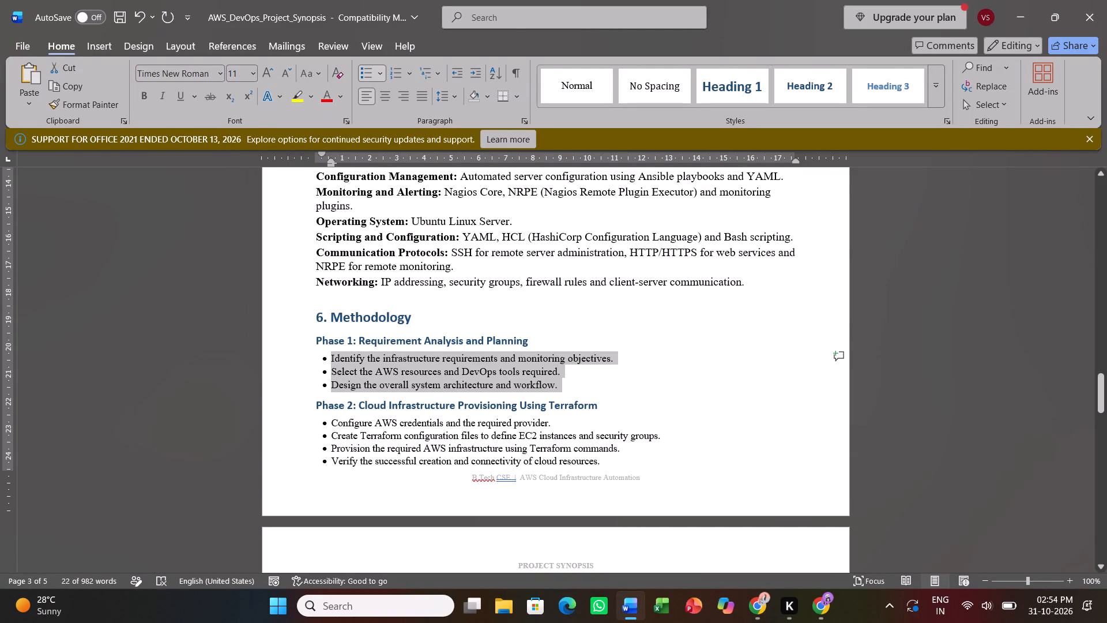
{"action": "left_click_drag", "start_coordinate": [605, 462], "coordinate": [332, 422]}
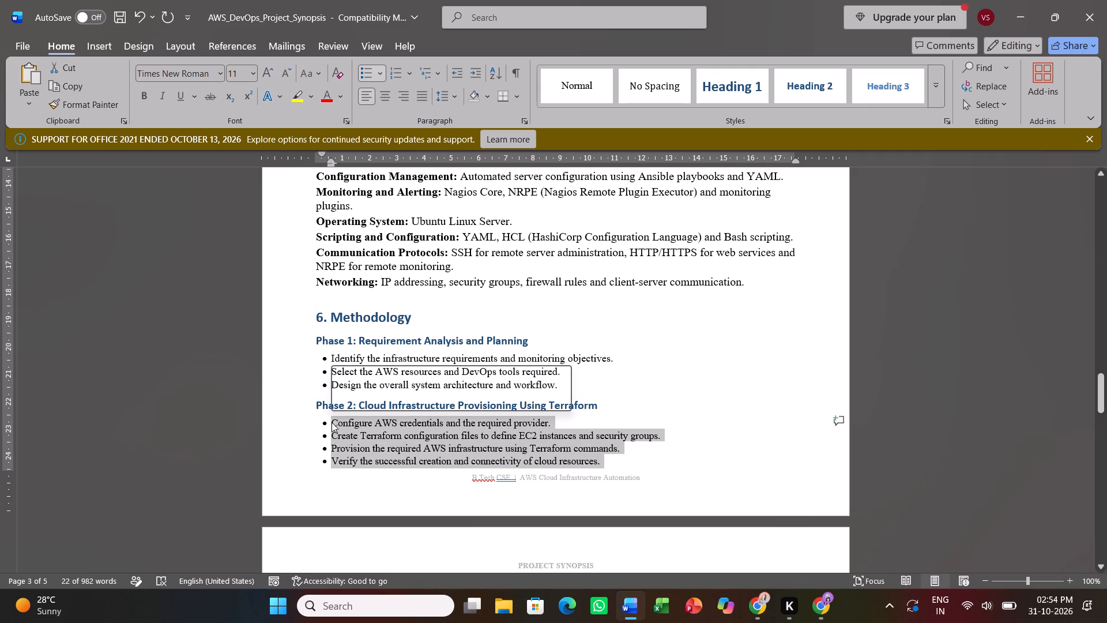
{"action": "left_click", "coordinate": [252, 73]}
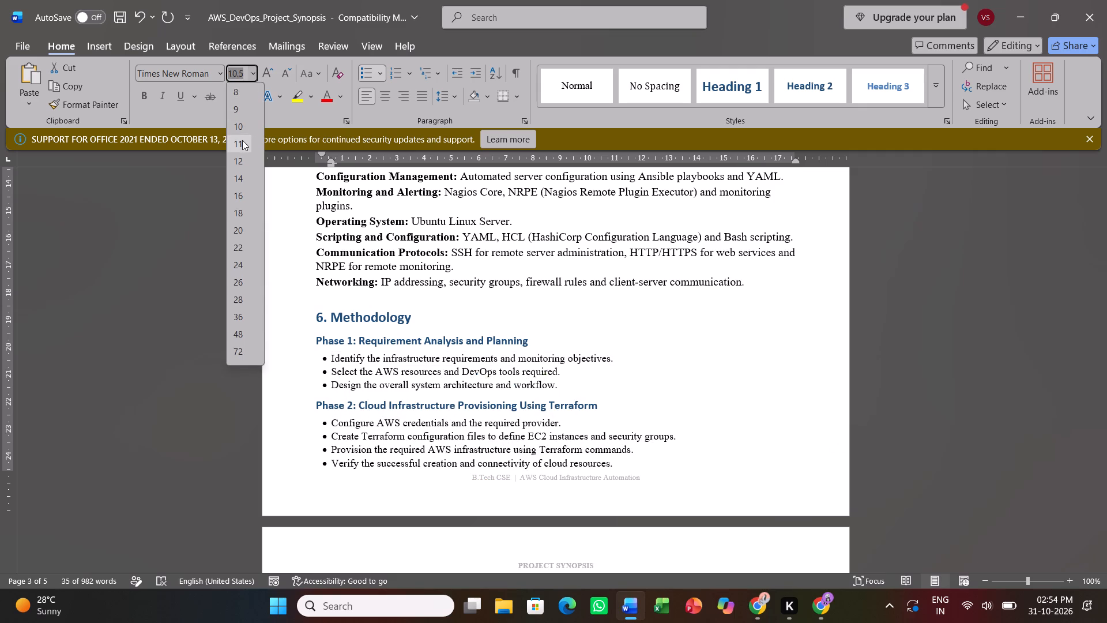
{"action": "left_click", "coordinate": [242, 141]}
Set the font size of all the bullets under the Phase 3 heading to 11.
{"action": "scroll", "coordinate": [419, 353], "scroll_direction": "down", "scroll_amount": 1}
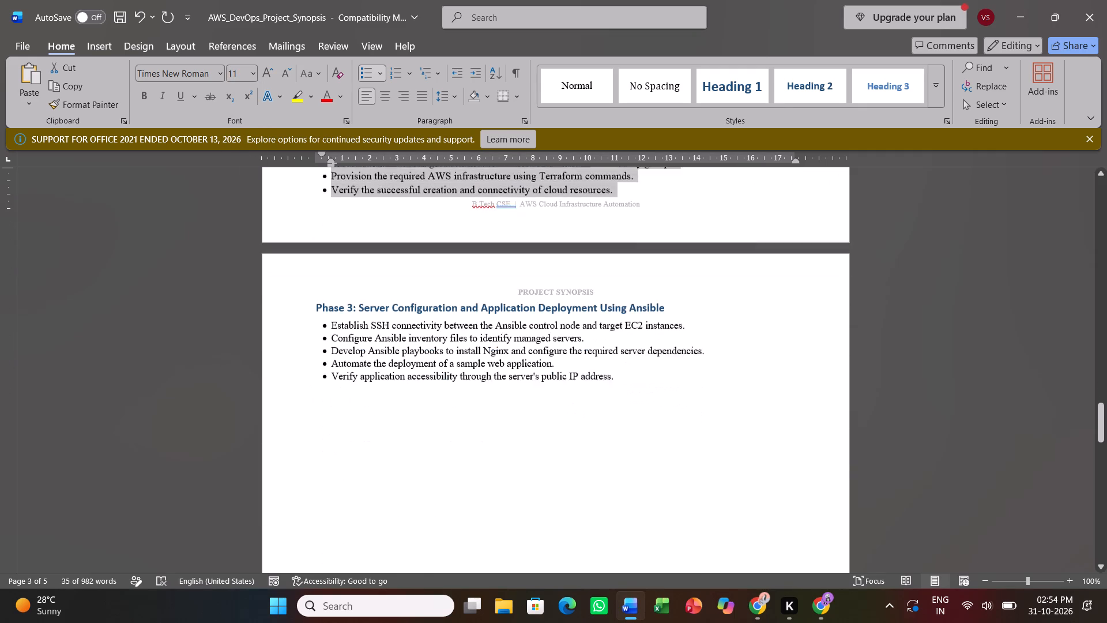
{"action": "scroll", "coordinate": [419, 353], "scroll_direction": "down", "scroll_amount": 1}
{"action": "left_click_drag", "start_coordinate": [630, 347], "coordinate": [351, 309]}
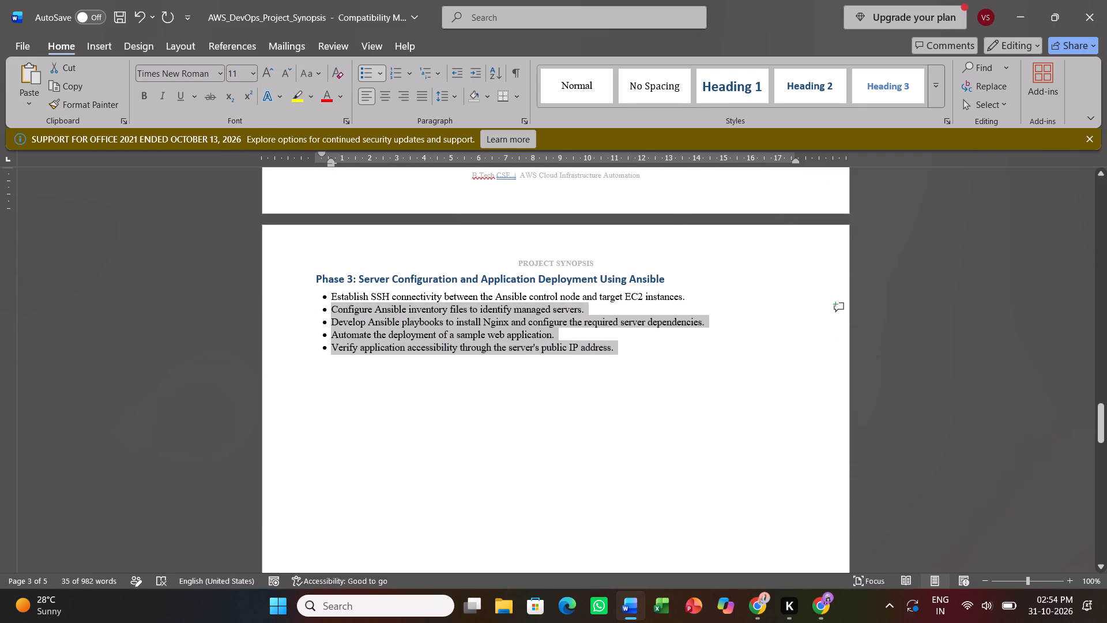
{"action": "left_click_drag", "start_coordinate": [351, 309], "coordinate": [342, 299]}
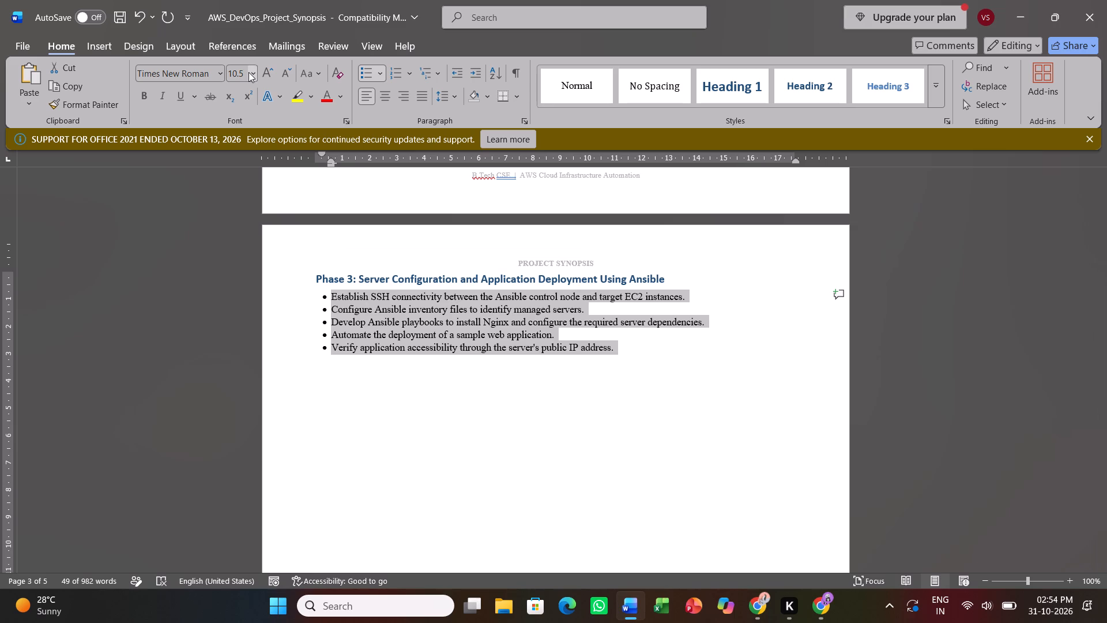
{"action": "left_click", "coordinate": [248, 72]}
{"action": "left_click", "coordinate": [244, 142]}
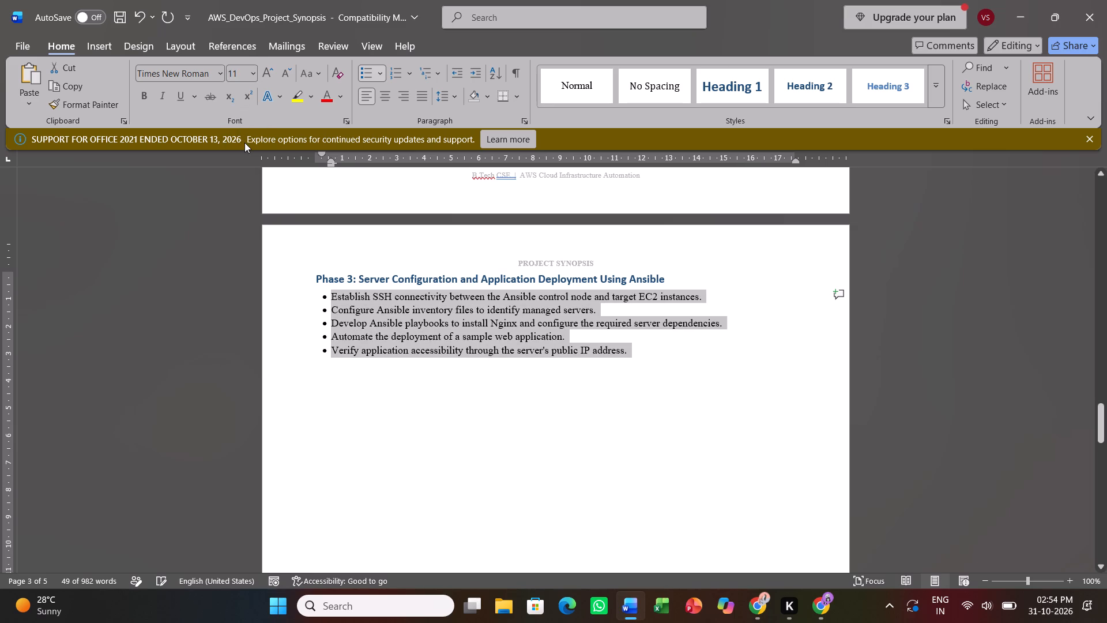
{"action": "left_click", "coordinate": [540, 381]}
Delete the 6. Methodology (Continued) heading above Phase 4: Infrastructure Monitoring Using Nagios.
{"action": "scroll", "coordinate": [540, 381], "scroll_direction": "down", "scroll_amount": 1}
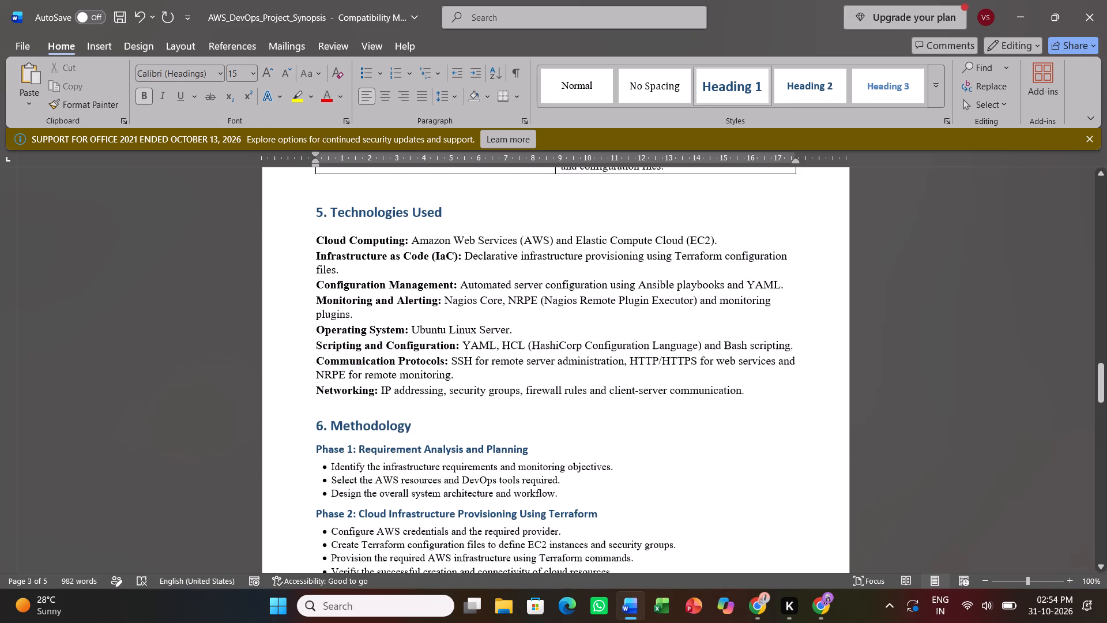
{"action": "scroll", "coordinate": [540, 381], "scroll_direction": "down", "scroll_amount": 1}
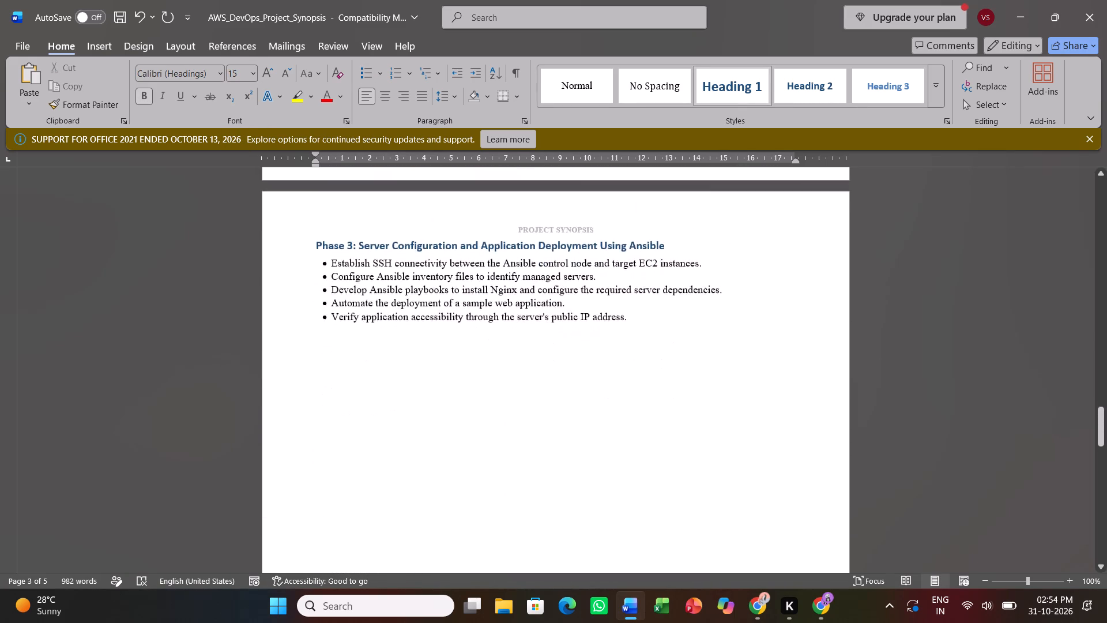
{"action": "scroll", "coordinate": [540, 381], "scroll_direction": "down", "scroll_amount": 1}
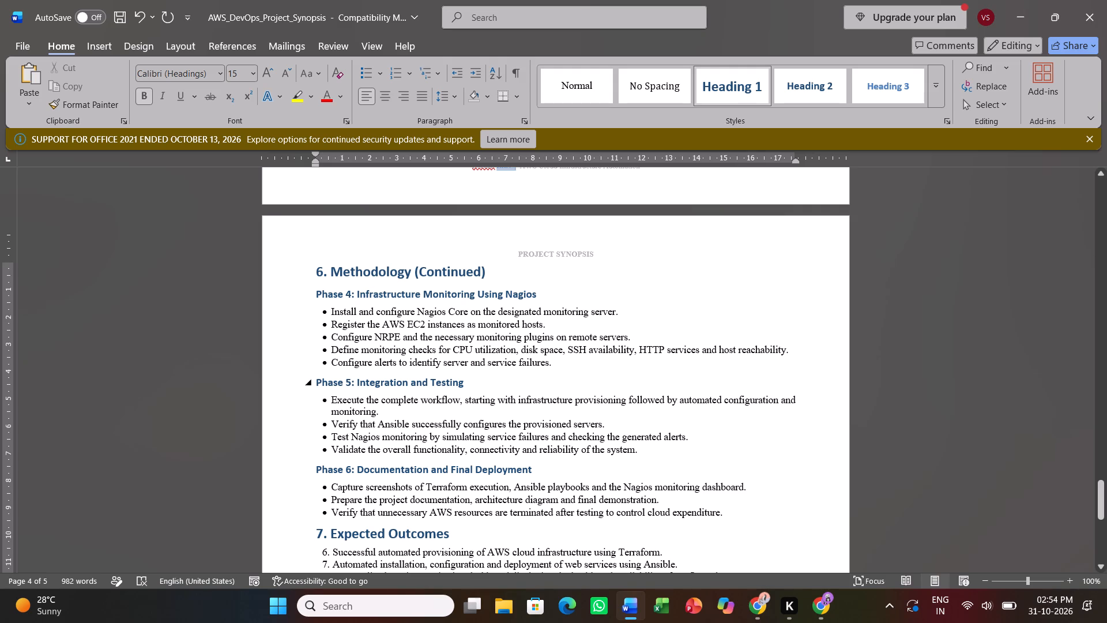
{"action": "left_click", "coordinate": [495, 275]}
{"action": "left_click_drag", "start_coordinate": [495, 275], "coordinate": [386, 277]}
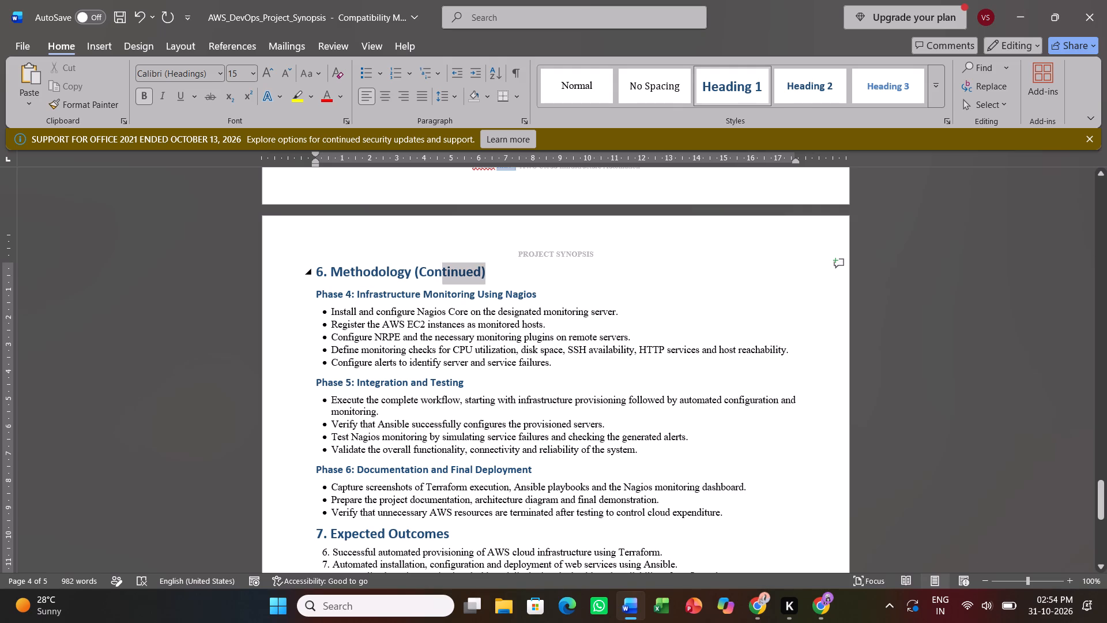
{"action": "left_click_drag", "start_coordinate": [386, 277], "coordinate": [317, 276]}
{"action": "key", "text": "BackSpace"}
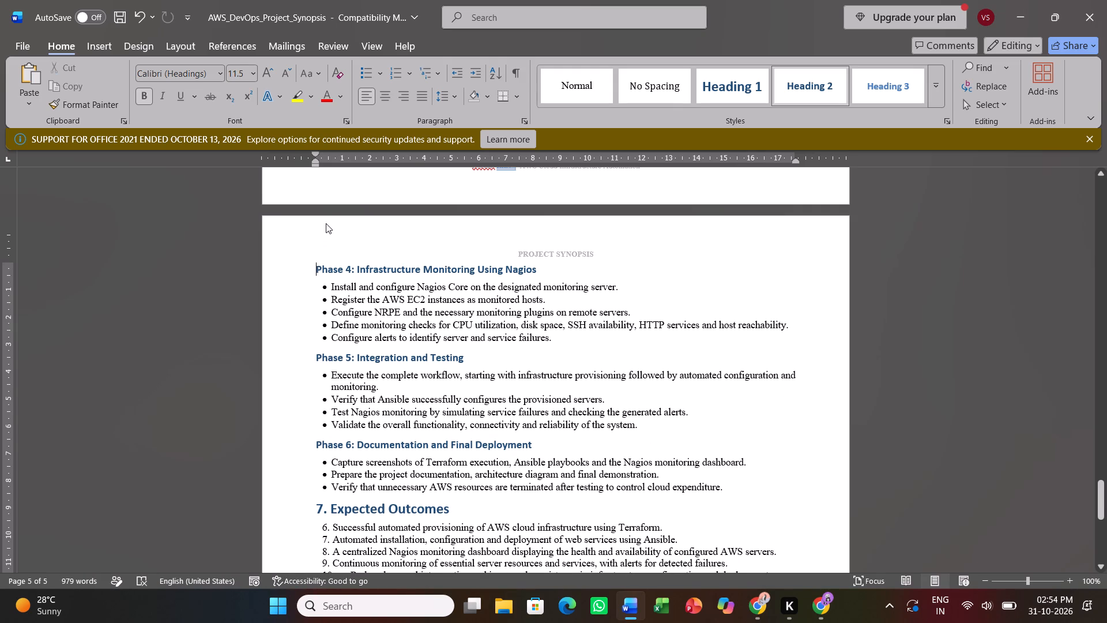
Move the Phase 3 heading and its bullets to the last page, directly above Phase 4: Infrastructure Monitoring Using Nagios, with a blank line before them.
{"action": "scroll", "coordinate": [326, 223], "scroll_direction": "up", "scroll_amount": 2}
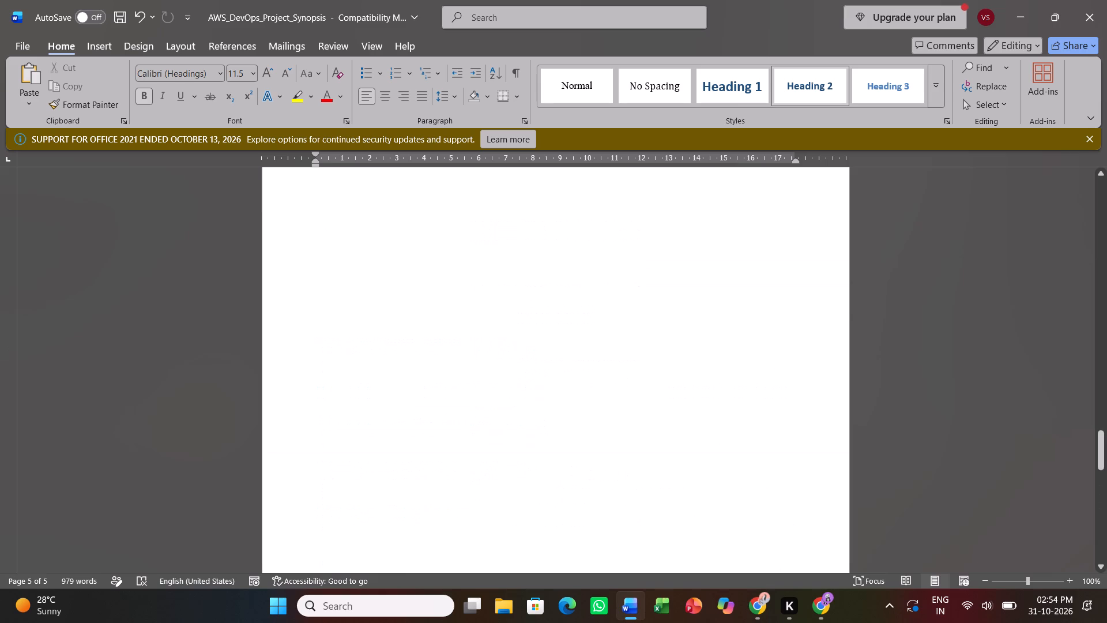
{"action": "scroll", "coordinate": [326, 223], "scroll_direction": "up", "scroll_amount": 1}
{"action": "left_click_drag", "start_coordinate": [639, 467], "coordinate": [298, 401]}
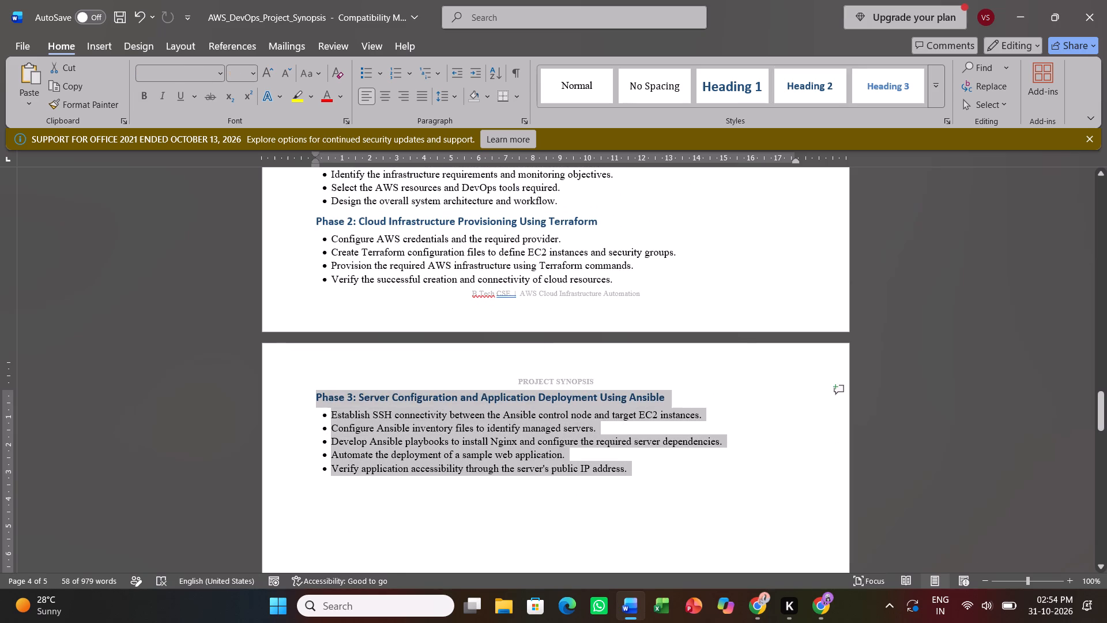
{"action": "key", "text": "ctrl+x"}
{"action": "scroll", "coordinate": [473, 529], "scroll_direction": "down", "scroll_amount": 1}
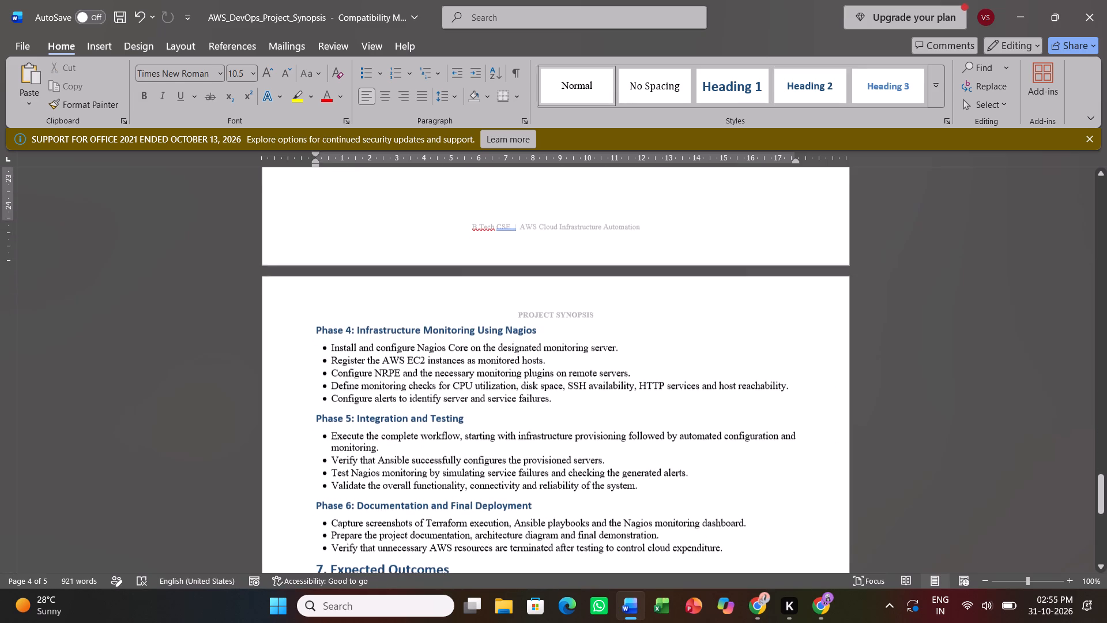
{"action": "scroll", "coordinate": [473, 529], "scroll_direction": "down", "scroll_amount": 1}
{"action": "left_click", "coordinate": [315, 328]}
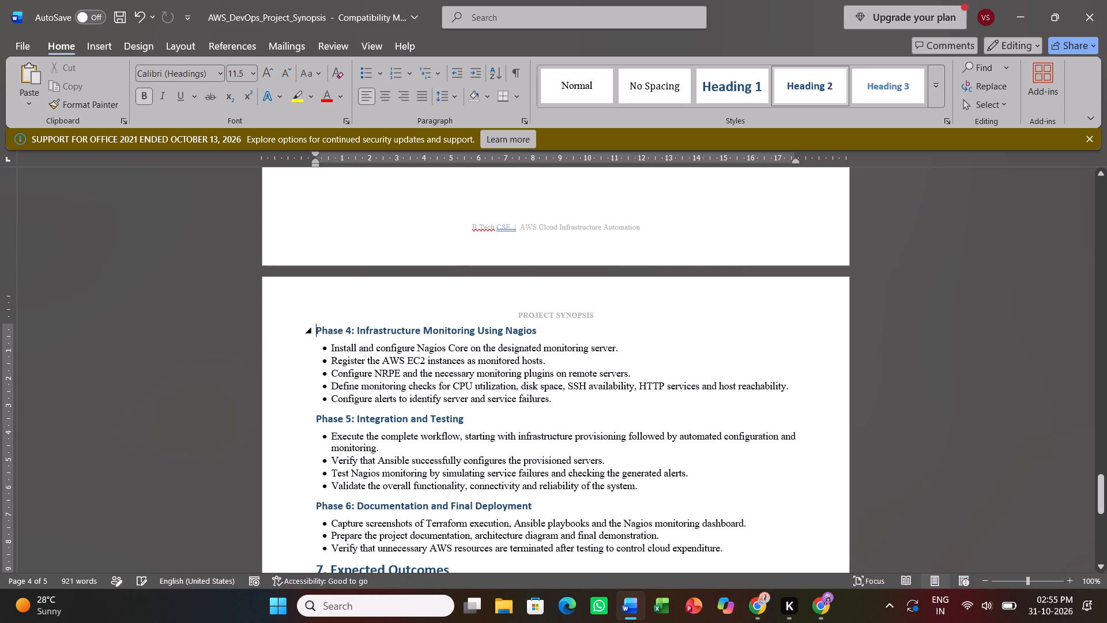
{"action": "key", "text": "Return"}
{"action": "key", "text": "ctrl+v"}
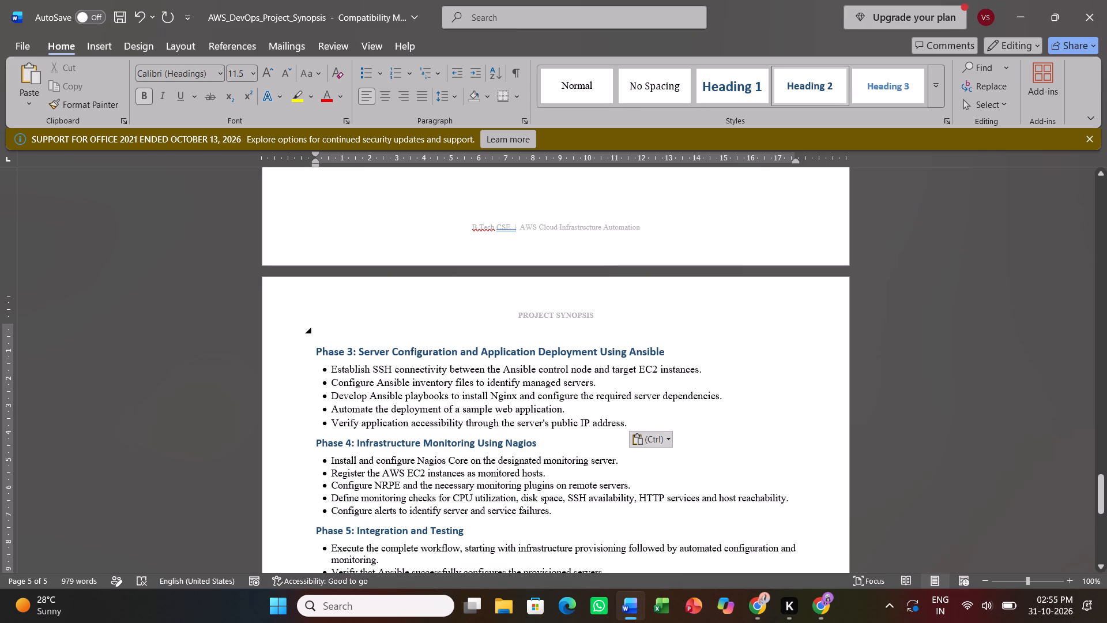
Delete the blank page 4 between the Phase 2 bullets and the Phase 3 heading, locating it through the page thumbnails.
{"action": "scroll", "coordinate": [410, 332], "scroll_direction": "up", "scroll_amount": 1}
{"action": "left_click", "coordinate": [430, 261]}
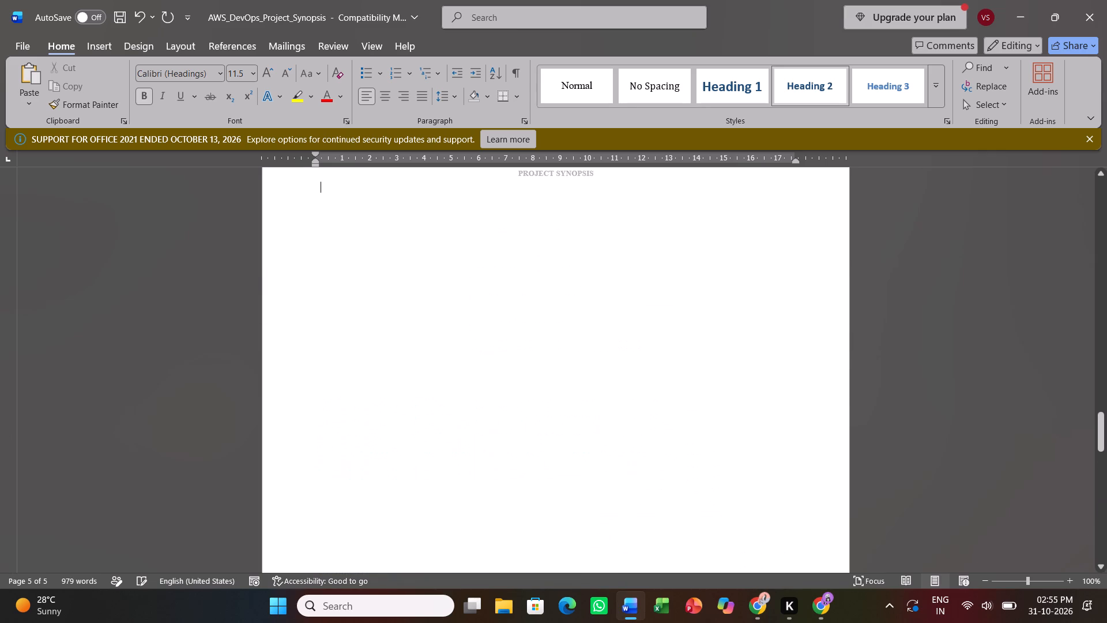
{"action": "right_click", "coordinate": [462, 342]}
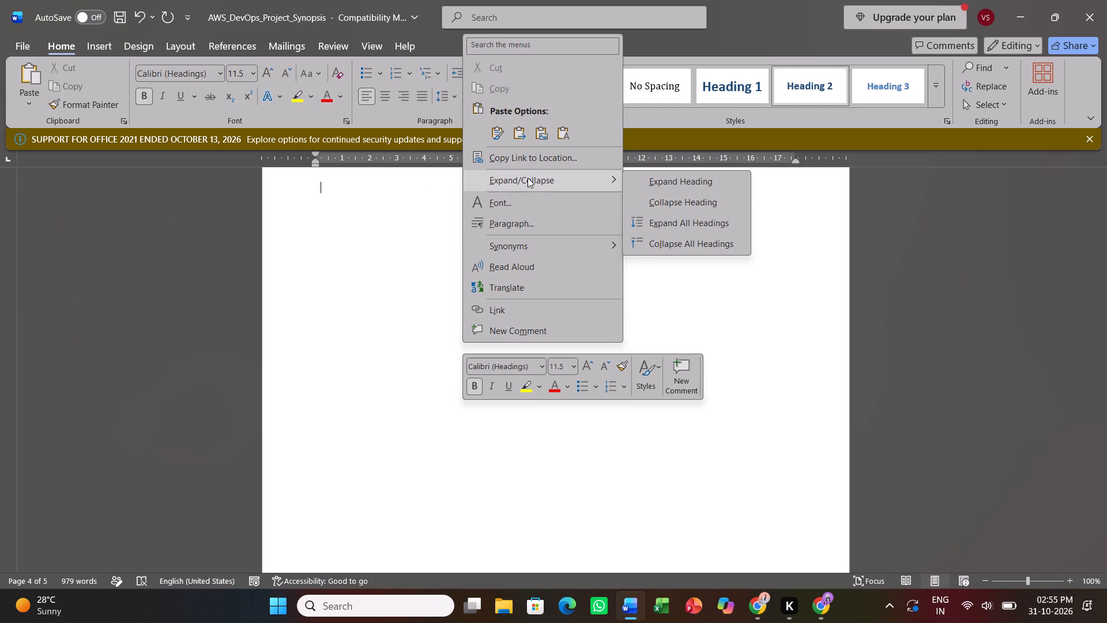
{"action": "left_click", "coordinate": [138, 239]}
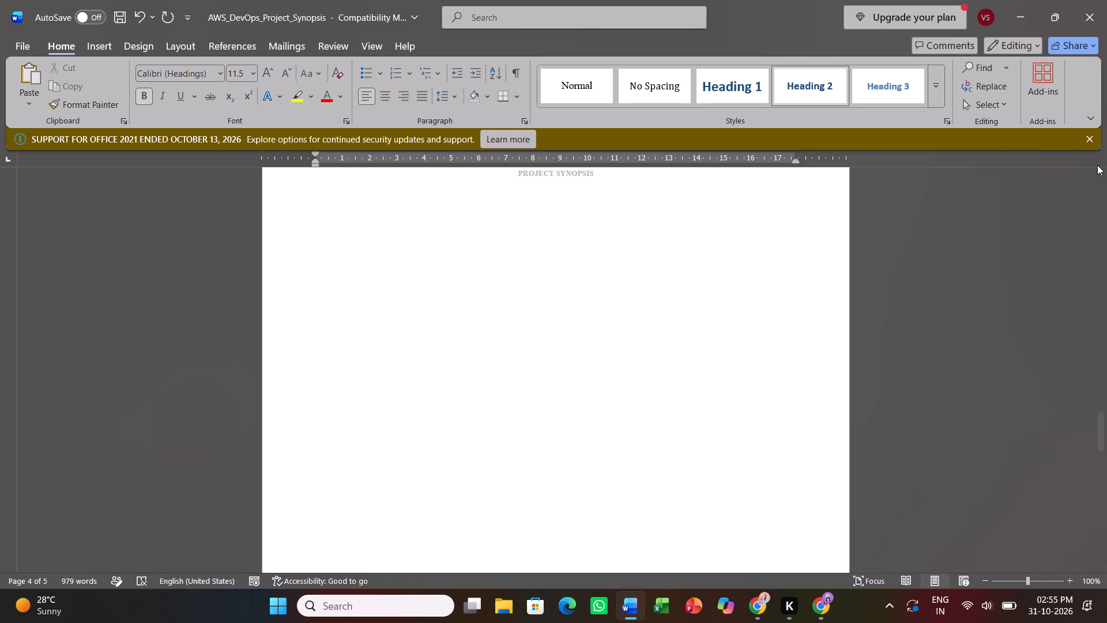
{"action": "left_click", "coordinate": [1089, 143]}
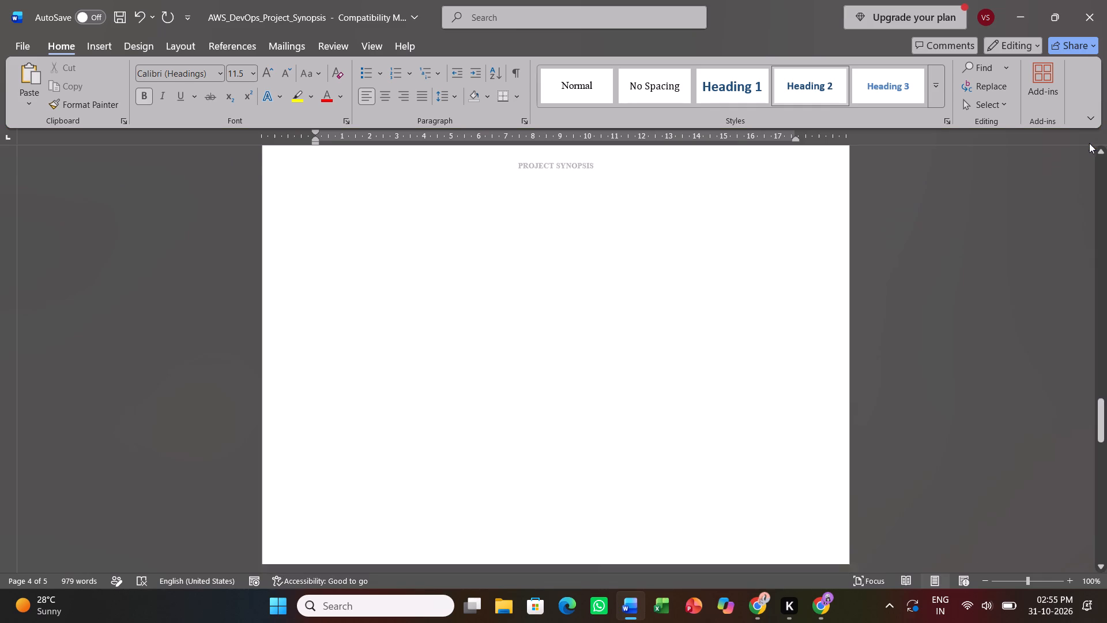
{"action": "left_click", "coordinate": [31, 583]}
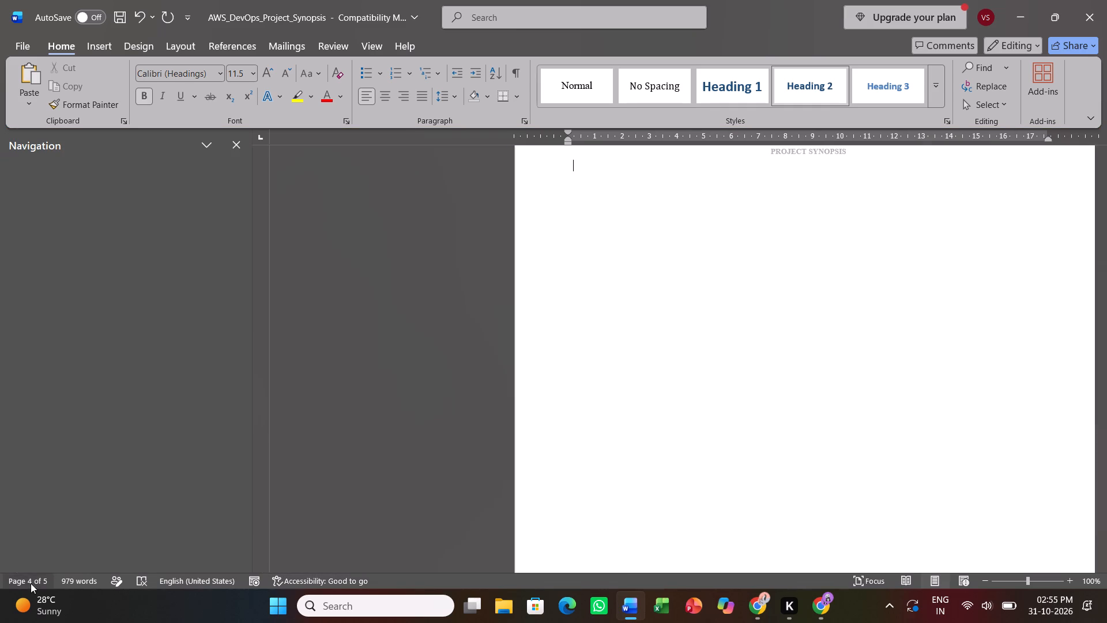
{"action": "right_click", "coordinate": [172, 345]}
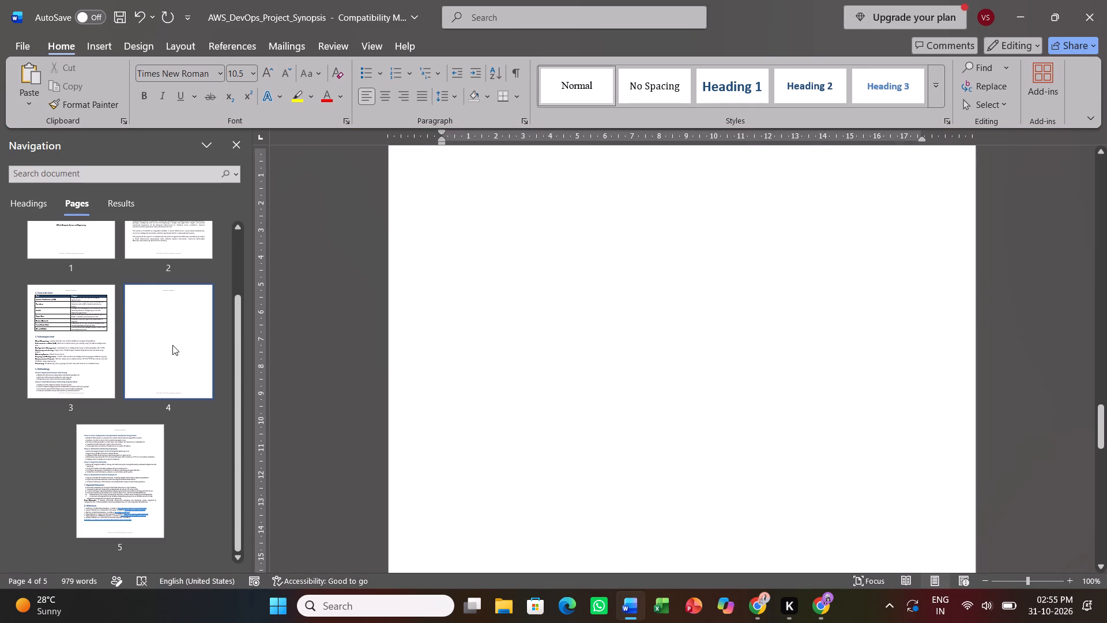
{"action": "double_click", "coordinate": [164, 328]}
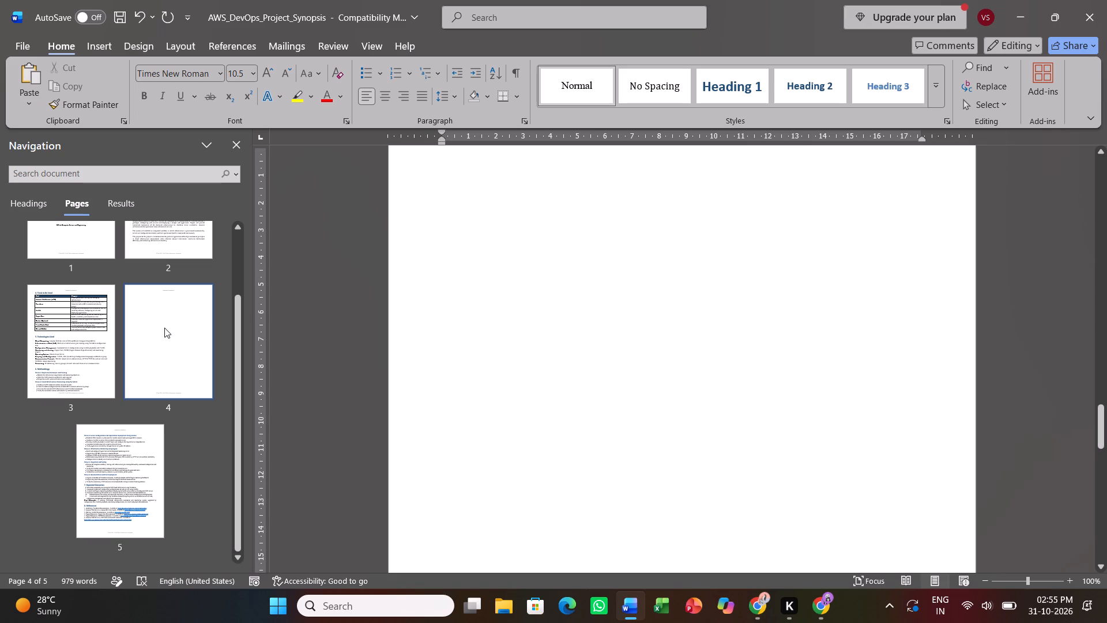
{"action": "left_click", "coordinate": [164, 328]}
{"action": "key", "text": "Delete"}
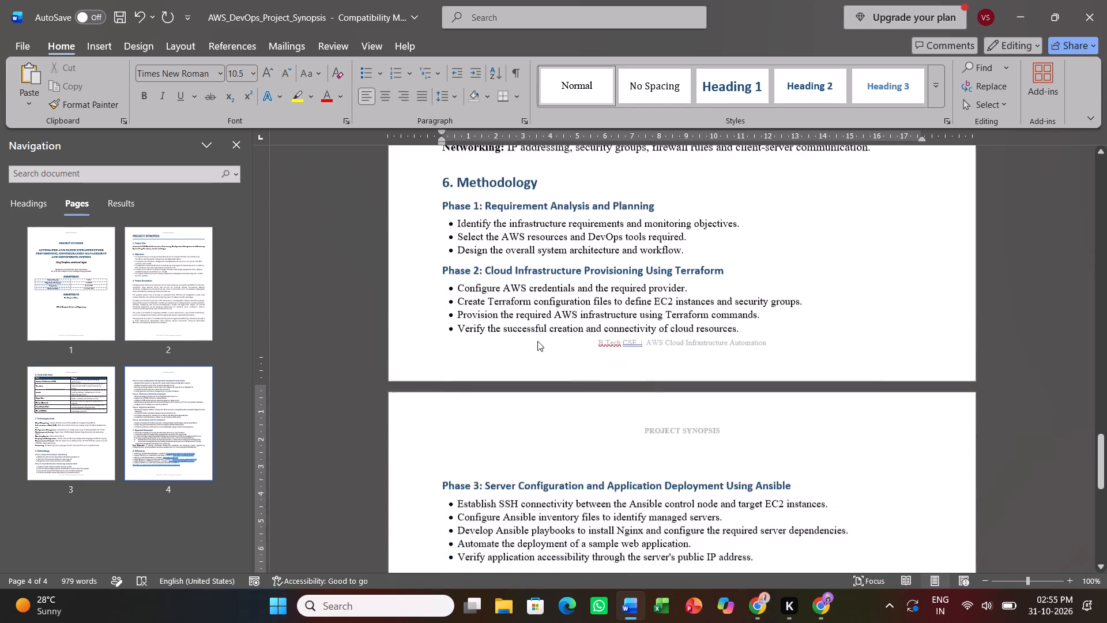
{"action": "key", "text": "BackSpace"}
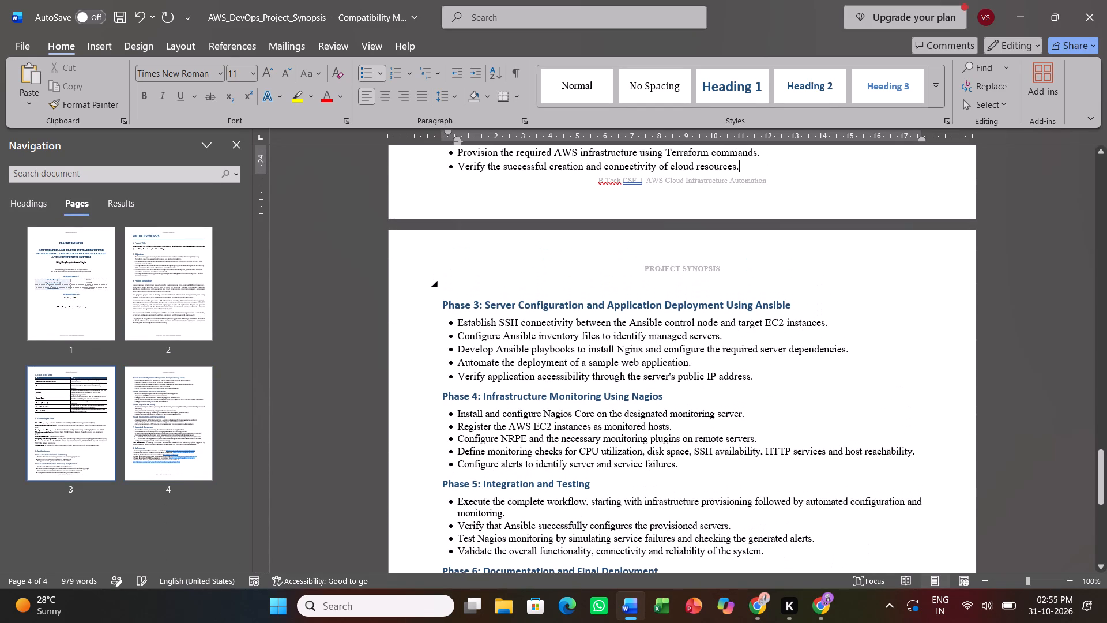
{"action": "scroll", "coordinate": [631, 435], "scroll_direction": "down", "scroll_amount": 1}
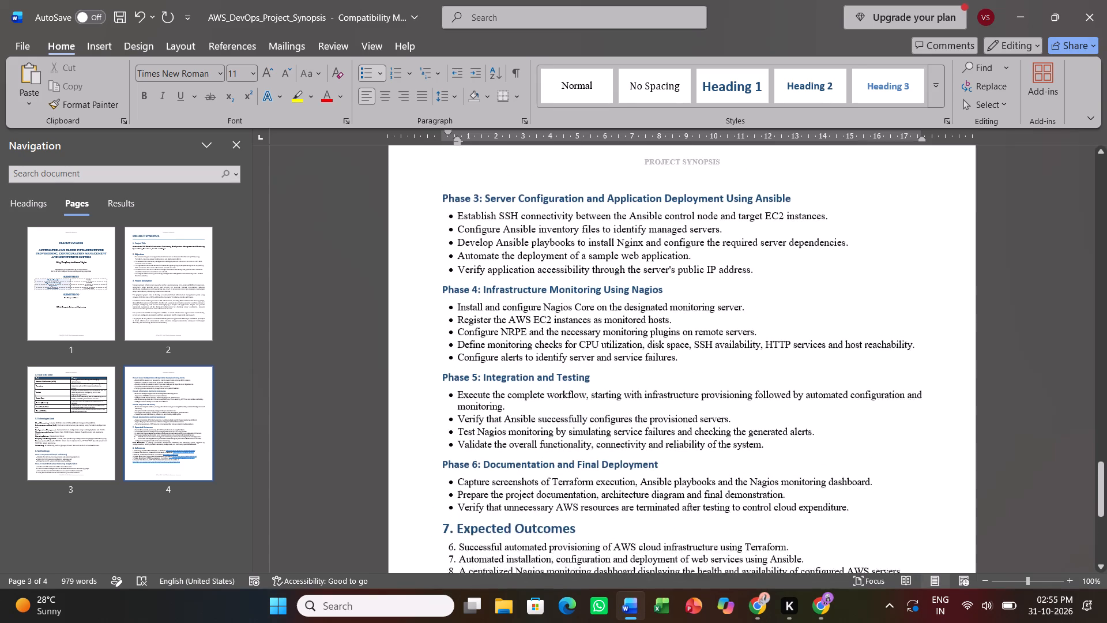
{"action": "left_click", "coordinate": [618, 333]}
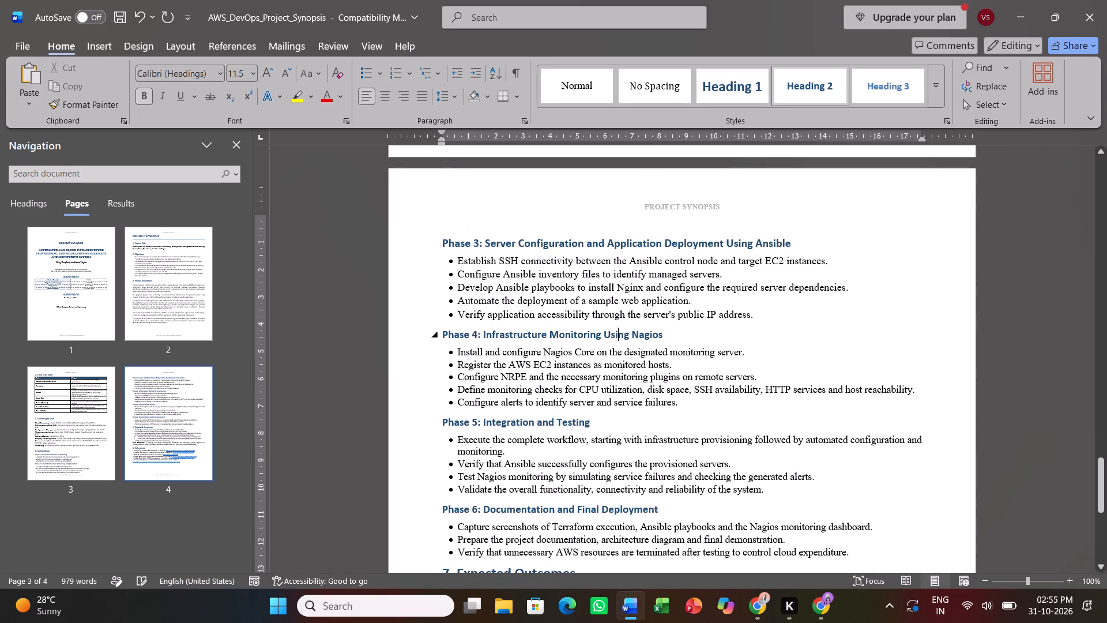
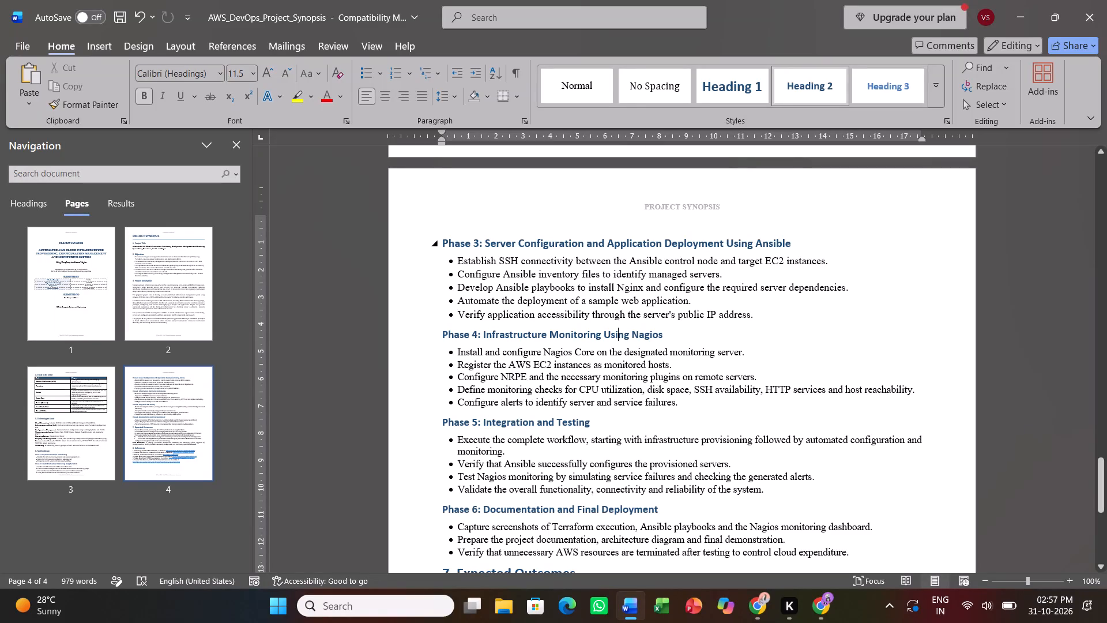
Set the font size of the Phase 4: Infrastructure Monitoring Using Nagios heading to 12.
{"action": "left_click", "coordinate": [682, 244]}
{"action": "left_click", "coordinate": [644, 335]}
{"action": "left_click_drag", "start_coordinate": [667, 331], "coordinate": [441, 324]}
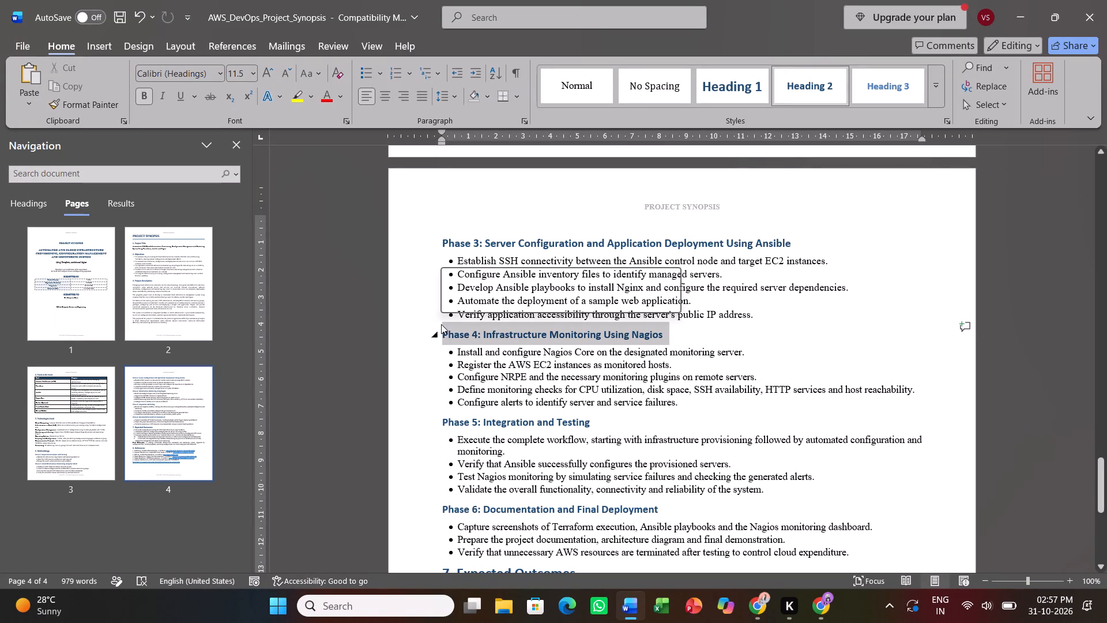
{"action": "left_click", "coordinate": [255, 70]}
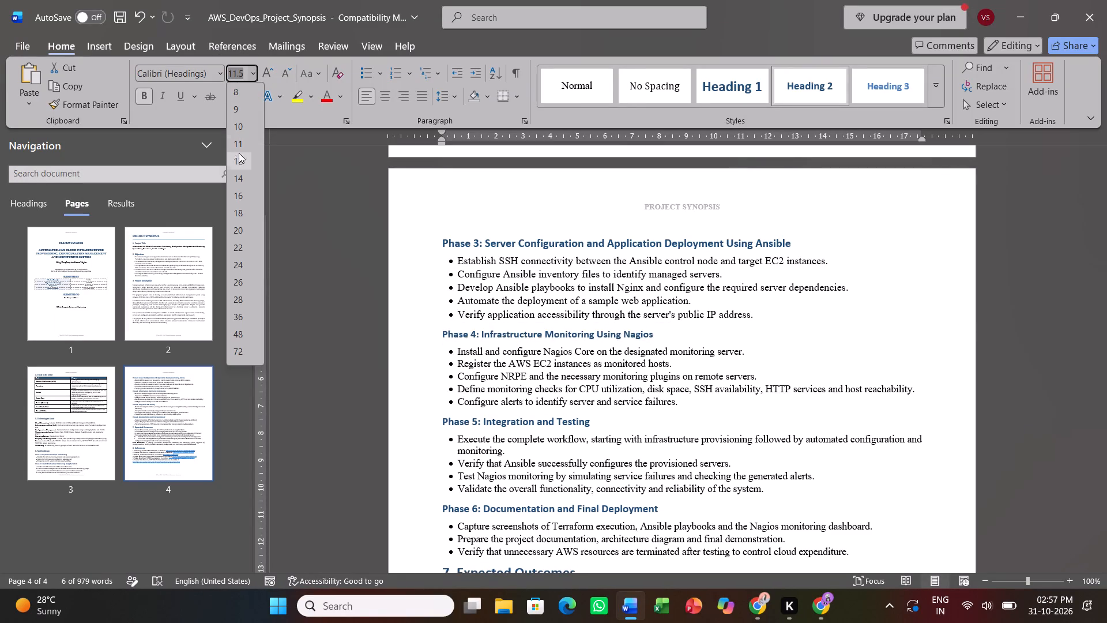
{"action": "left_click", "coordinate": [237, 162]}
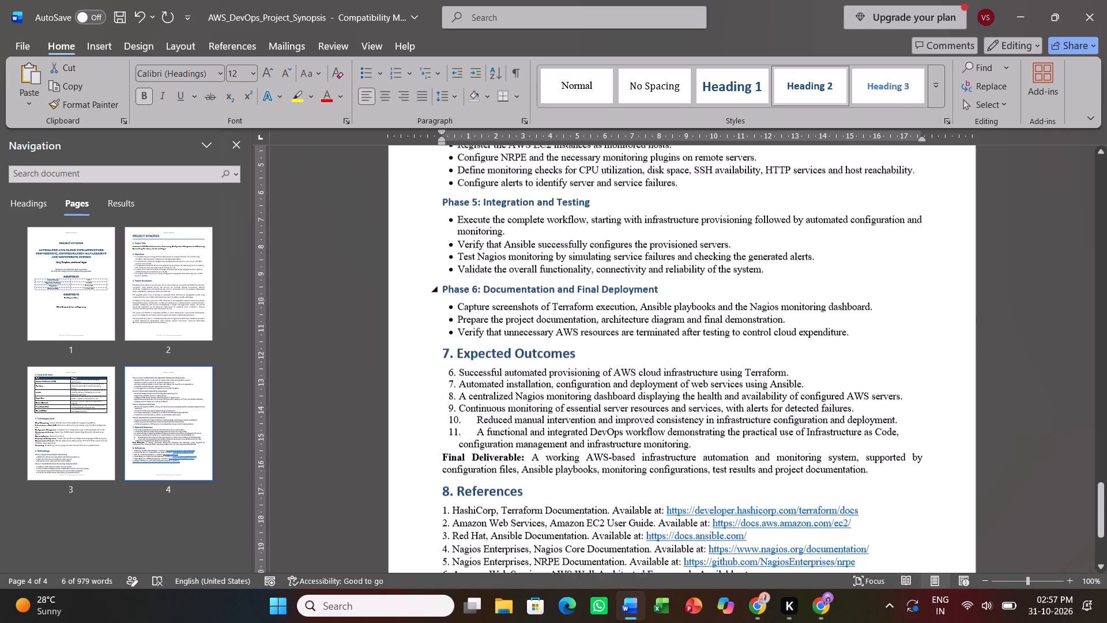
{"action": "left_click", "coordinate": [569, 275]}
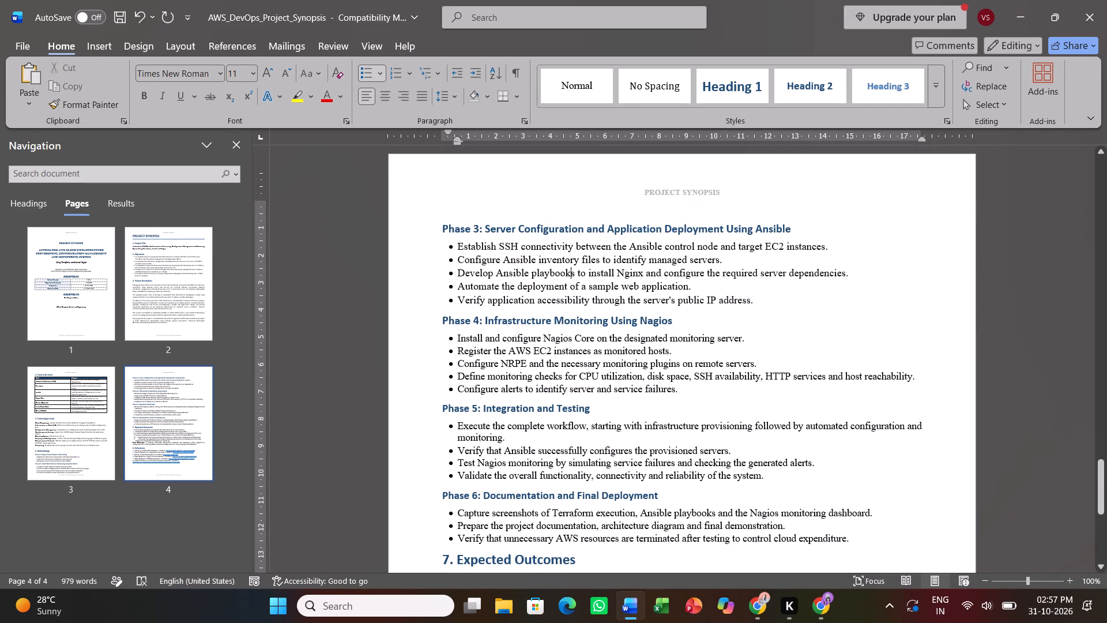
Set the font size of everything from the first Phase 4 bullet through the last Phase 6 bullet to 11.
{"action": "left_click_drag", "start_coordinate": [455, 335], "coordinate": [829, 461]}
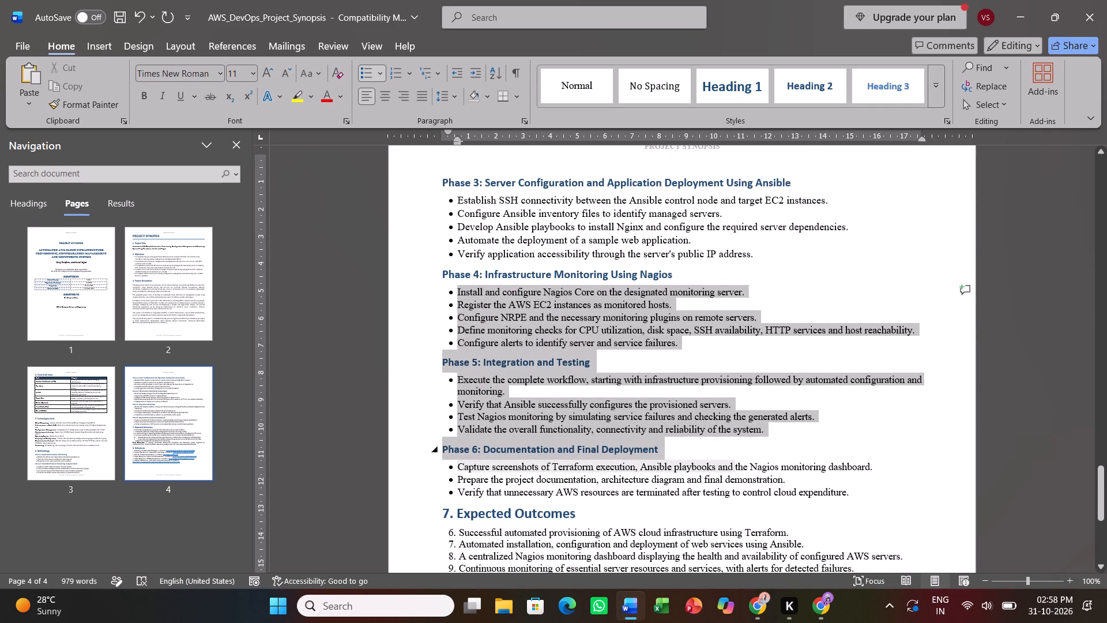
{"action": "left_click_drag", "start_coordinate": [829, 461], "coordinate": [926, 487]}
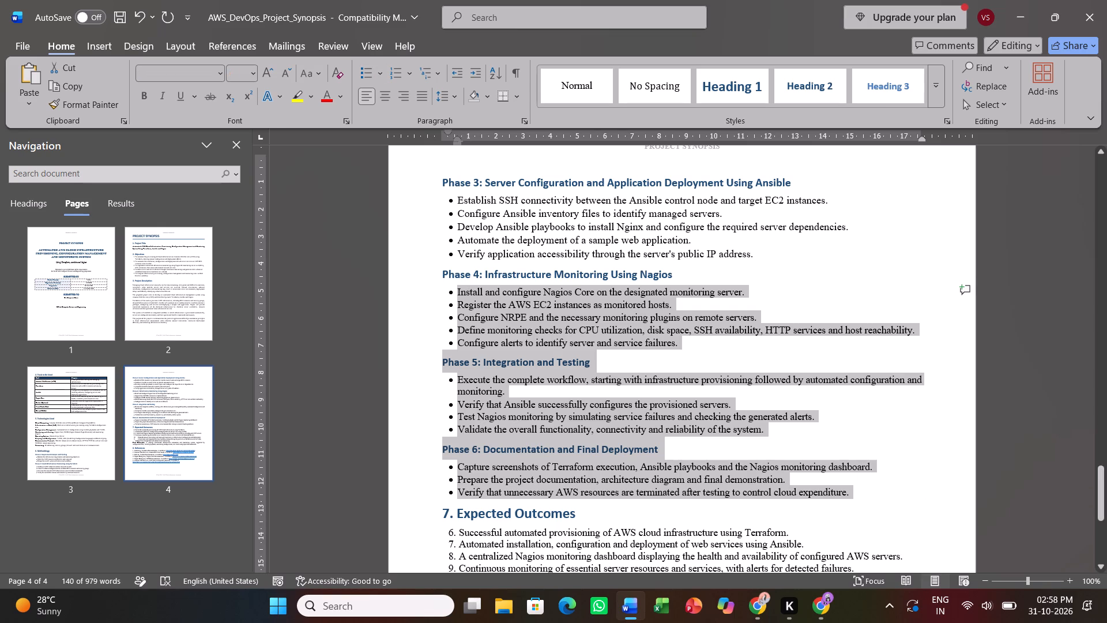
{"action": "left_click", "coordinate": [253, 72]}
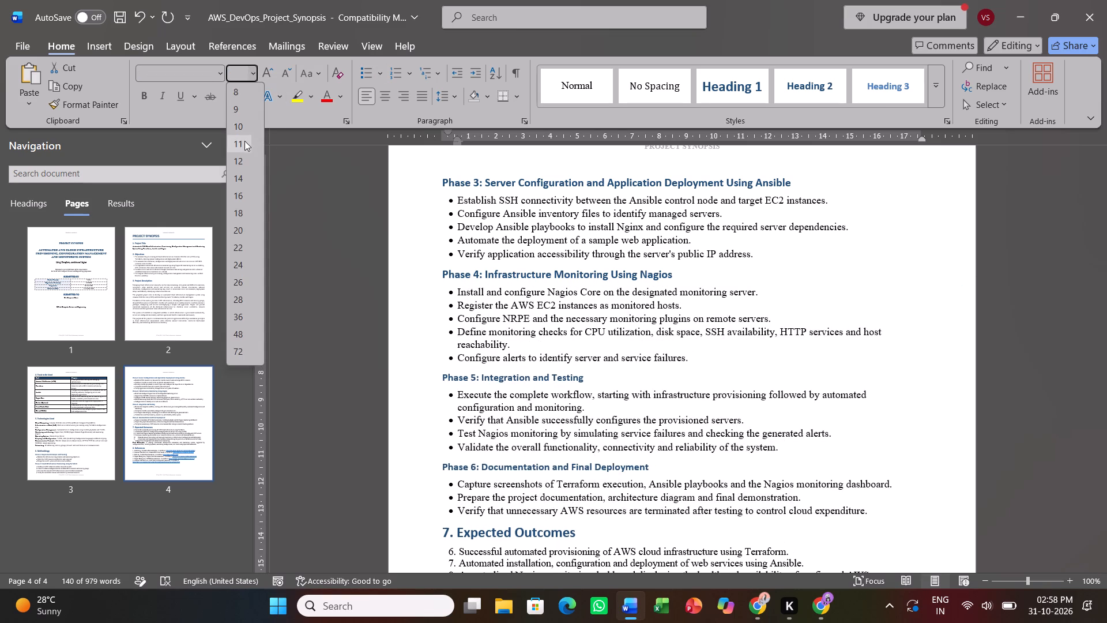
{"action": "left_click", "coordinate": [244, 141]}
{"action": "left_click", "coordinate": [617, 376]}
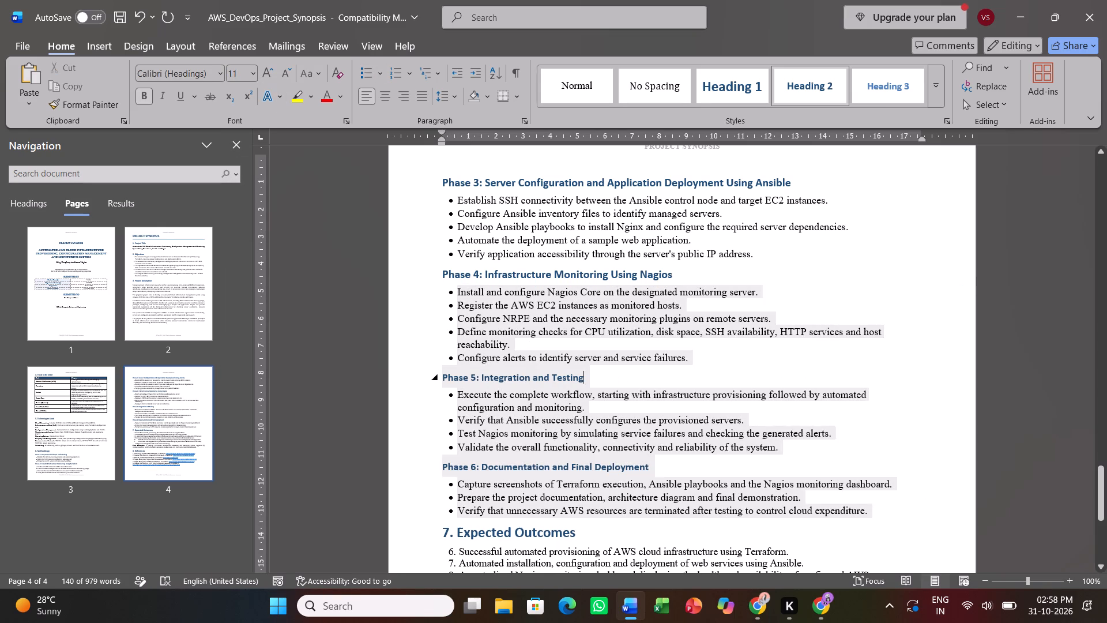
Set the font size of the Phase 5: Integration and Testing and Phase 6: Documentation and Final Deployment headings to 12.
{"action": "left_click_drag", "start_coordinate": [590, 380], "coordinate": [446, 374]}
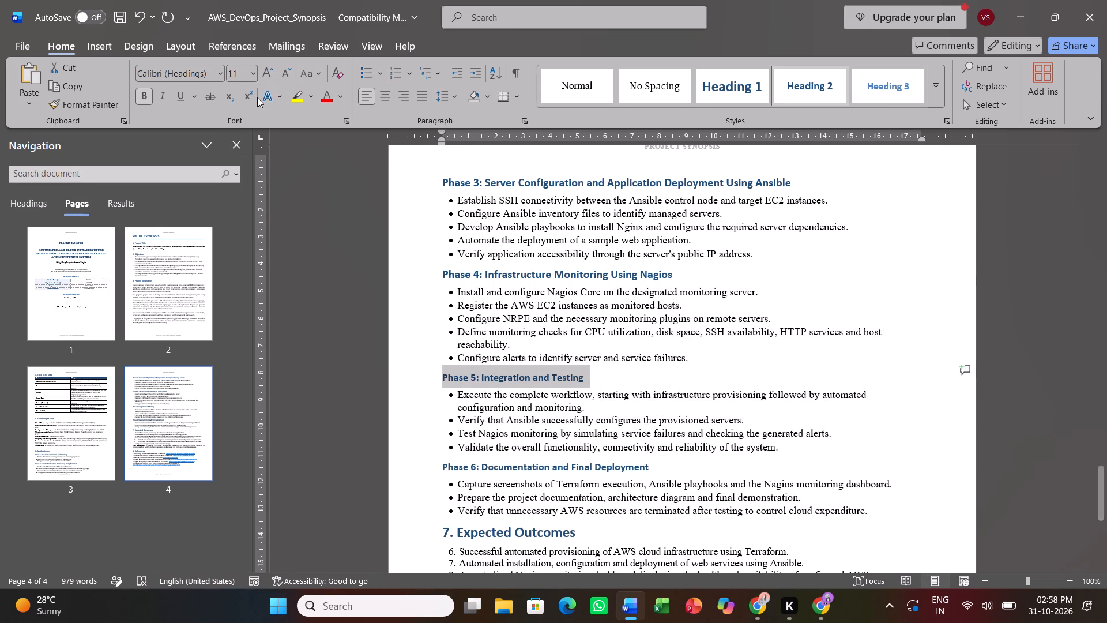
{"action": "left_click", "coordinate": [251, 74]}
{"action": "left_click", "coordinate": [235, 157]}
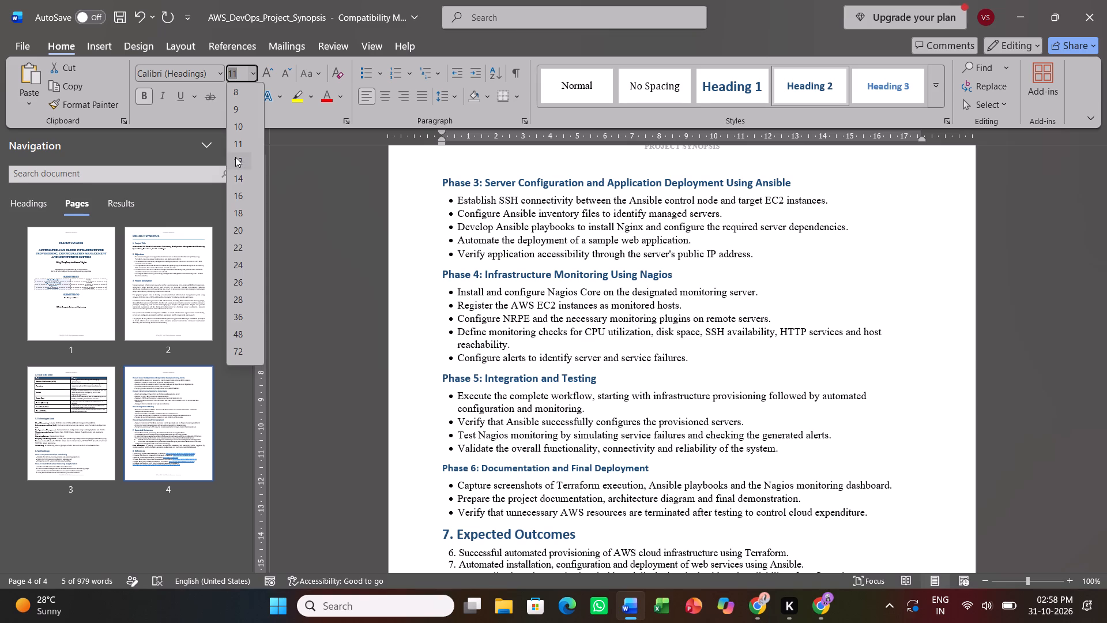
{"action": "left_click_drag", "start_coordinate": [657, 468], "coordinate": [534, 451]}
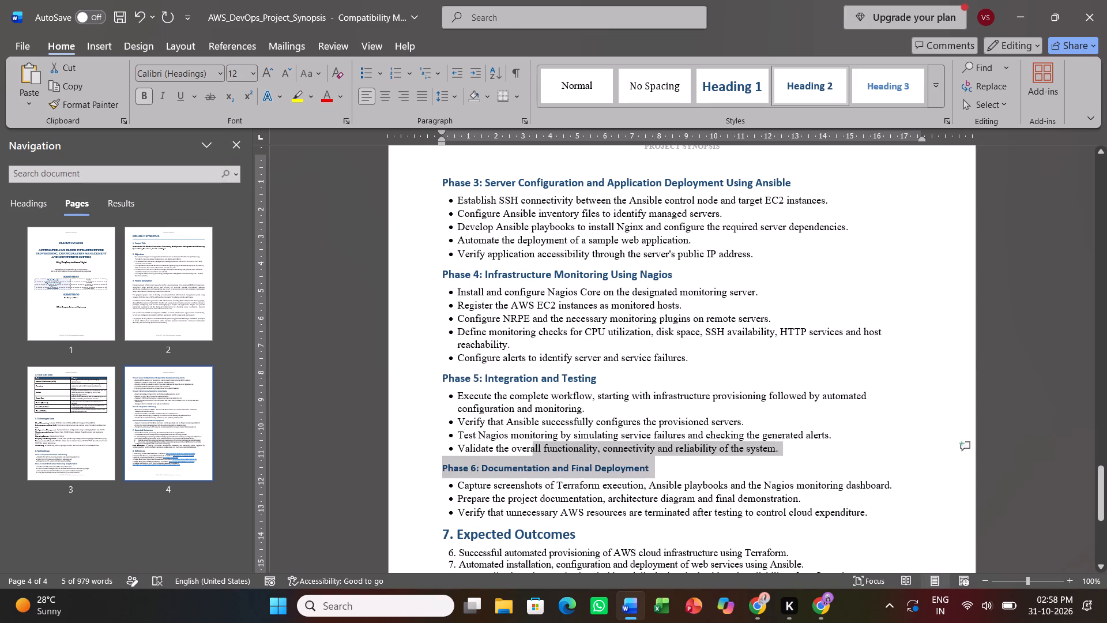
{"action": "left_click_drag", "start_coordinate": [534, 451], "coordinate": [449, 467]}
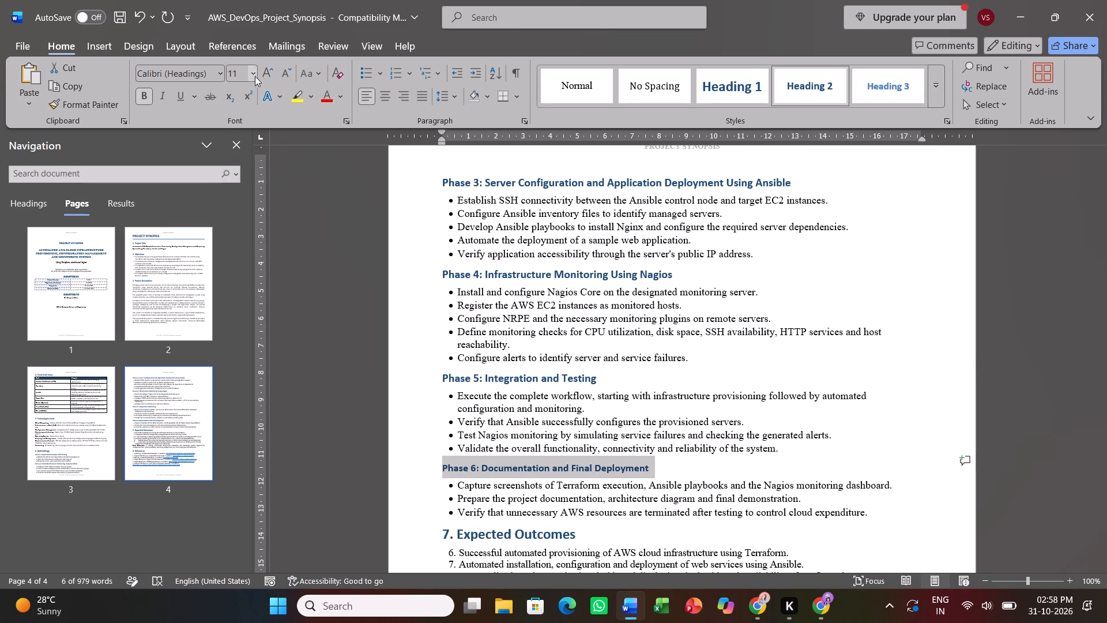
{"action": "left_click", "coordinate": [252, 73]}
{"action": "left_click", "coordinate": [240, 167]}
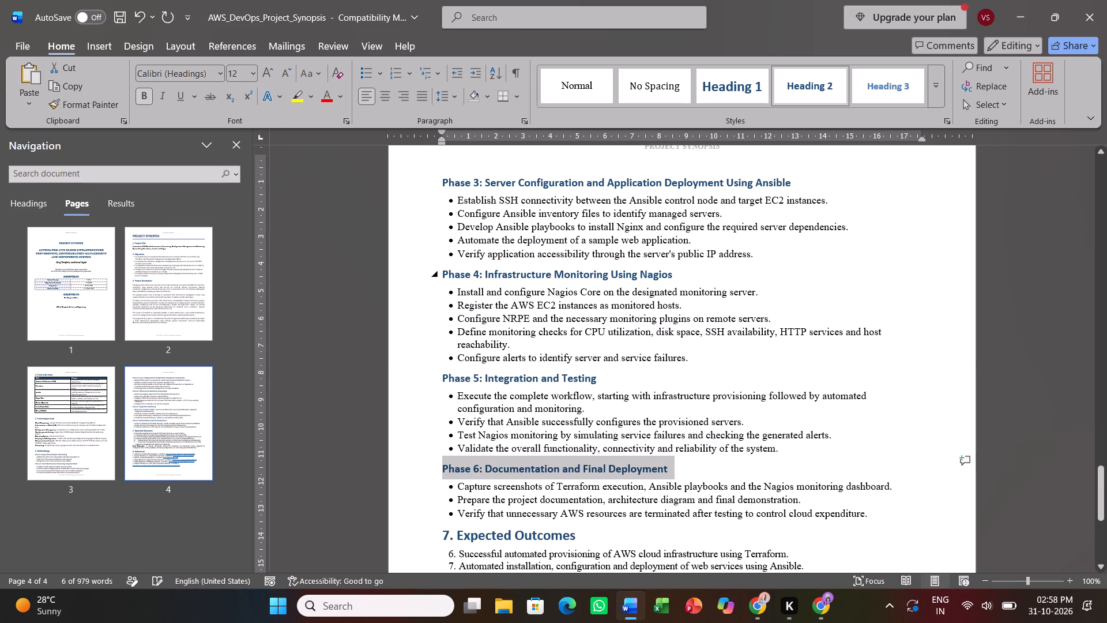
Review the whole document from the cover page to the References, checking the formatting and spacing of each section.
{"action": "scroll", "coordinate": [562, 343], "scroll_direction": "down", "scroll_amount": 1}
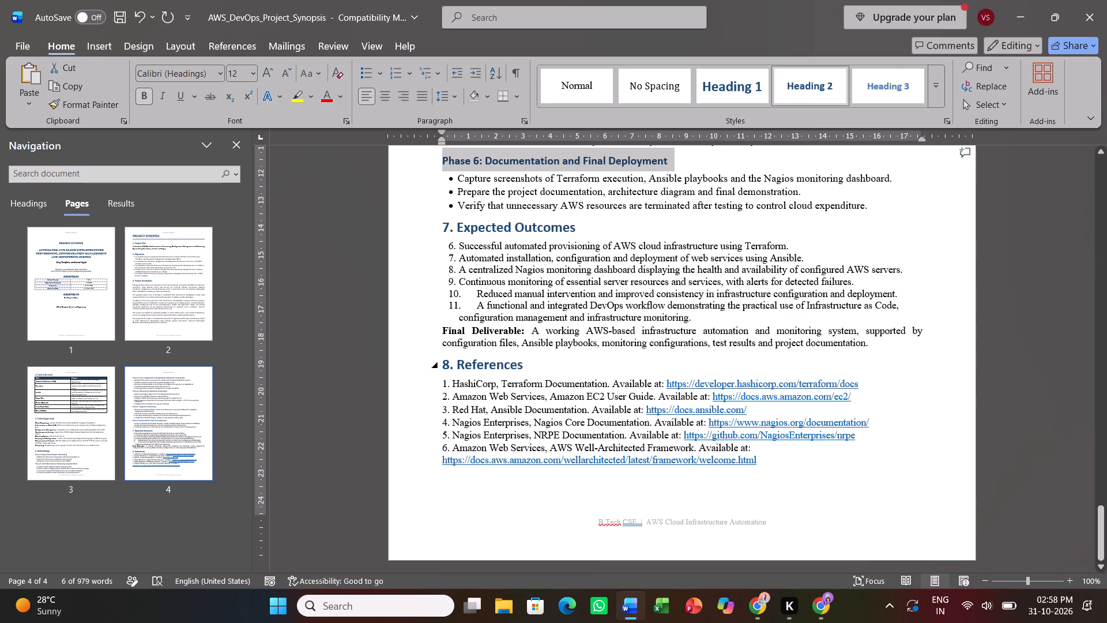
{"action": "scroll", "coordinate": [645, 355], "scroll_direction": "down", "scroll_amount": 2}
{"action": "scroll", "coordinate": [645, 355], "scroll_direction": "up", "scroll_amount": 1}
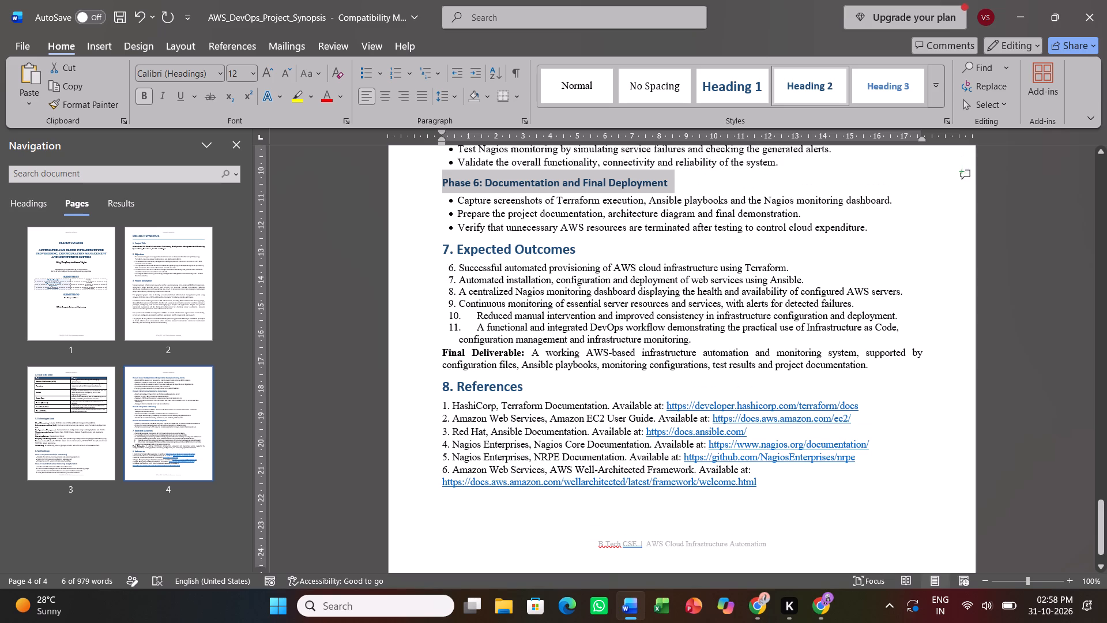
{"action": "scroll", "coordinate": [645, 355], "scroll_direction": "up", "scroll_amount": 1}
{"action": "left_click", "coordinate": [568, 300]}
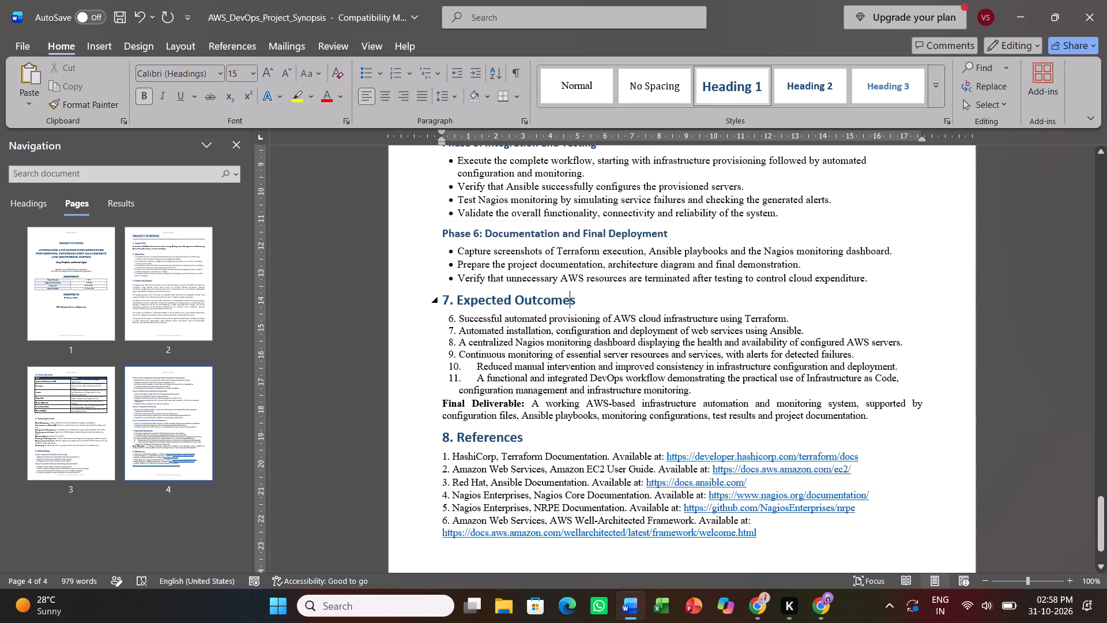
{"action": "scroll", "coordinate": [568, 300], "scroll_direction": "up", "scroll_amount": 6}
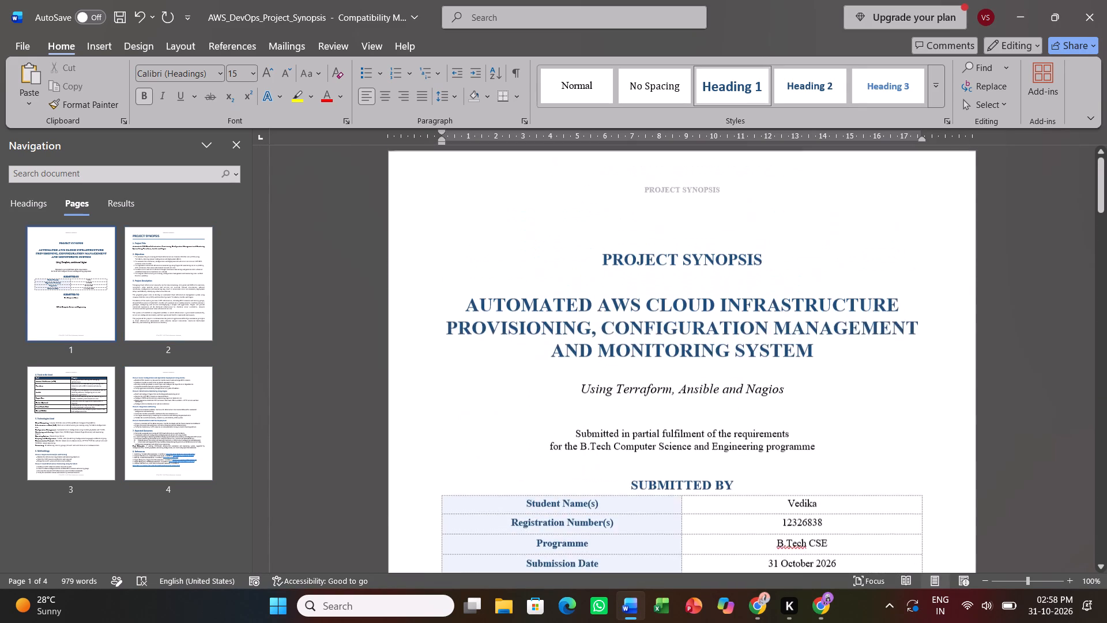
{"action": "scroll", "coordinate": [568, 300], "scroll_direction": "down", "scroll_amount": 5}
{"action": "scroll", "coordinate": [568, 300], "scroll_direction": "up", "scroll_amount": 3}
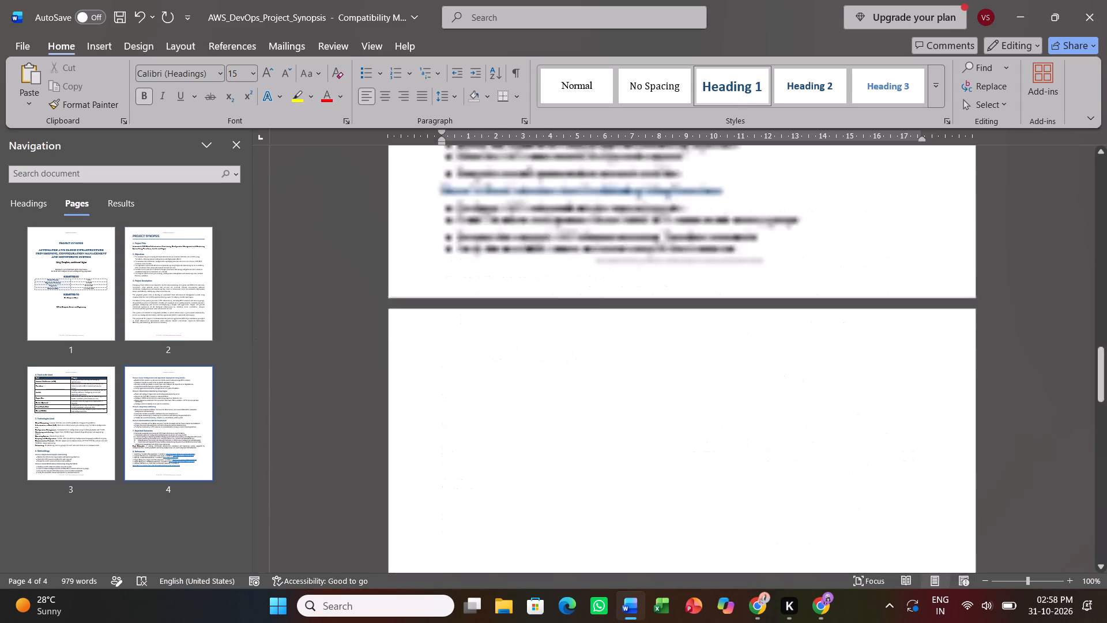
{"action": "scroll", "coordinate": [568, 300], "scroll_direction": "up", "scroll_amount": 1}
{"action": "scroll", "coordinate": [568, 300], "scroll_direction": "down", "scroll_amount": 2}
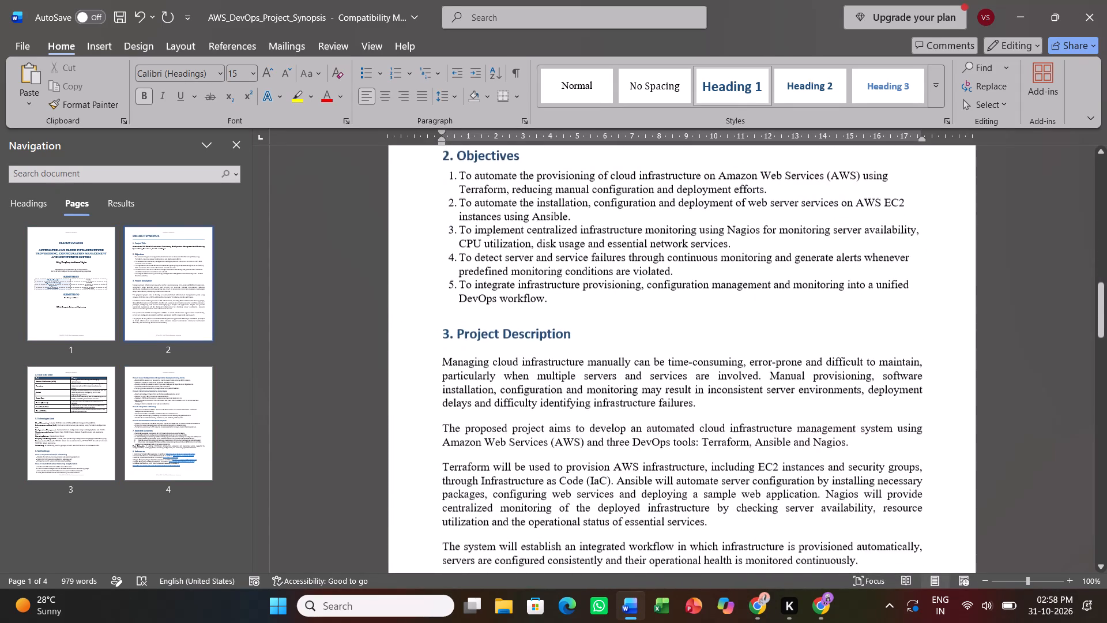
{"action": "scroll", "coordinate": [568, 300], "scroll_direction": "down", "scroll_amount": 1}
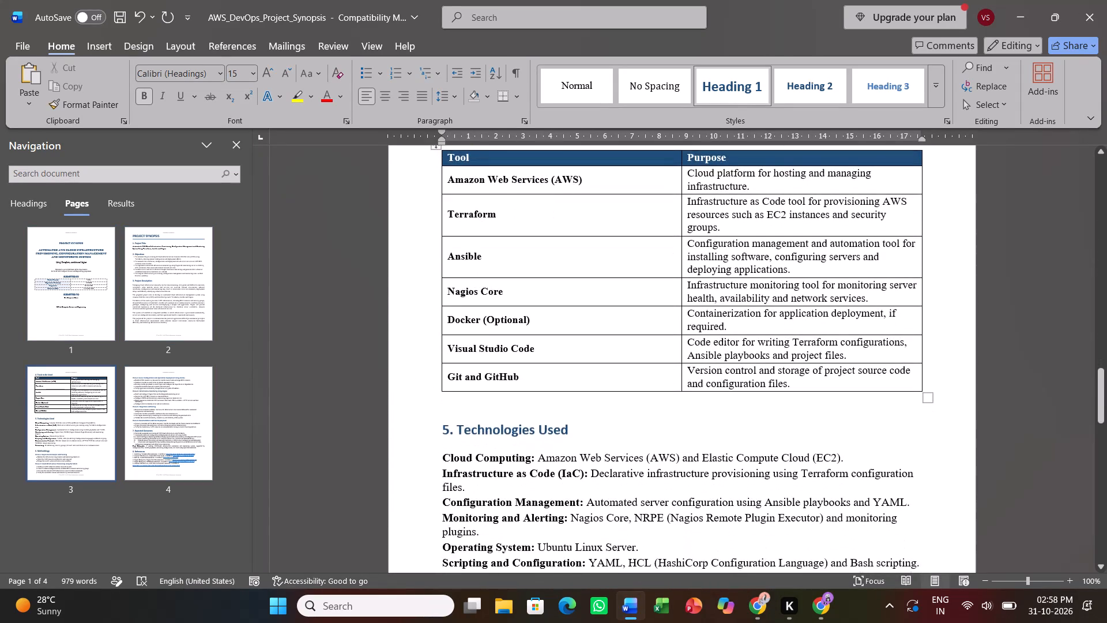
{"action": "scroll", "coordinate": [568, 300], "scroll_direction": "down", "scroll_amount": 2}
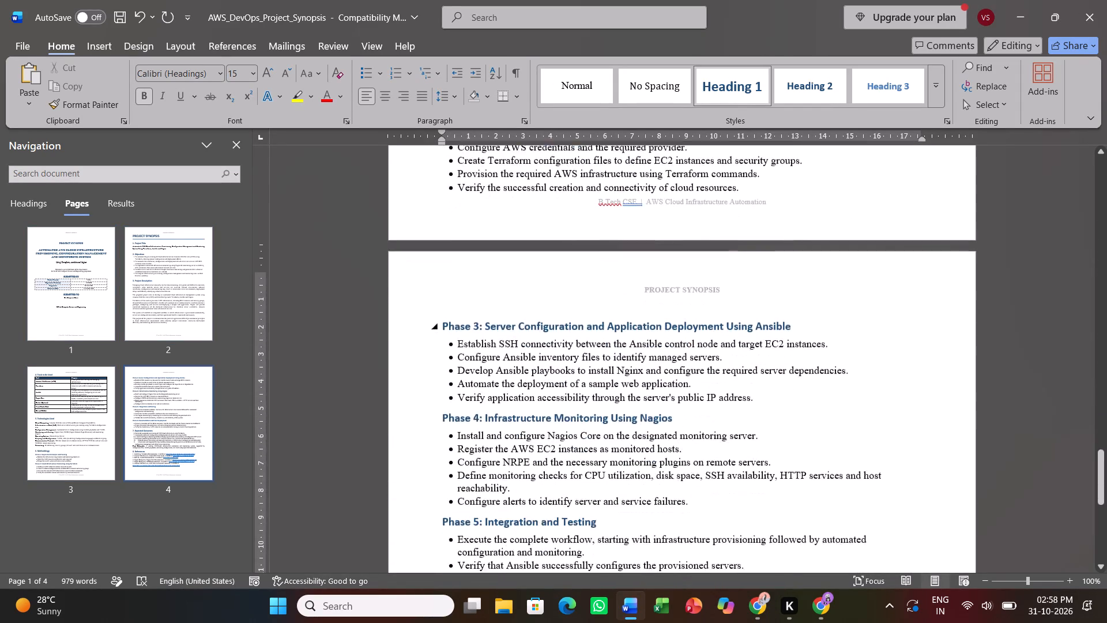
{"action": "scroll", "coordinate": [568, 300], "scroll_direction": "down", "scroll_amount": 1}
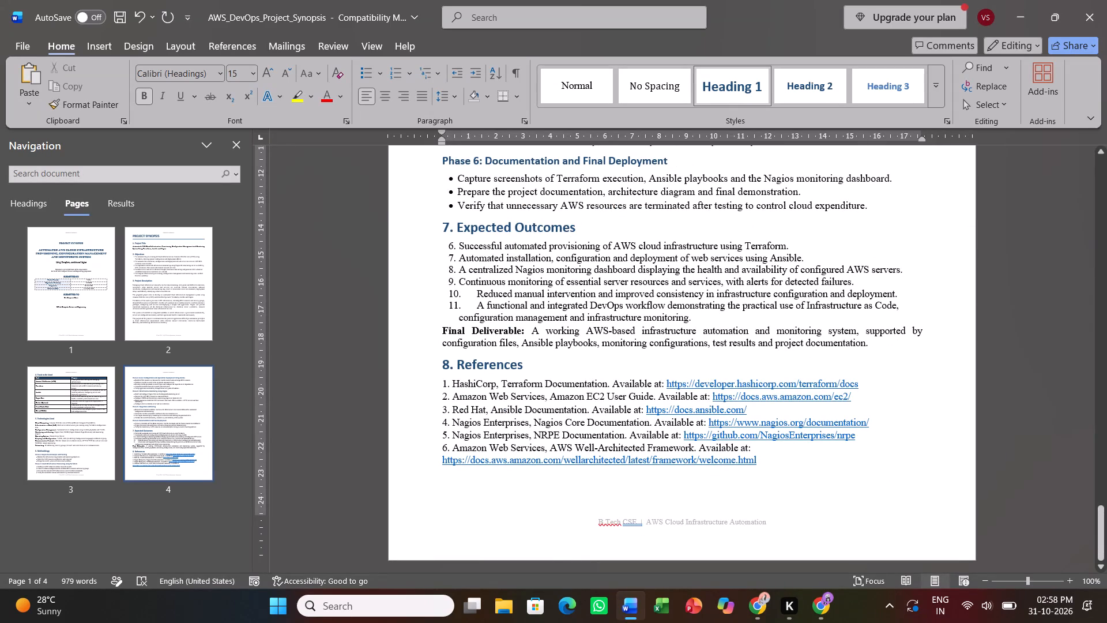
Set the font size of the numbered items under 7. Expected Outcomes and the Final Deliverable paragraph to 12.
{"action": "left_click_drag", "start_coordinate": [446, 241], "coordinate": [672, 337]}
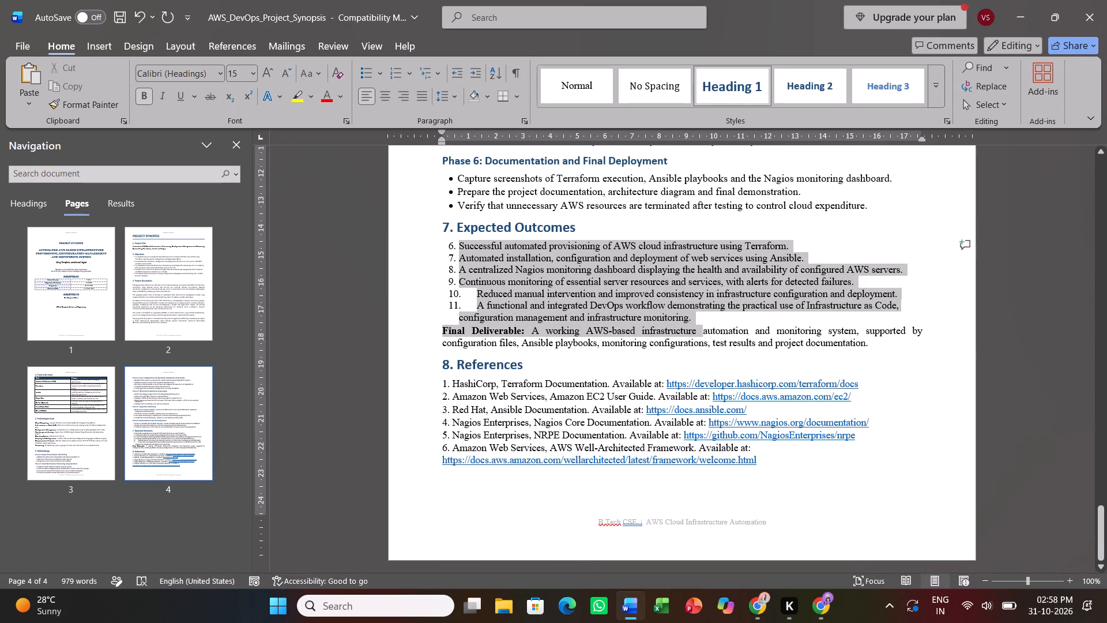
{"action": "left_click_drag", "start_coordinate": [672, 337], "coordinate": [752, 350]}
{"action": "left_click", "coordinate": [835, 364]}
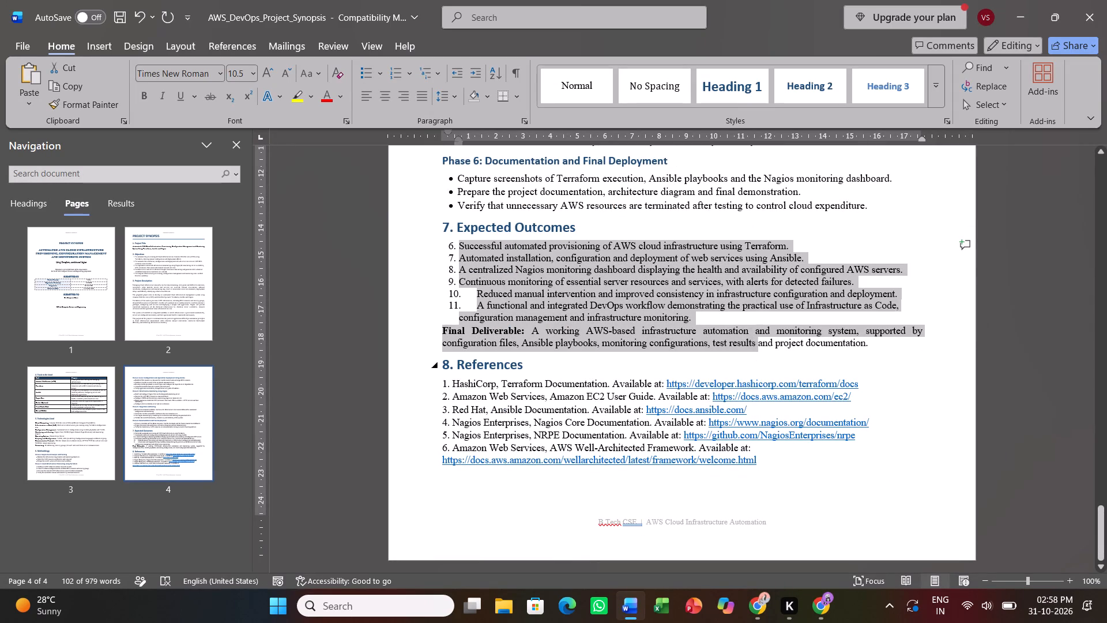
{"action": "left_click_drag", "start_coordinate": [872, 340], "coordinate": [638, 299]}
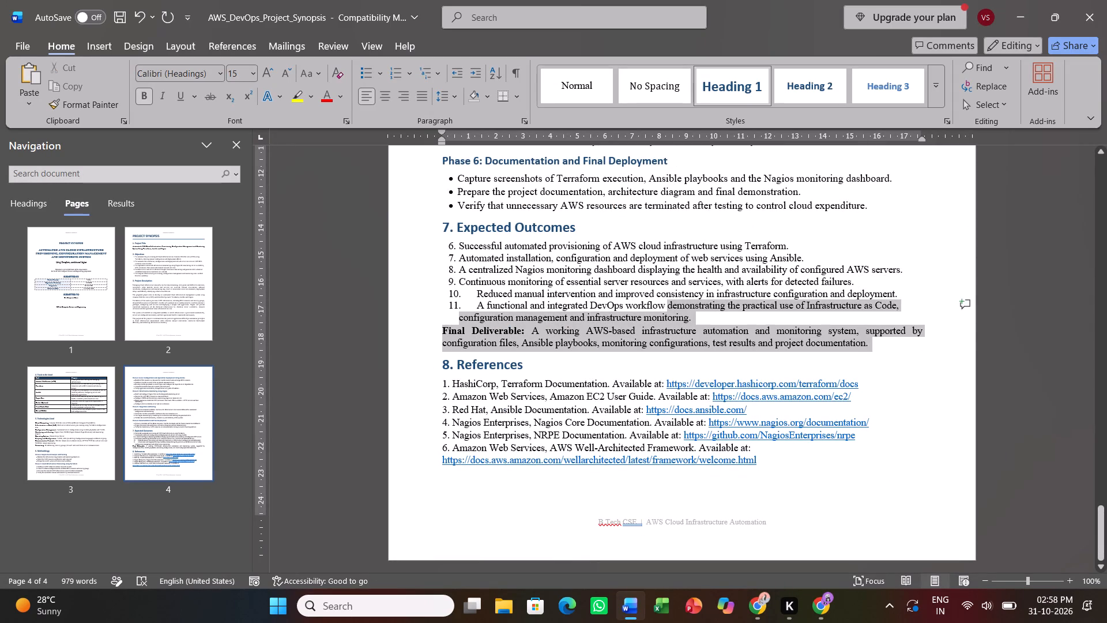
{"action": "left_click_drag", "start_coordinate": [638, 299], "coordinate": [462, 247]}
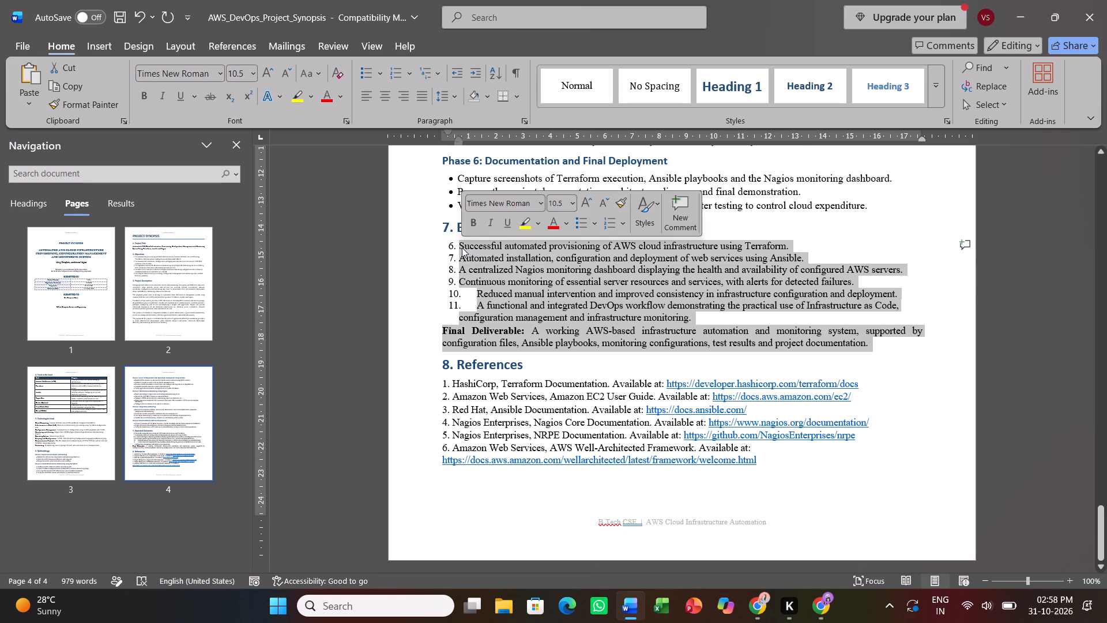
{"action": "left_click", "coordinate": [251, 69]}
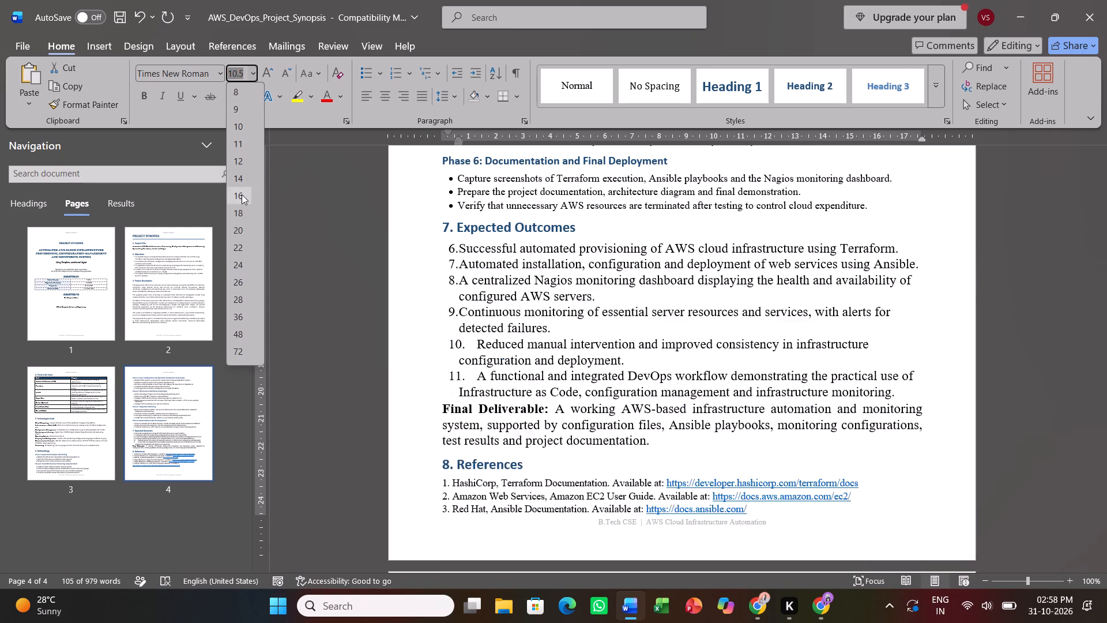
{"action": "left_click", "coordinate": [237, 159]}
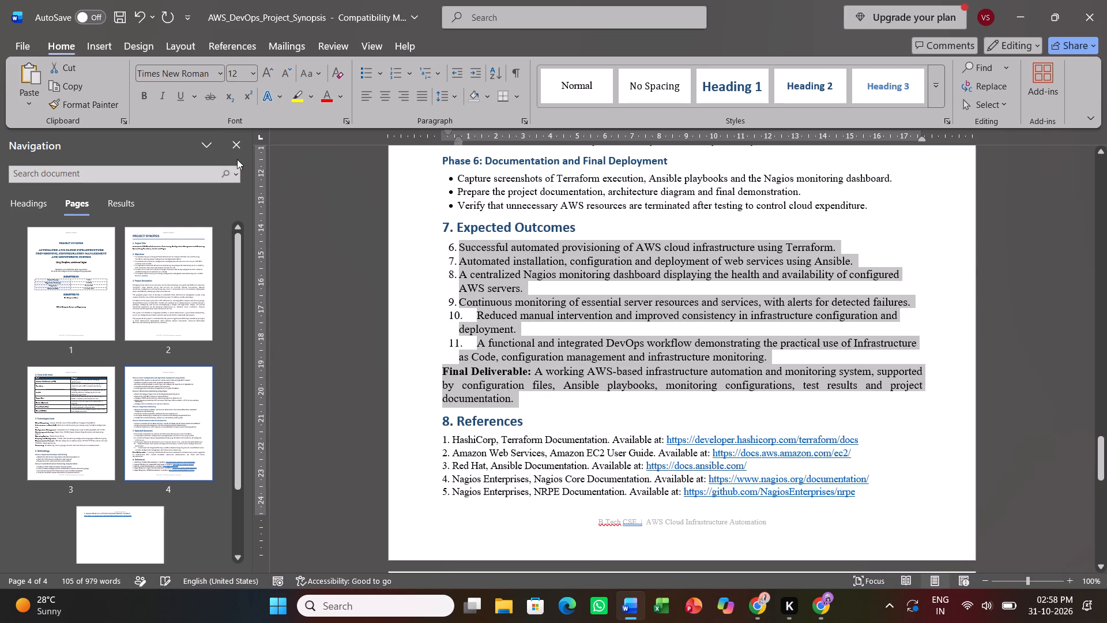
{"action": "left_click", "coordinate": [543, 408]}
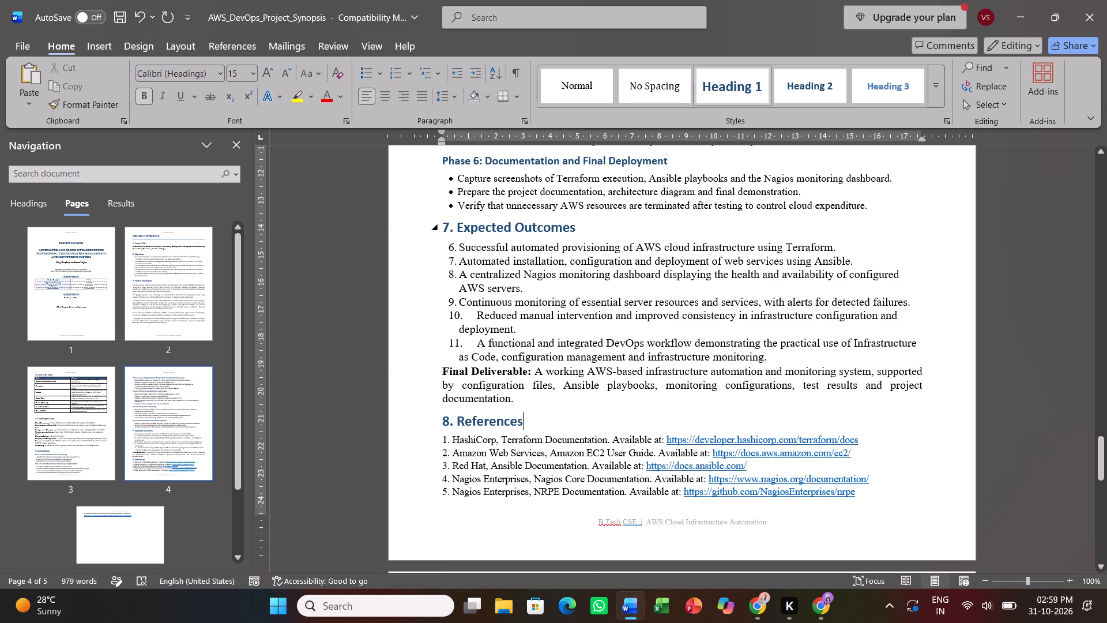
Add an unbulleted blank line at font size 9 between the last Phase 6 bullet and the 7. Expected Outcomes heading.
{"action": "left_click", "coordinate": [876, 204]}
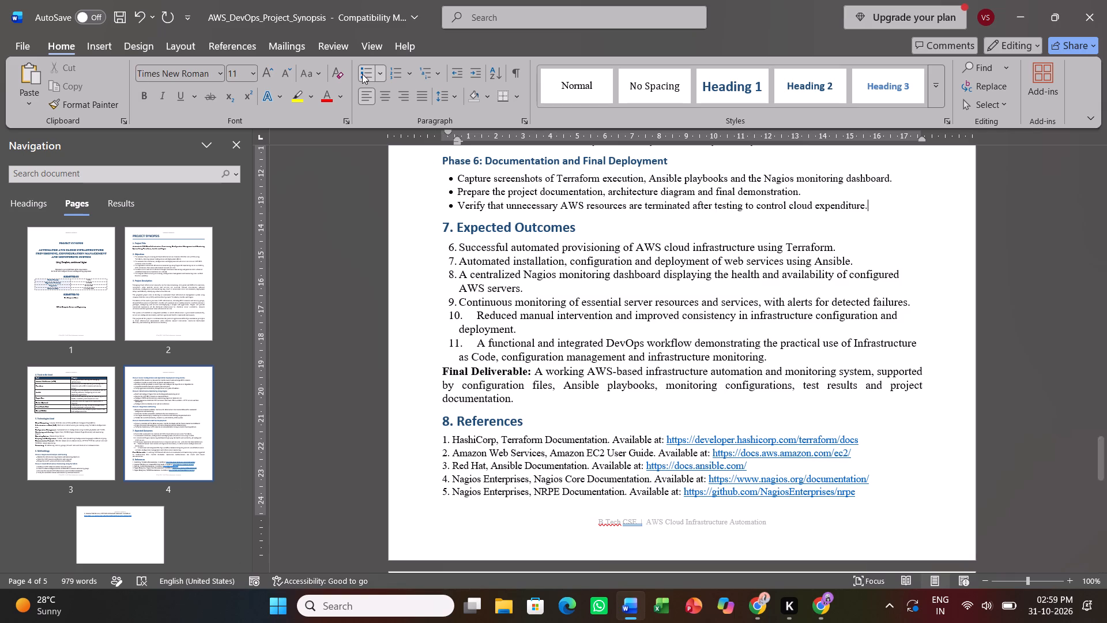
{"action": "left_click", "coordinate": [252, 74]}
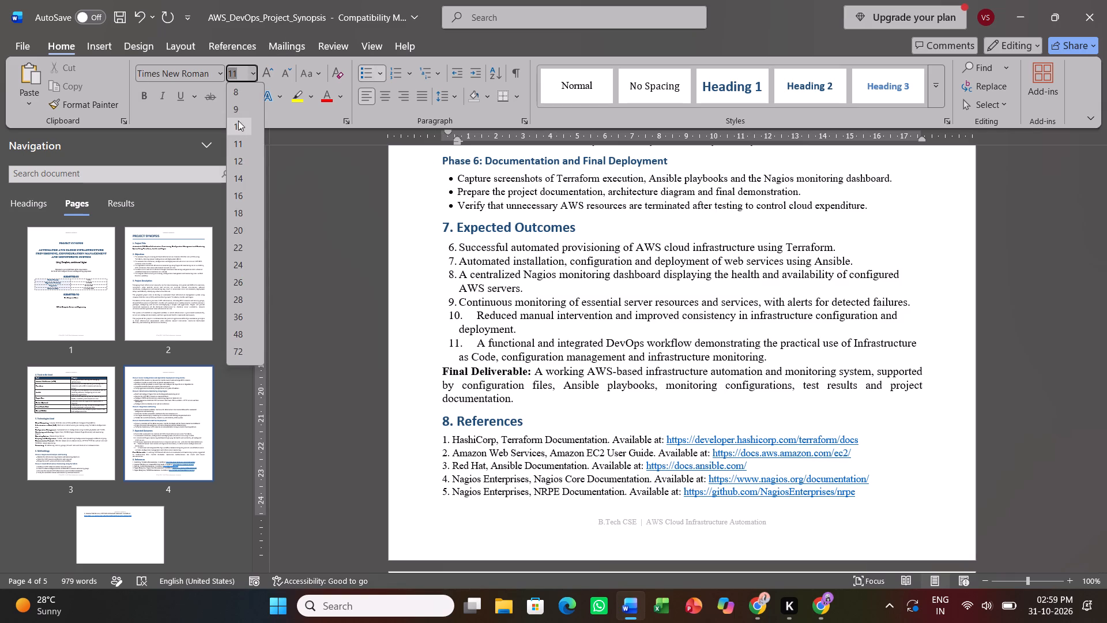
{"action": "left_click", "coordinate": [238, 110]}
{"action": "key", "text": "Return"}
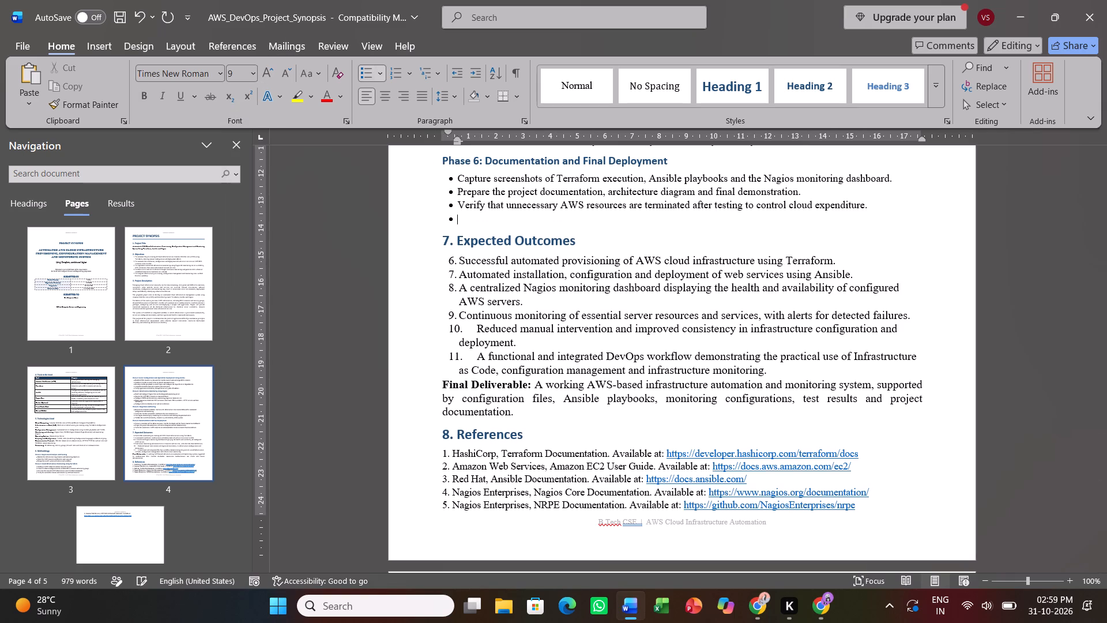
{"action": "key", "text": "BackSpace"}
{"action": "key", "text": "BackSpace"}
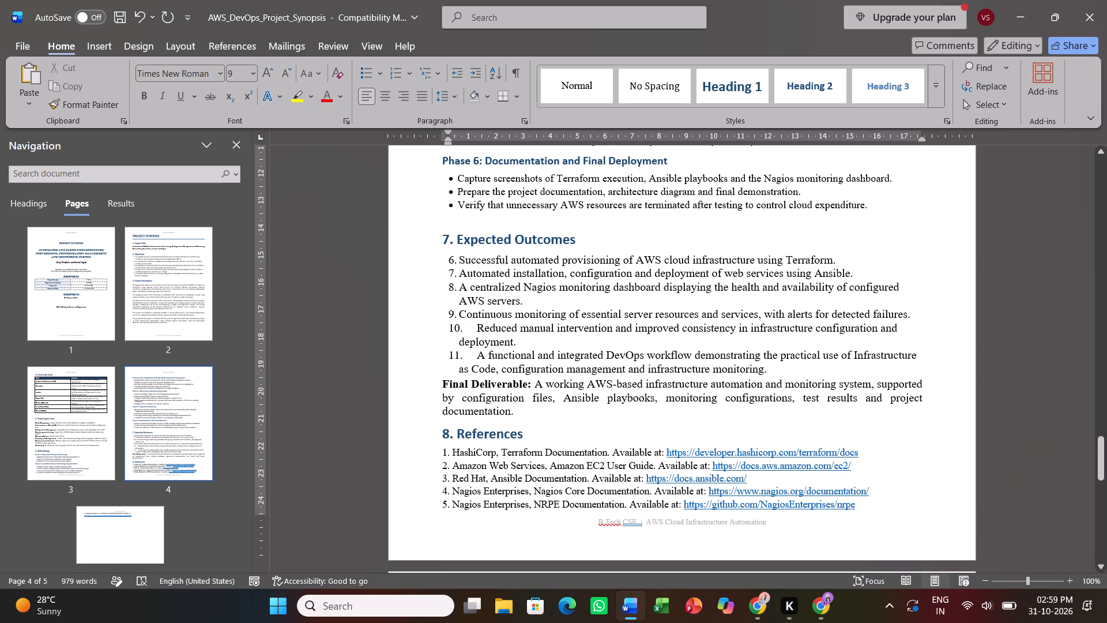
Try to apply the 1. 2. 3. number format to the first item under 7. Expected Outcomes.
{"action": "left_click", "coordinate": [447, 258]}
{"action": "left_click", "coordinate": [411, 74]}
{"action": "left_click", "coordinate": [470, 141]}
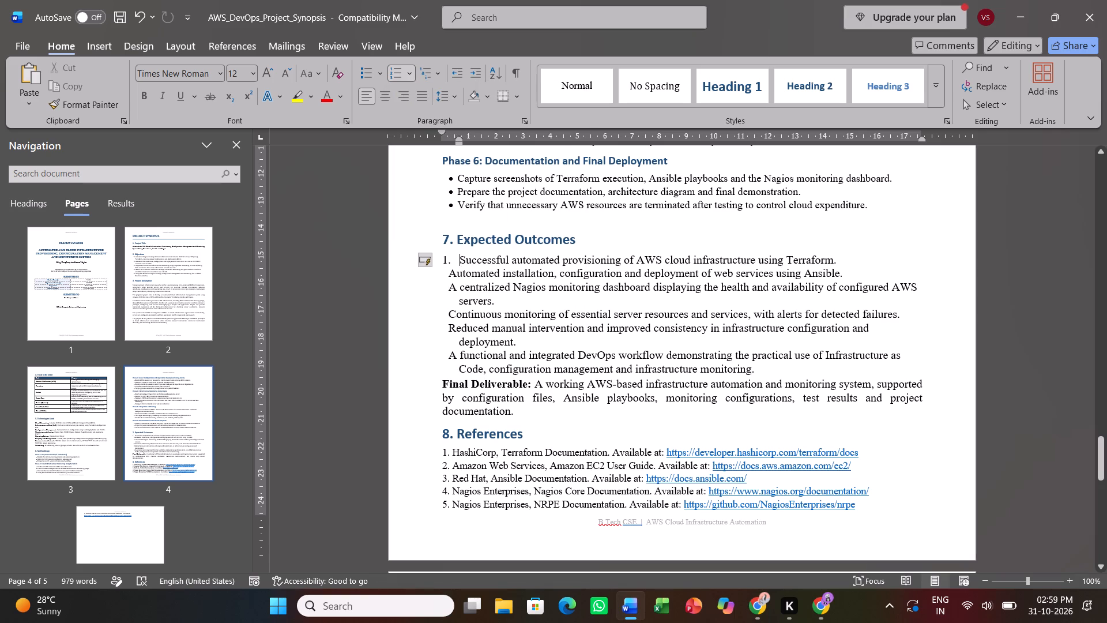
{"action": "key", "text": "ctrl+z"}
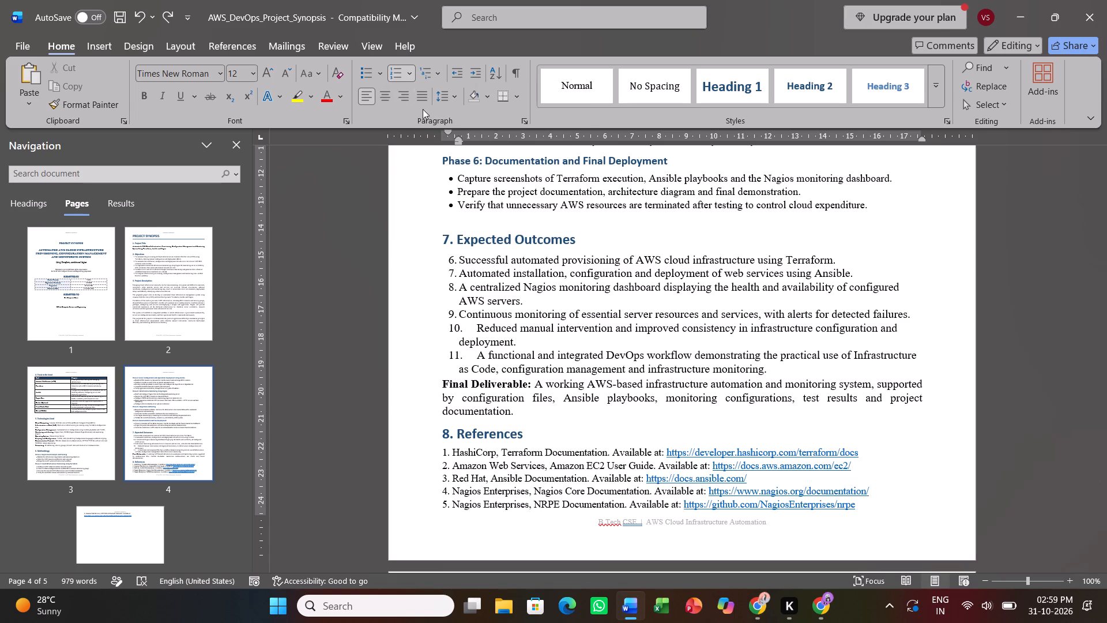
Renumber the six items under 7. Expected Outcomes as 1 to 6 using the 1. 2. 3. number format.
{"action": "left_click", "coordinate": [411, 77]}
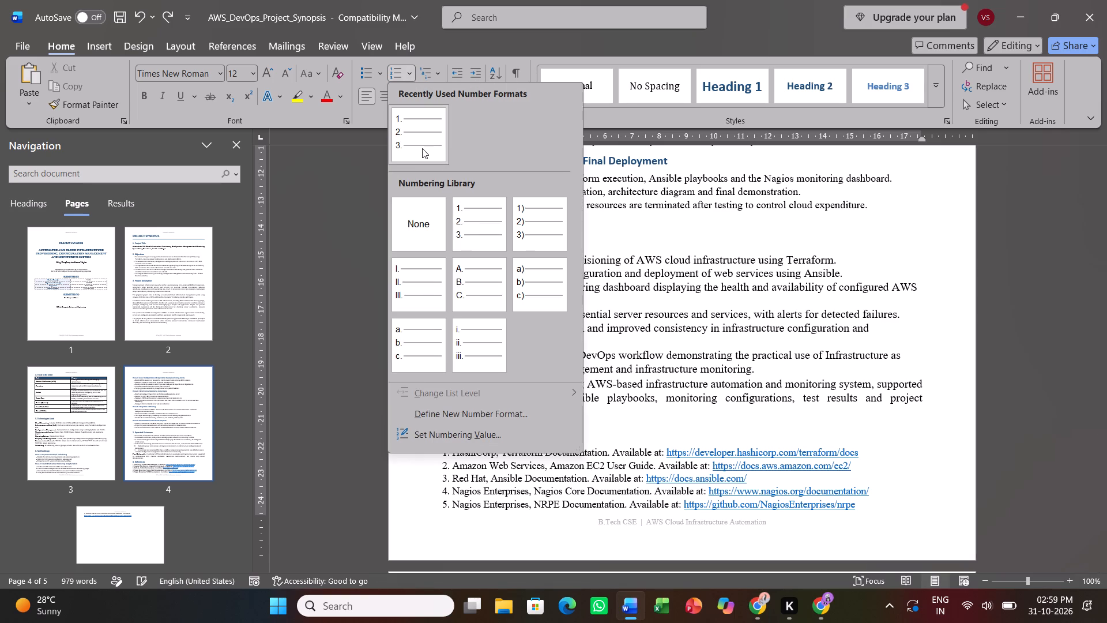
{"action": "left_click", "coordinate": [422, 148]}
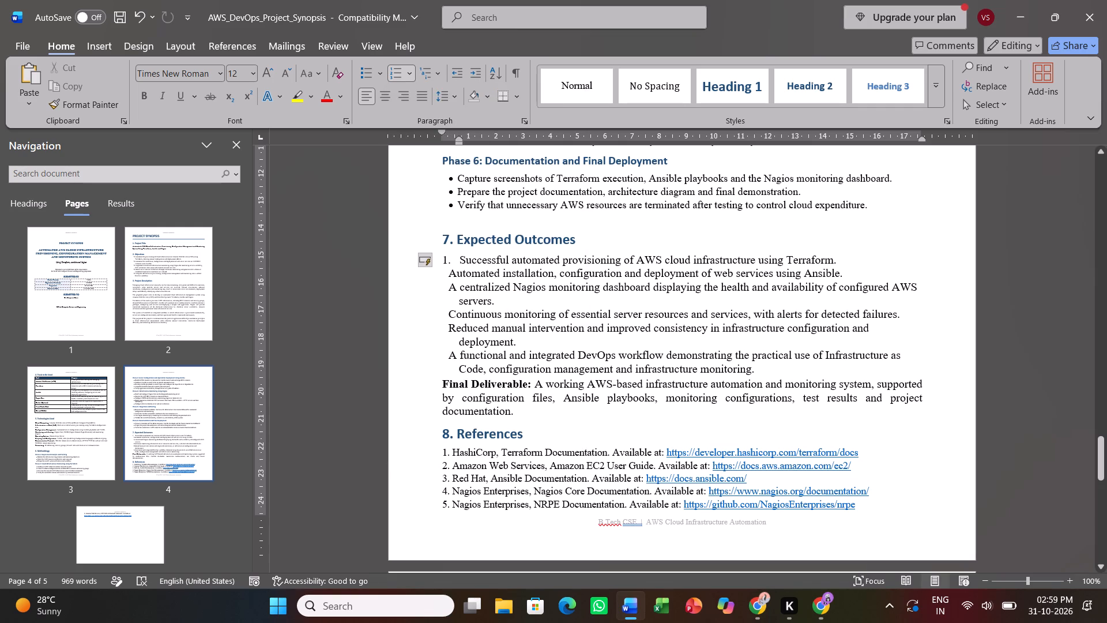
{"action": "left_click", "coordinate": [447, 272]}
{"action": "left_click", "coordinate": [391, 76]}
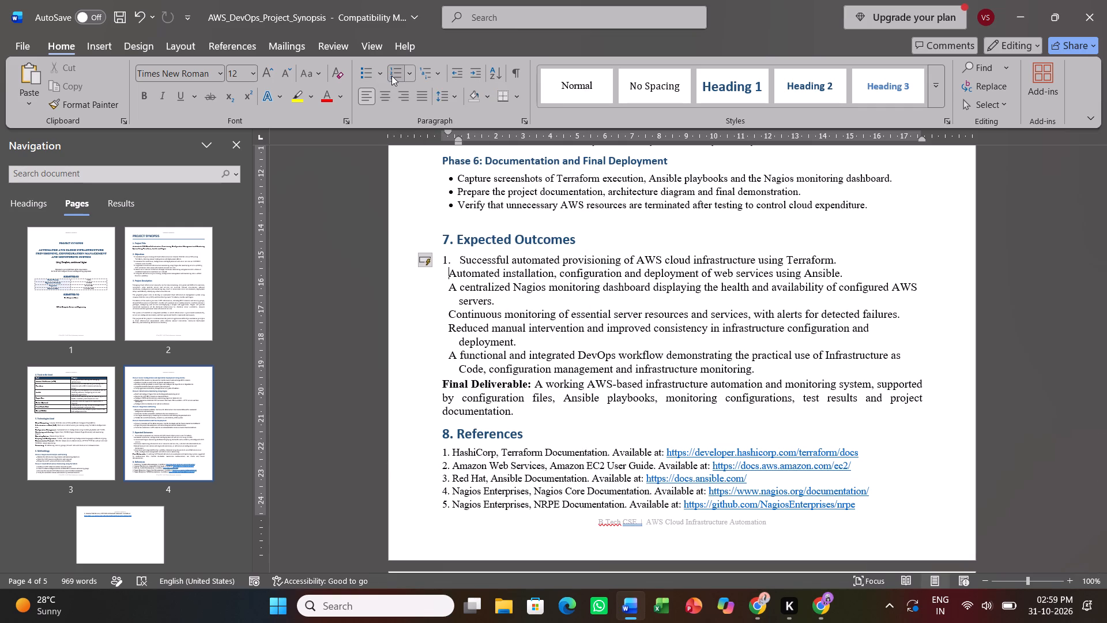
{"action": "left_click", "coordinate": [458, 288]}
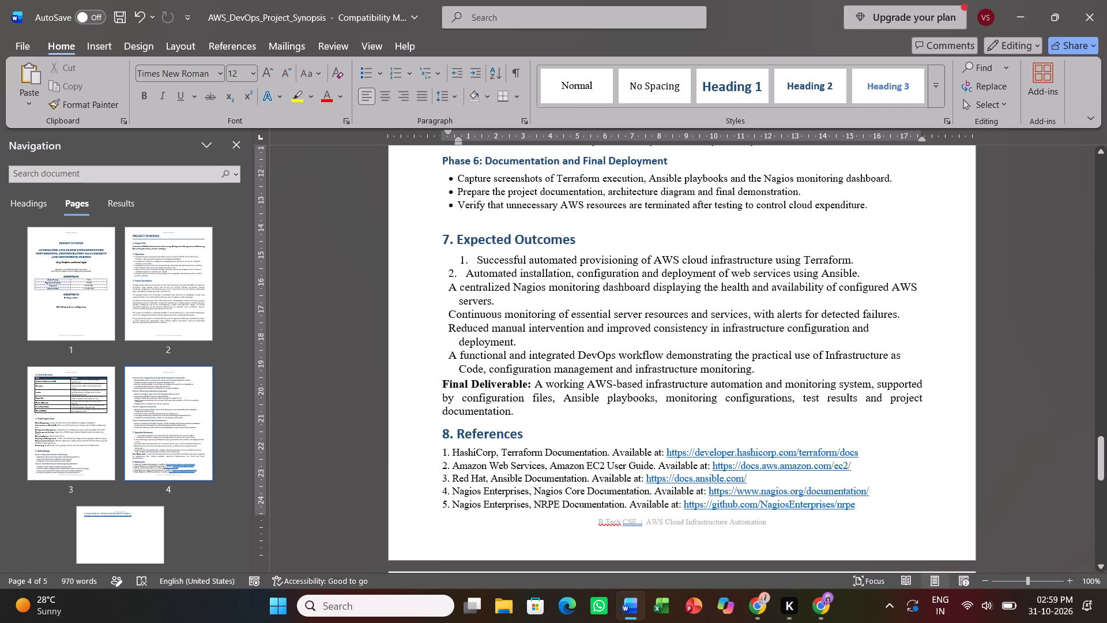
{"action": "left_click", "coordinate": [449, 288]}
{"action": "left_click", "coordinate": [394, 74]}
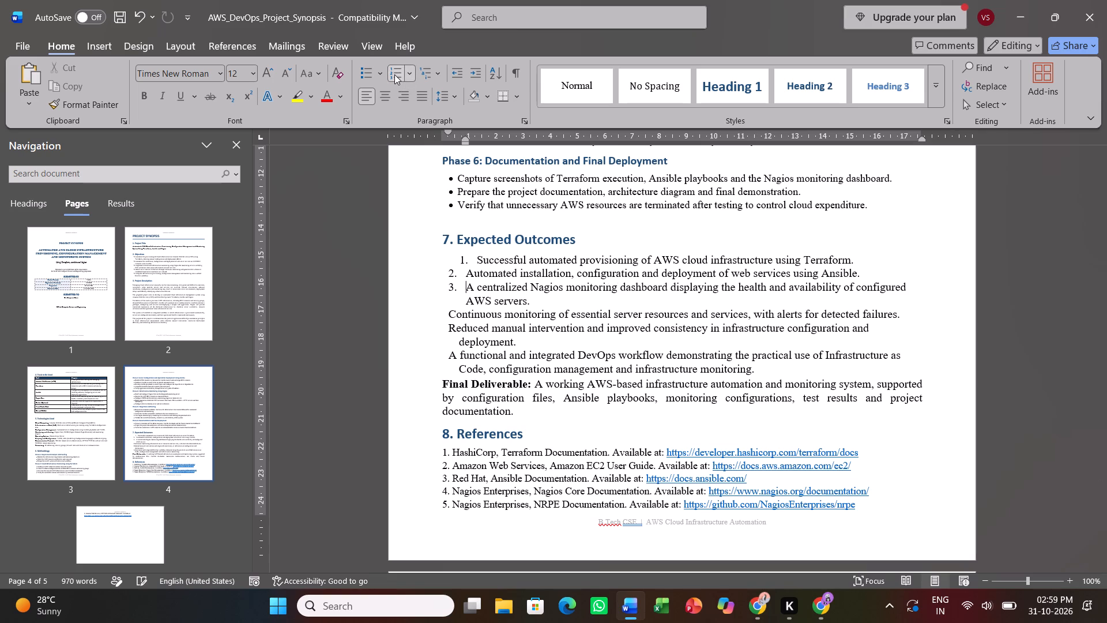
{"action": "left_click", "coordinate": [451, 315]}
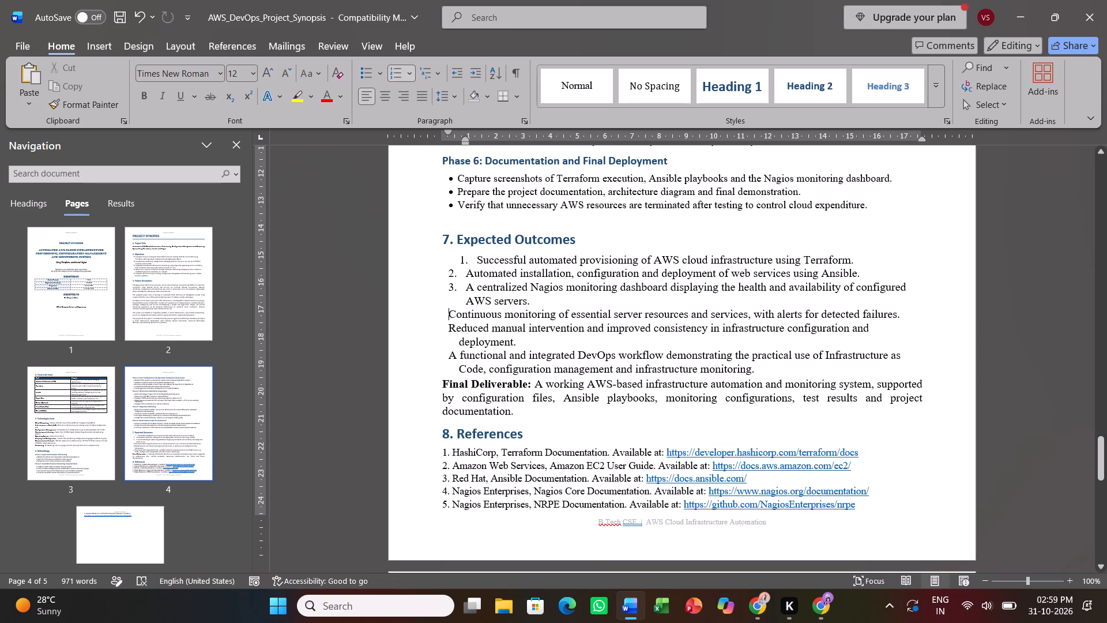
{"action": "left_click", "coordinate": [397, 76]}
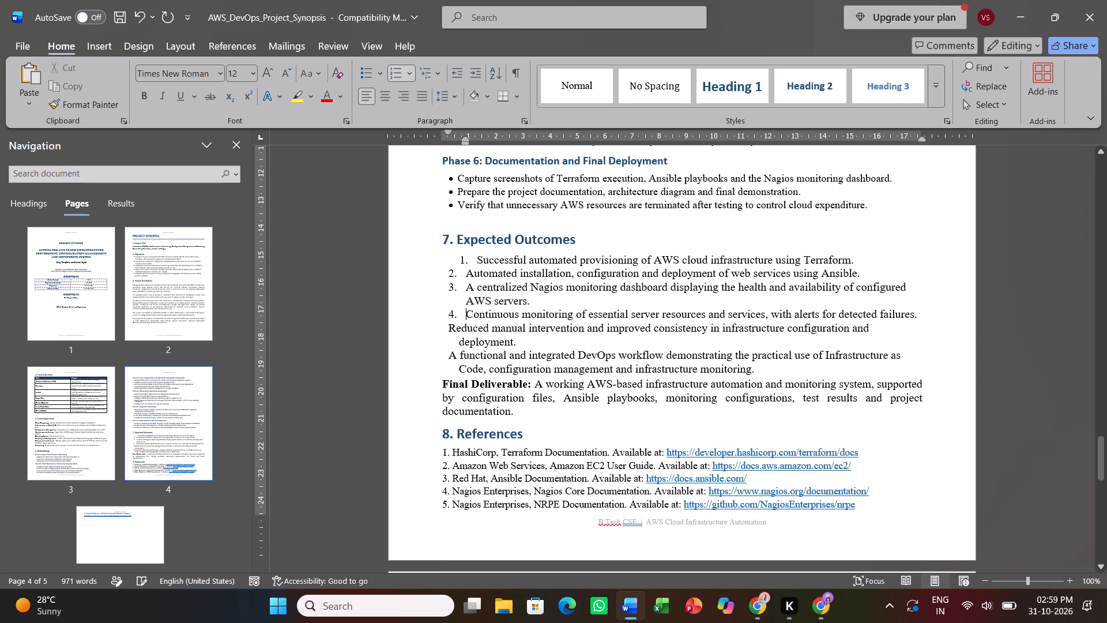
{"action": "left_click", "coordinate": [450, 330]}
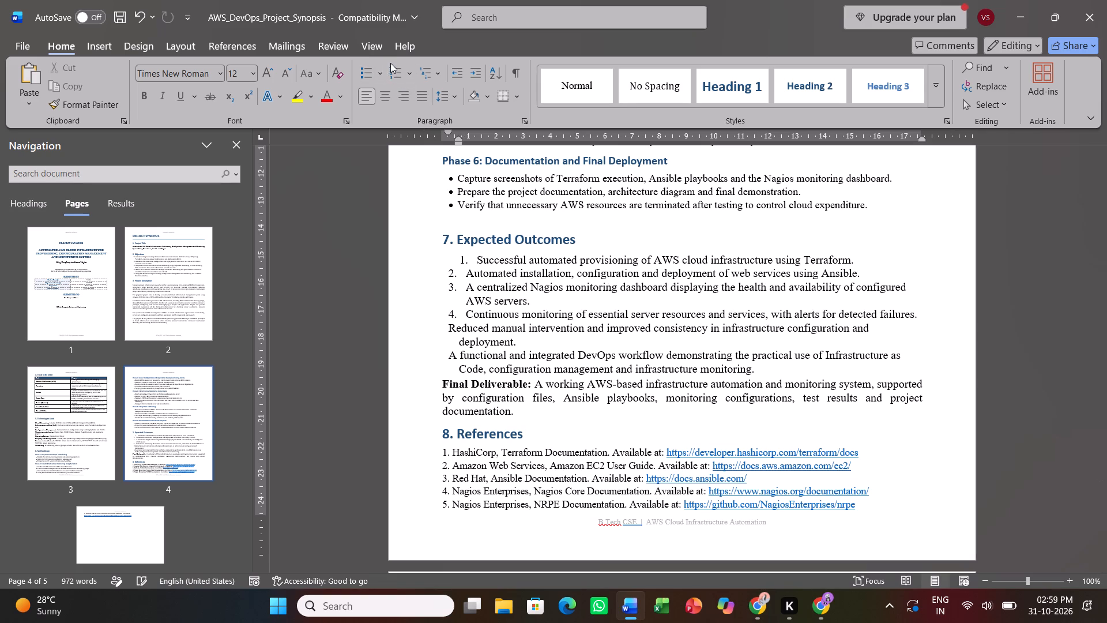
{"action": "left_click", "coordinate": [398, 68]}
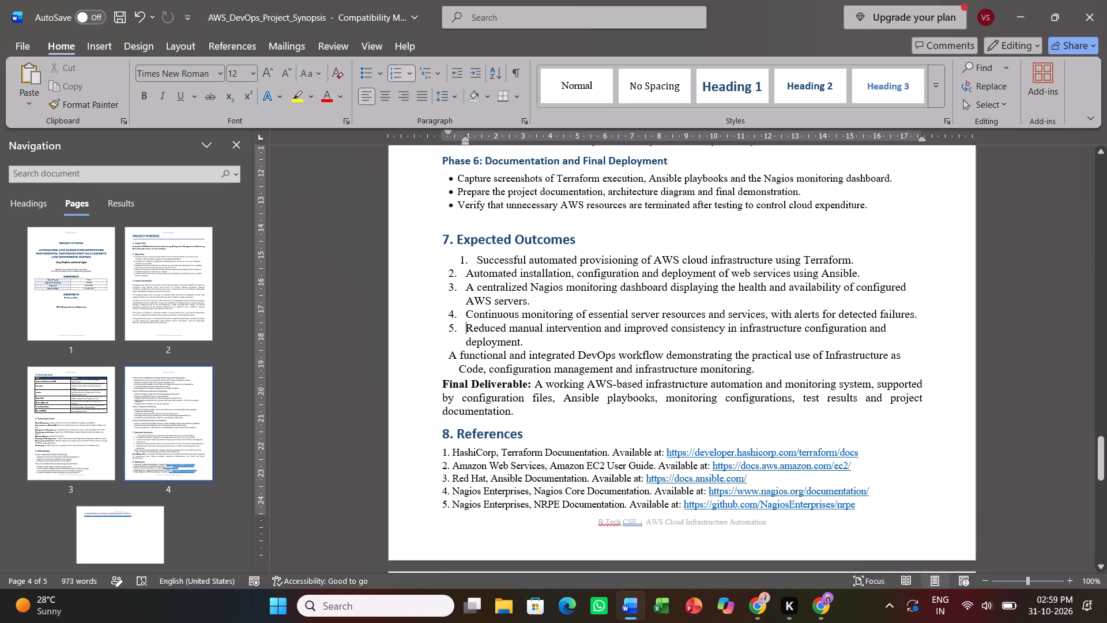
{"action": "left_click", "coordinate": [462, 356]}
{"action": "left_click", "coordinate": [449, 355]}
{"action": "left_click", "coordinate": [393, 68]}
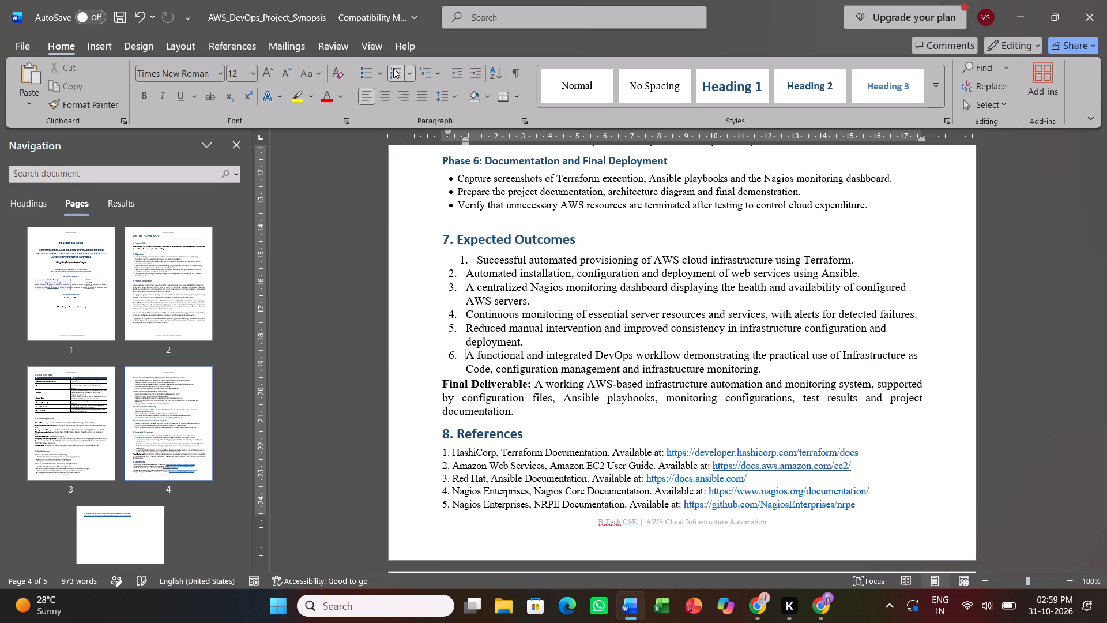
Decrease the indent of the Expected Outcomes numbering so that item 1 lines up with items 2 to 6.
{"action": "left_click", "coordinate": [461, 258]}
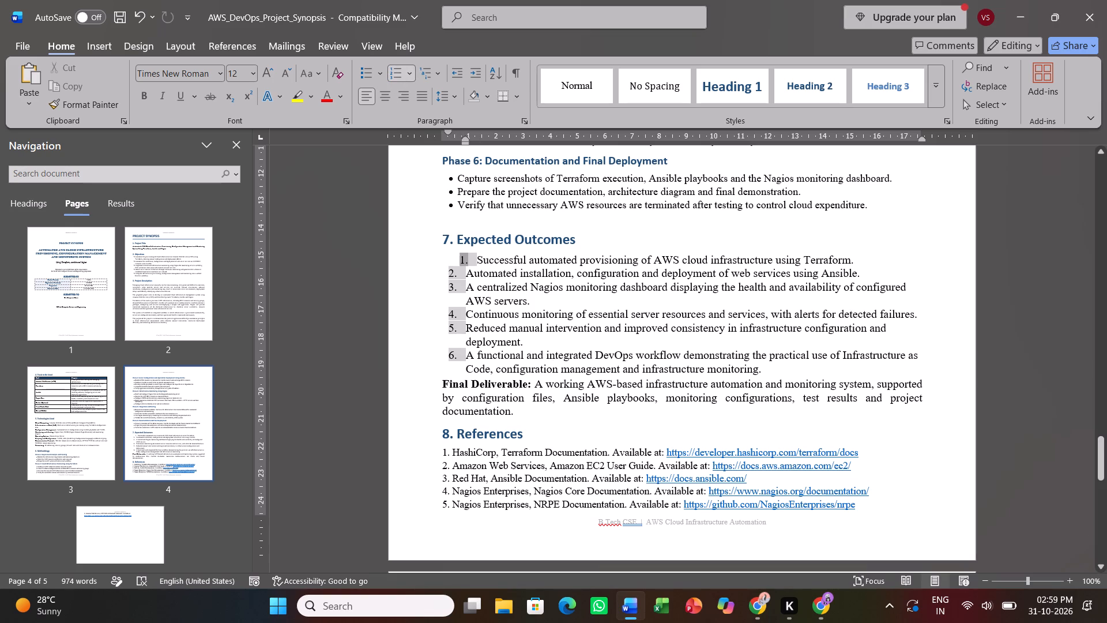
{"action": "left_click", "coordinate": [455, 70]}
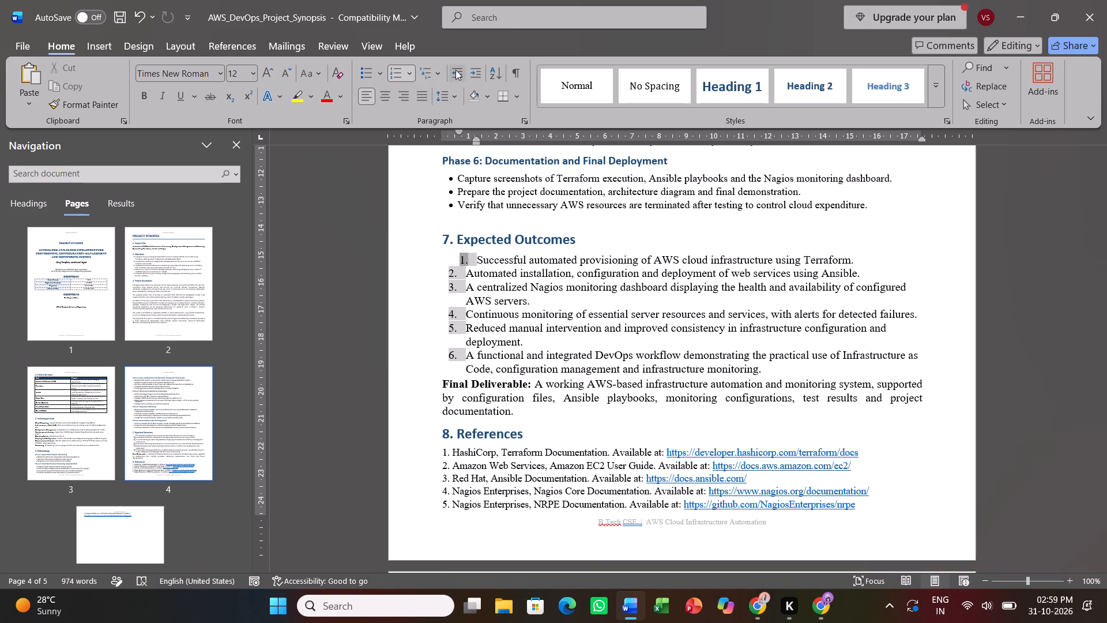
{"action": "left_click", "coordinate": [513, 365]}
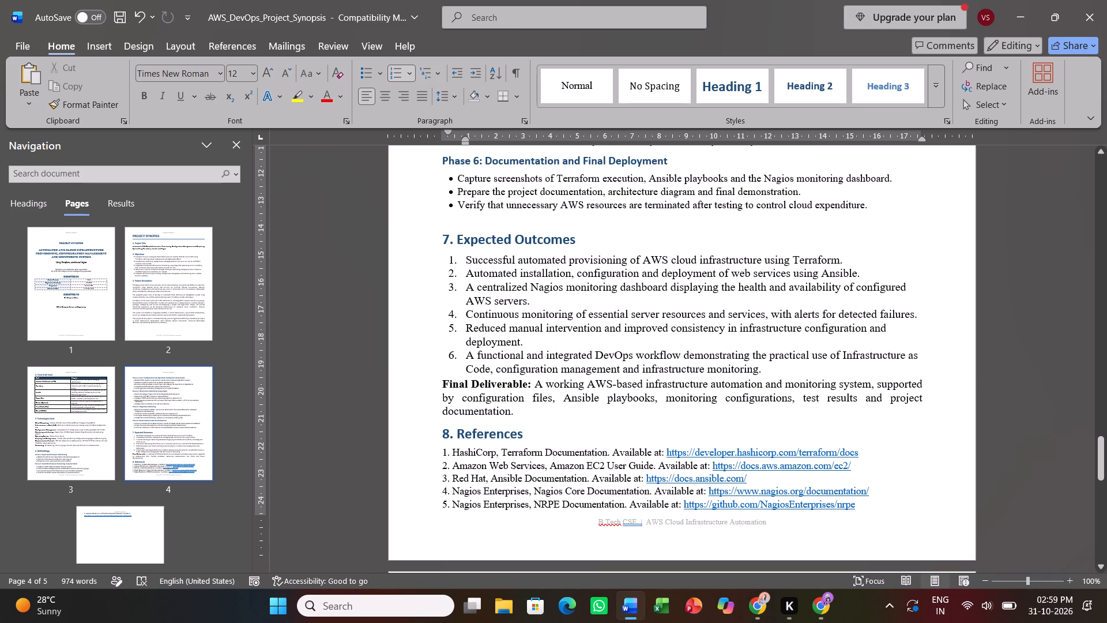
Add space before the paragraphs of the six numbered items under 7. Expected Outcomes.
{"action": "left_click", "coordinate": [766, 369]}
{"action": "left_click_drag", "start_coordinate": [463, 262], "coordinate": [632, 375]}
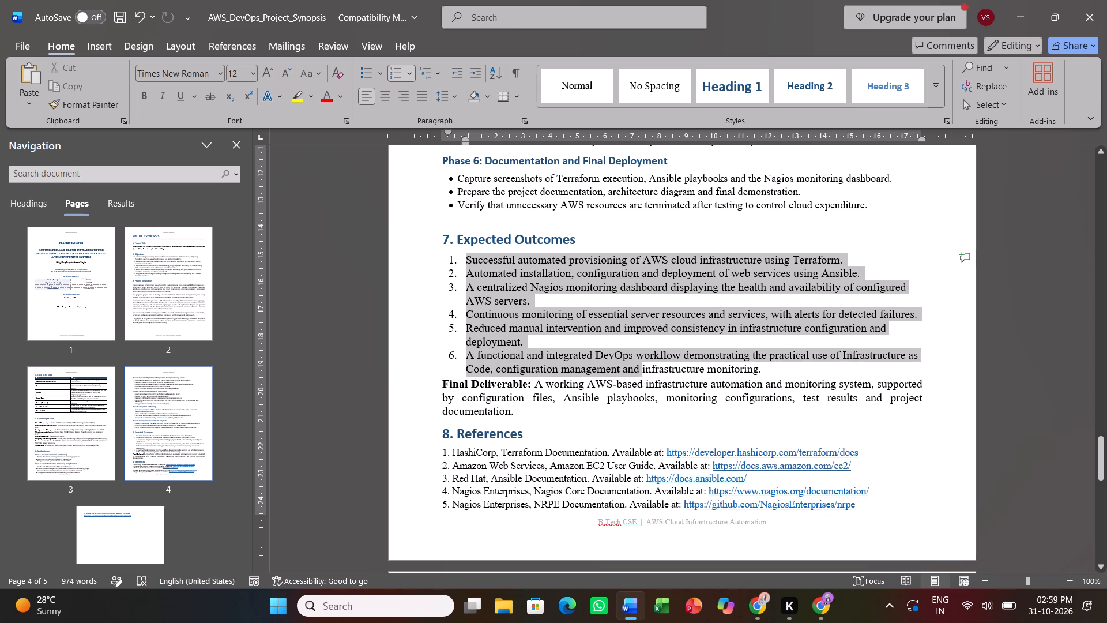
{"action": "left_click_drag", "start_coordinate": [632, 375], "coordinate": [781, 368]}
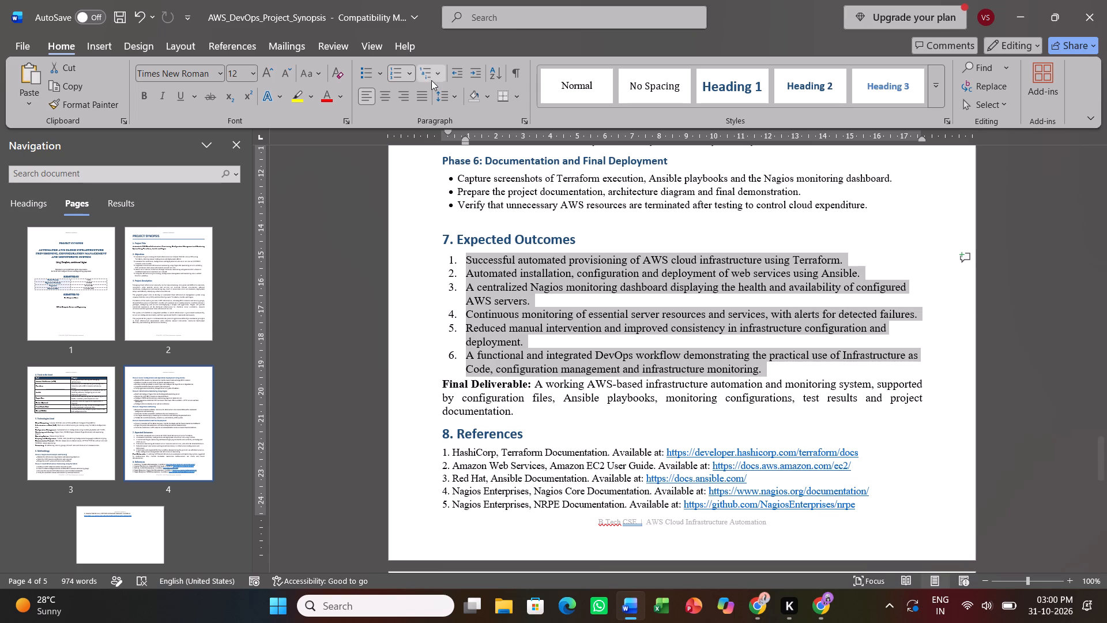
{"action": "left_click", "coordinate": [458, 96]}
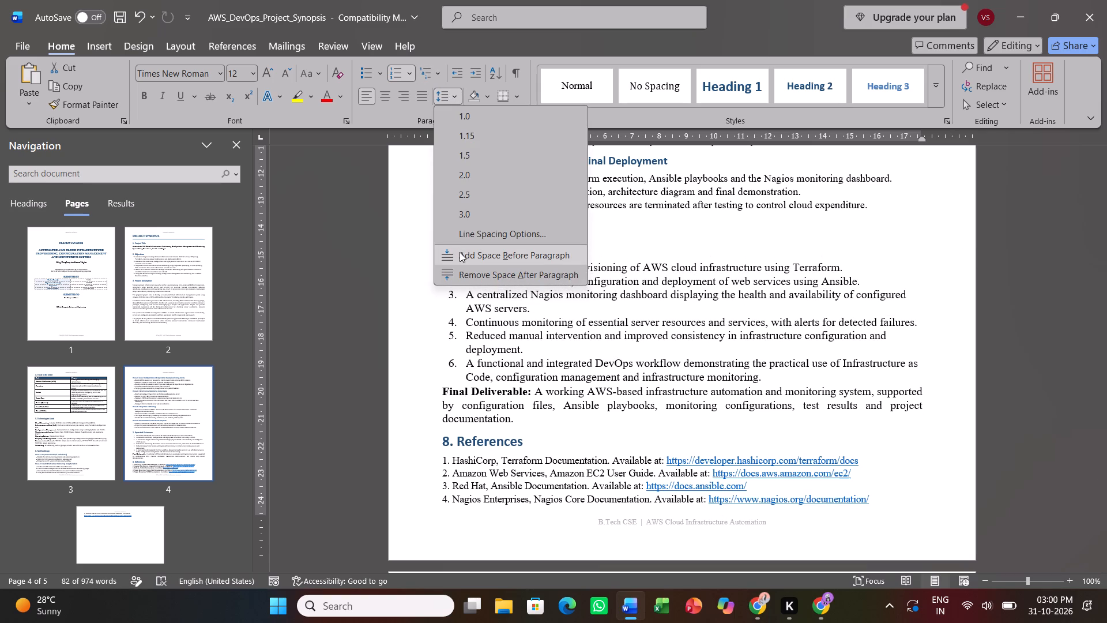
{"action": "left_click", "coordinate": [460, 252]}
{"action": "left_click", "coordinate": [517, 335]}
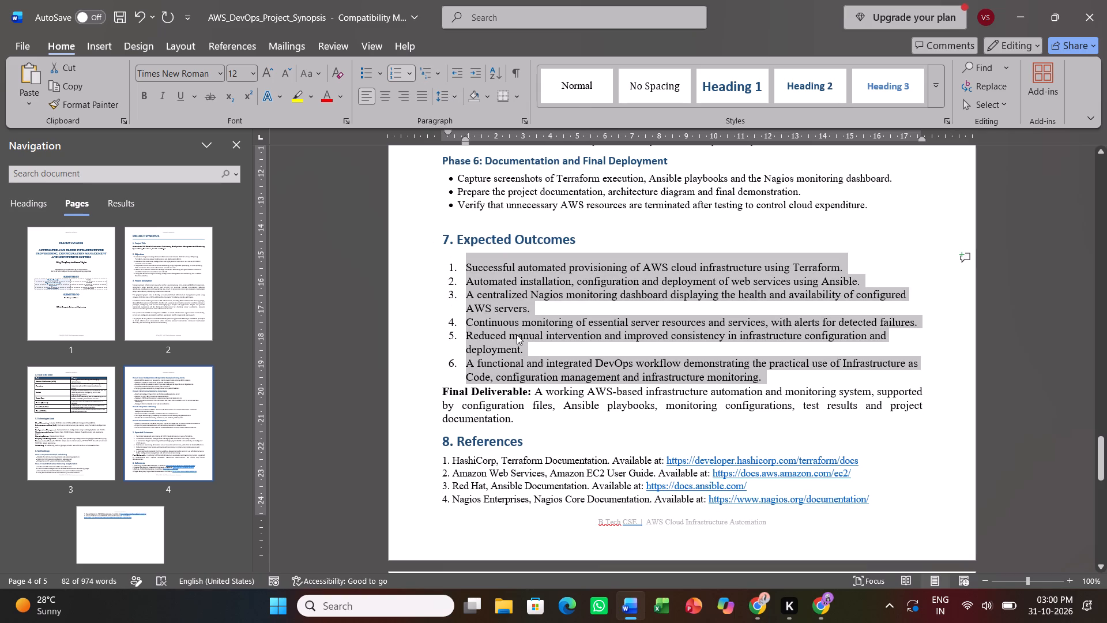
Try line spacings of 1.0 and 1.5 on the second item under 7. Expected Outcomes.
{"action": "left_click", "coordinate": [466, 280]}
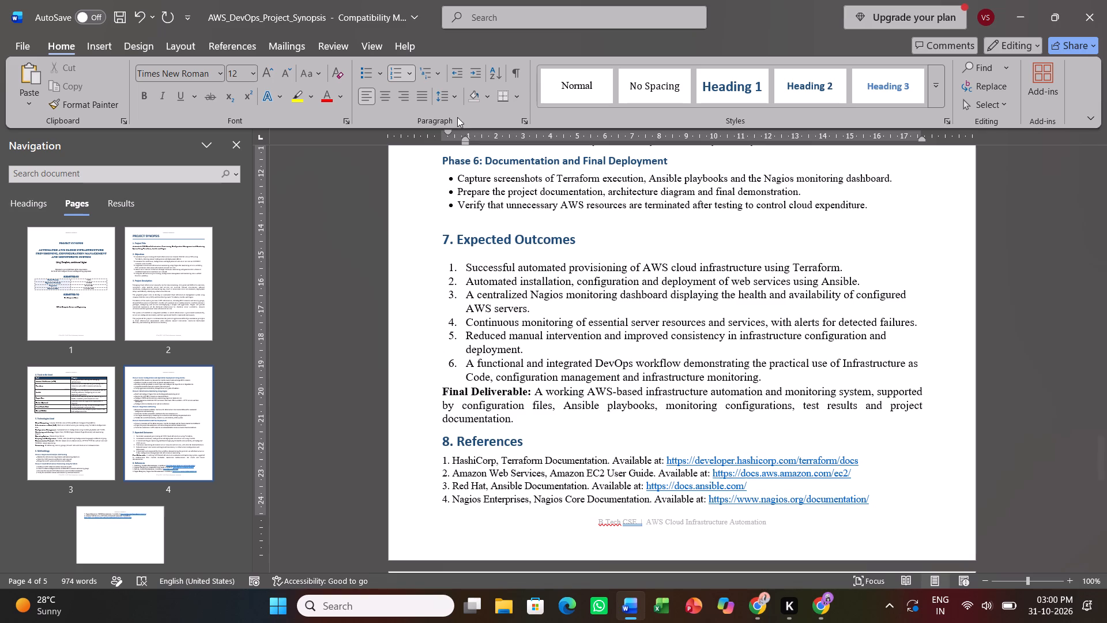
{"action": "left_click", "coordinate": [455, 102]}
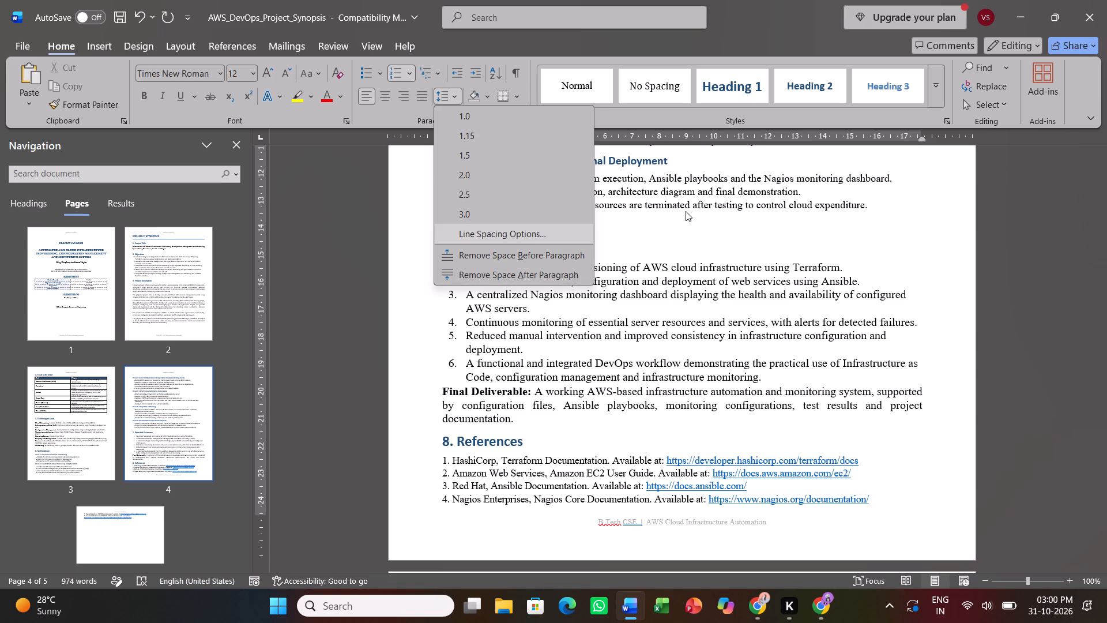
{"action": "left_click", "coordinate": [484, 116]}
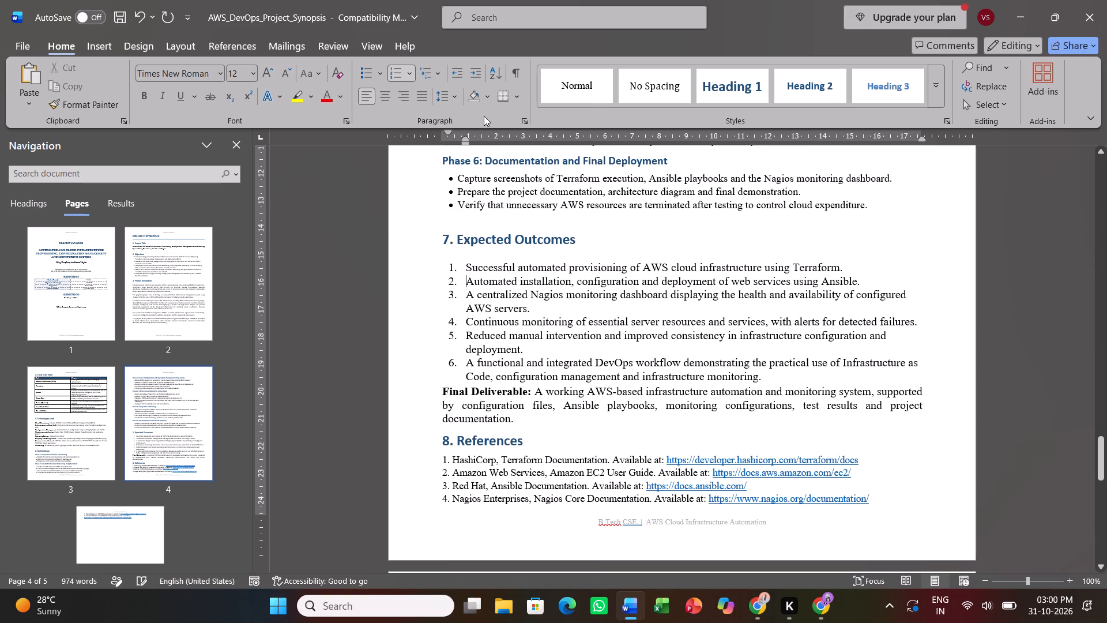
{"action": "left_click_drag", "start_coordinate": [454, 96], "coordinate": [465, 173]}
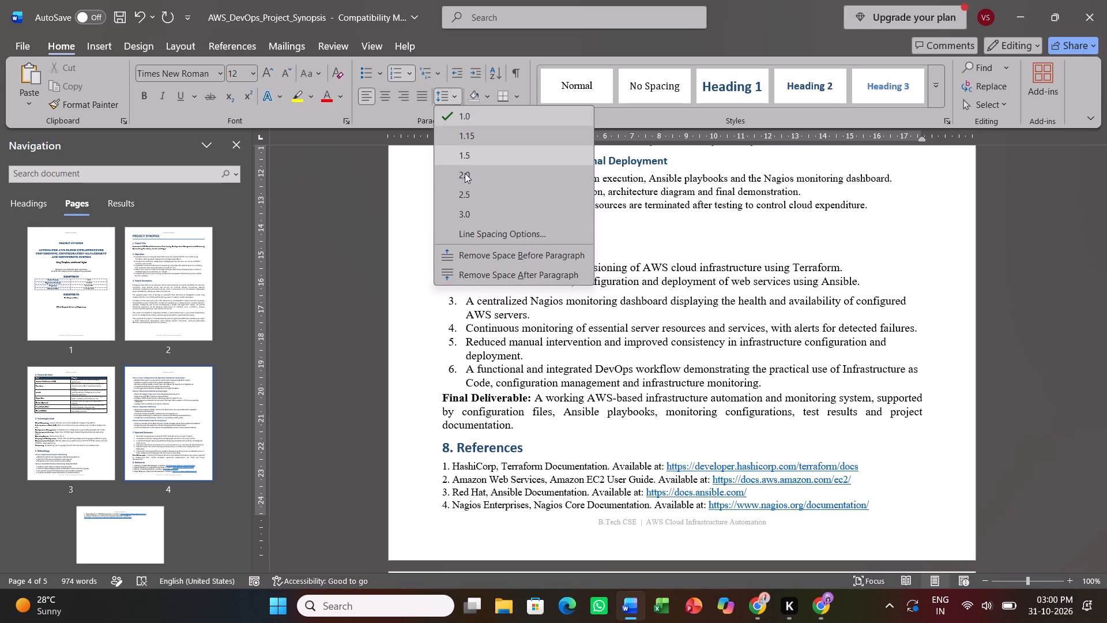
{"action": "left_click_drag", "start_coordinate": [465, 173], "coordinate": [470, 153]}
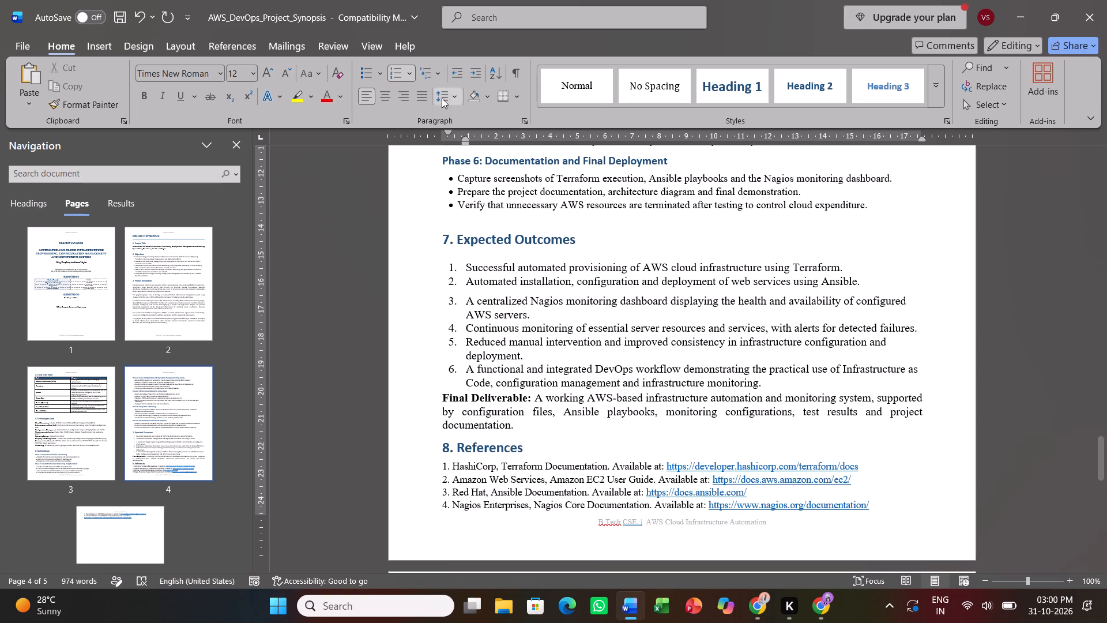
Set the line spacing of the second and first items under 7. Expected Outcomes to 1.15.
{"action": "left_click", "coordinate": [450, 96]}
{"action": "left_click", "coordinate": [466, 133]}
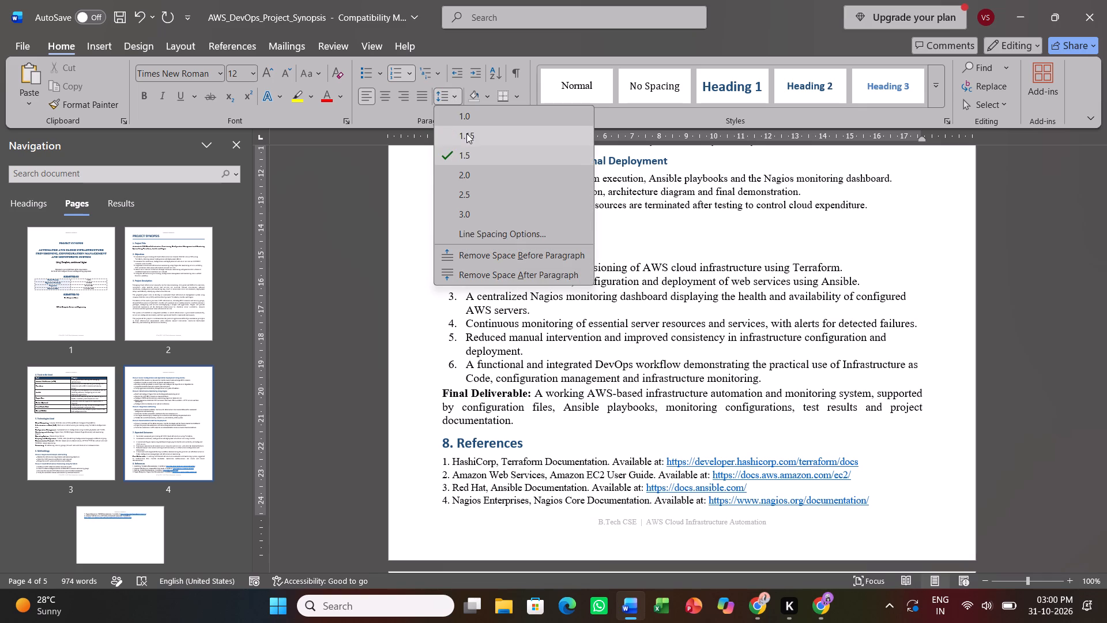
{"action": "left_click", "coordinate": [846, 268]}
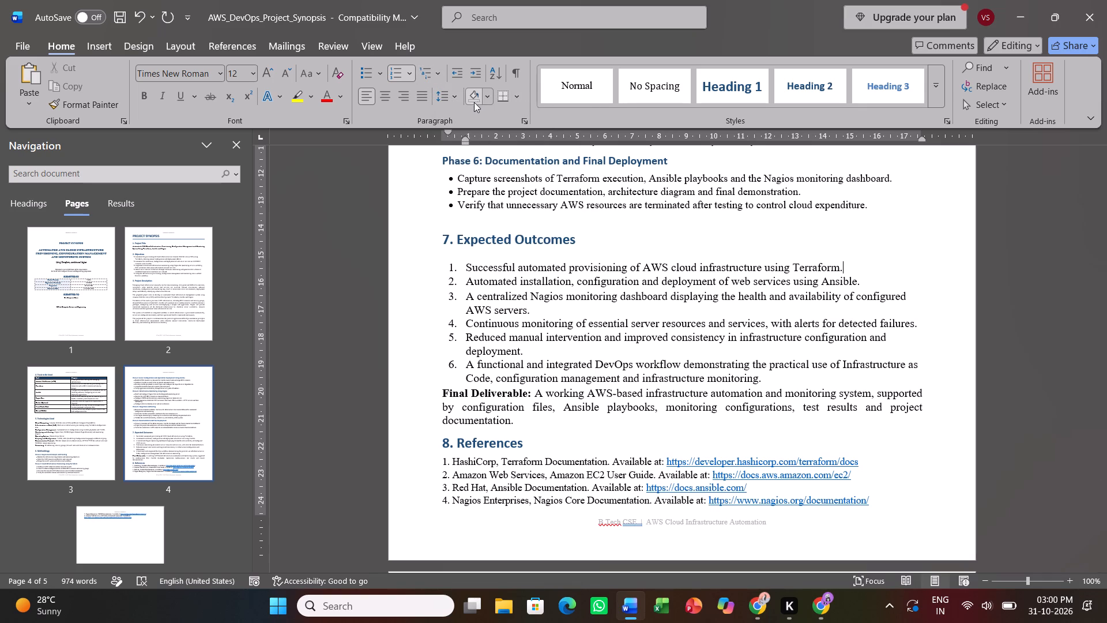
{"action": "left_click", "coordinate": [454, 99]}
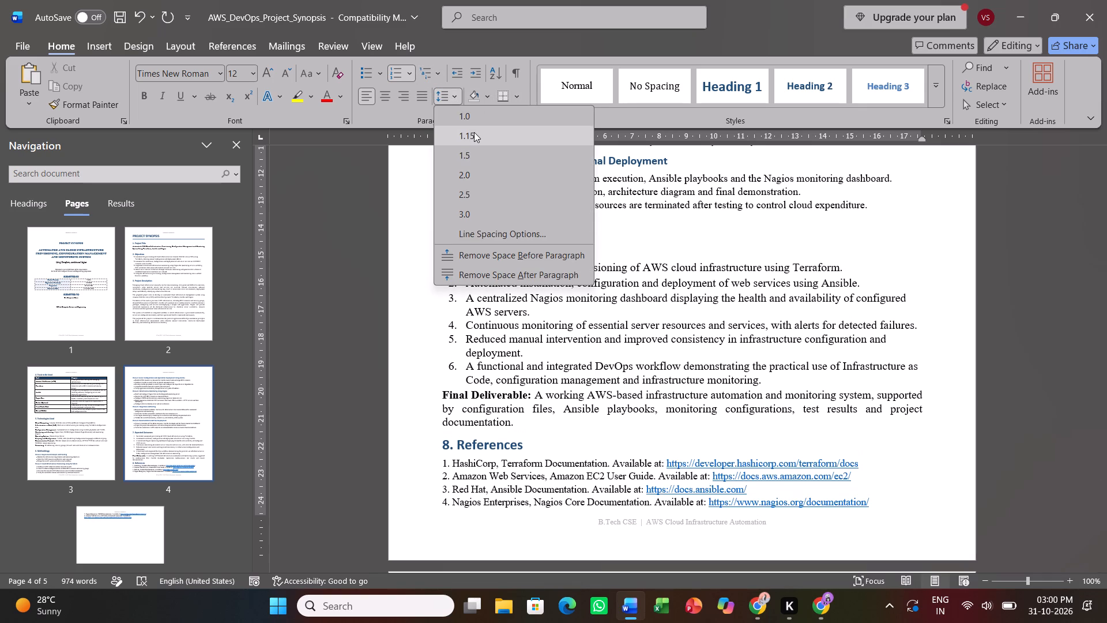
{"action": "left_click", "coordinate": [474, 132]}
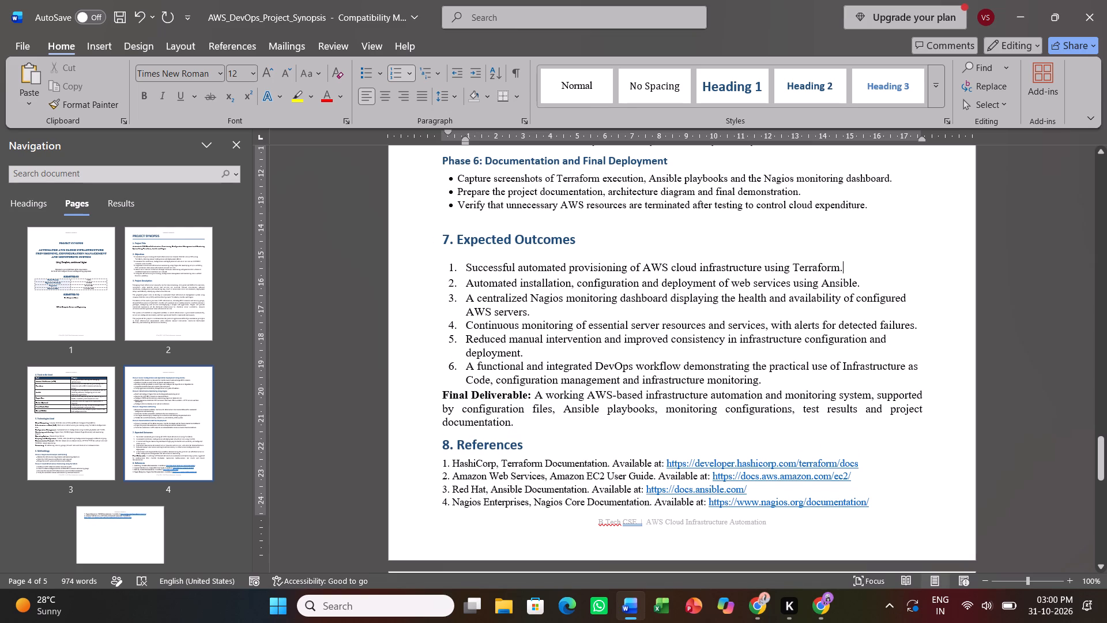
Set the line spacing of items 2 to 6 under 7. Expected Outcomes to 1.15.
{"action": "left_click_drag", "start_coordinate": [463, 282], "coordinate": [775, 386]}
{"action": "left_click", "coordinate": [450, 97]}
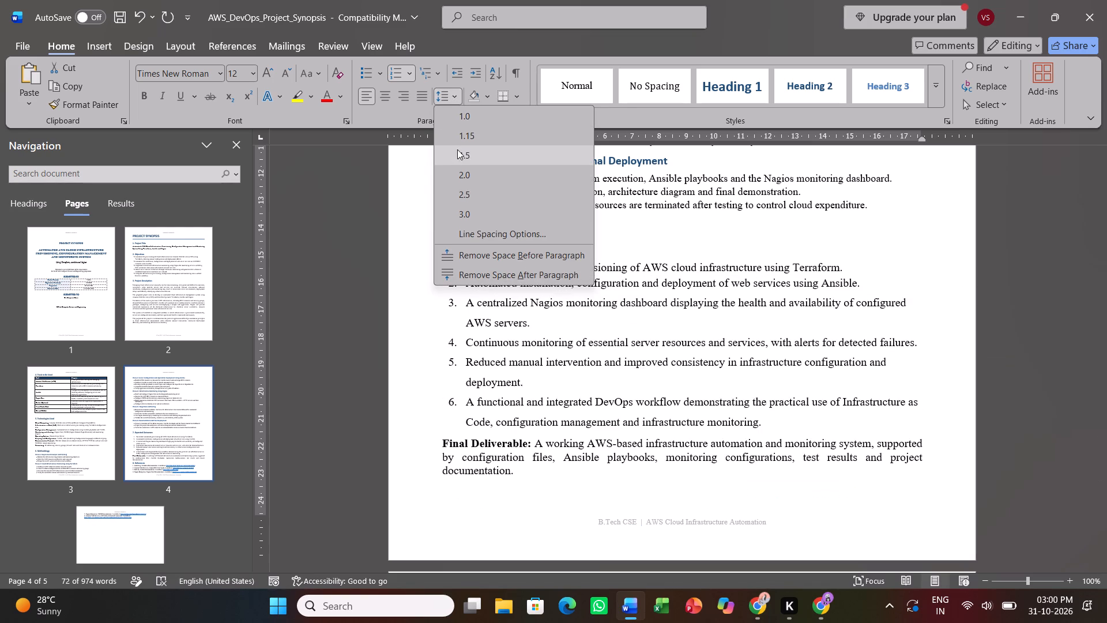
{"action": "left_click", "coordinate": [463, 135]}
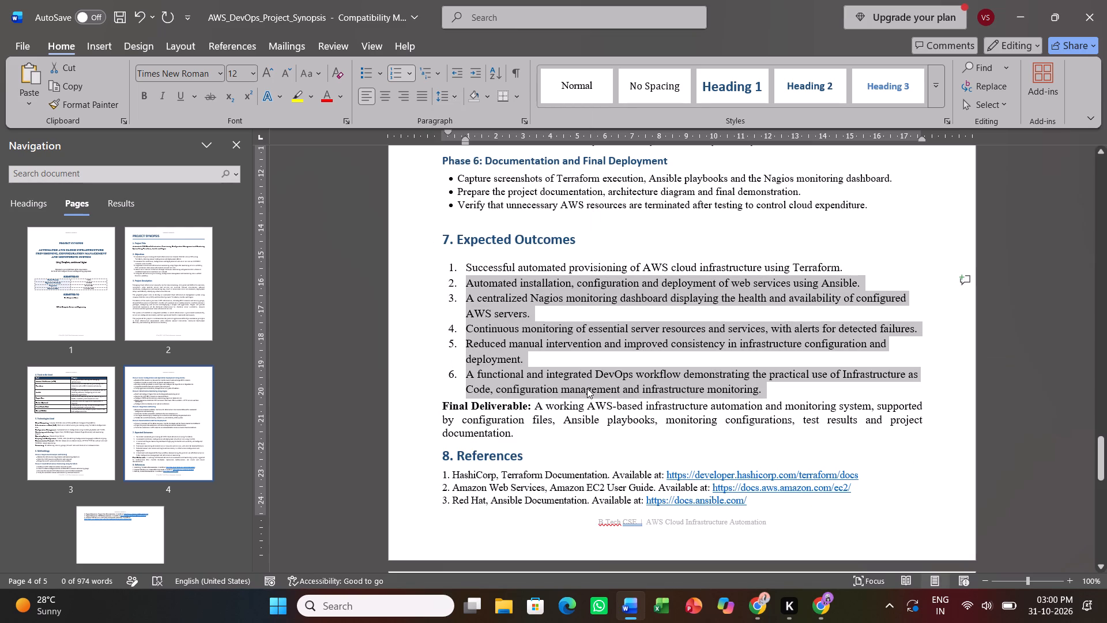
{"action": "left_click", "coordinate": [554, 420]}
Set the line spacing of the Phase 1 and Phase 2 bullet lists under 6. Methodology to 1.15.
{"action": "scroll", "coordinate": [554, 420], "scroll_direction": "up", "scroll_amount": 1}
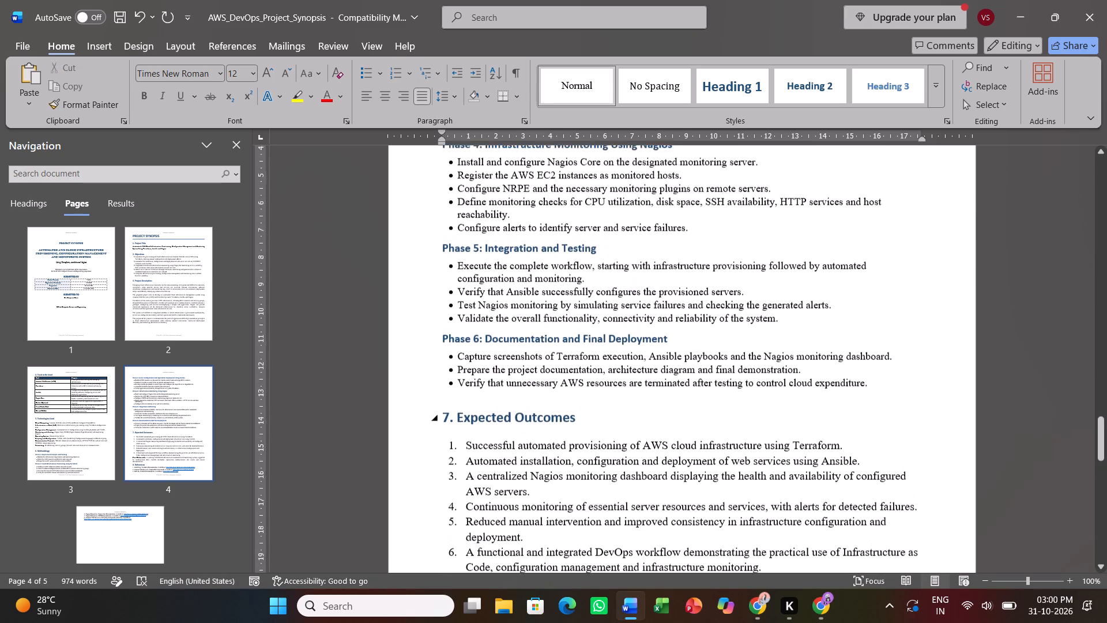
{"action": "scroll", "coordinate": [554, 420], "scroll_direction": "up", "scroll_amount": 1}
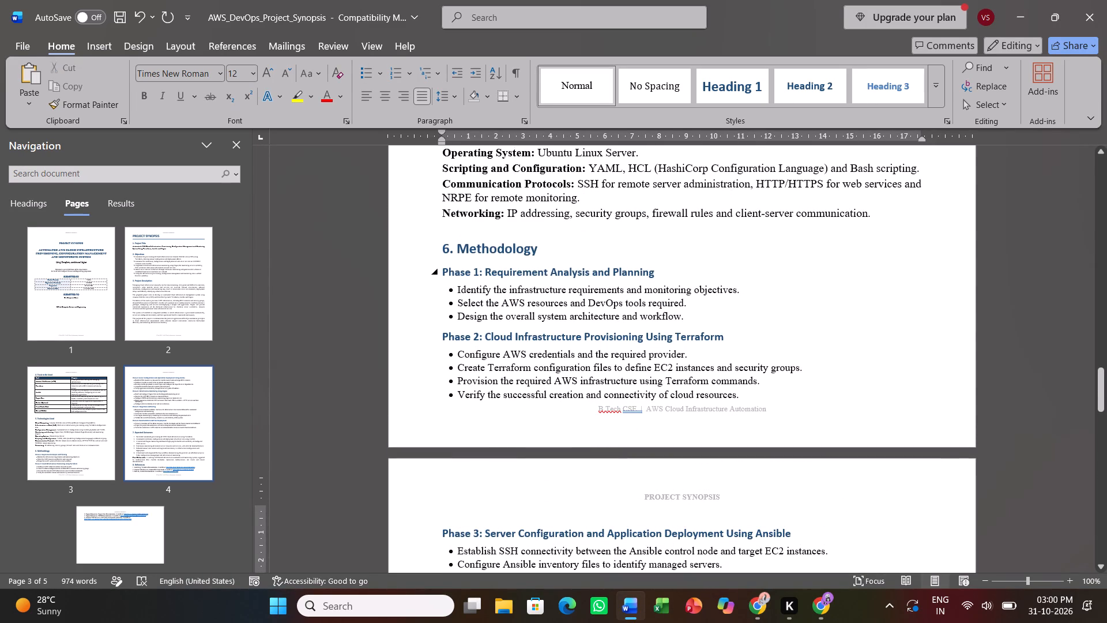
{"action": "left_click_drag", "start_coordinate": [456, 284], "coordinate": [675, 309]}
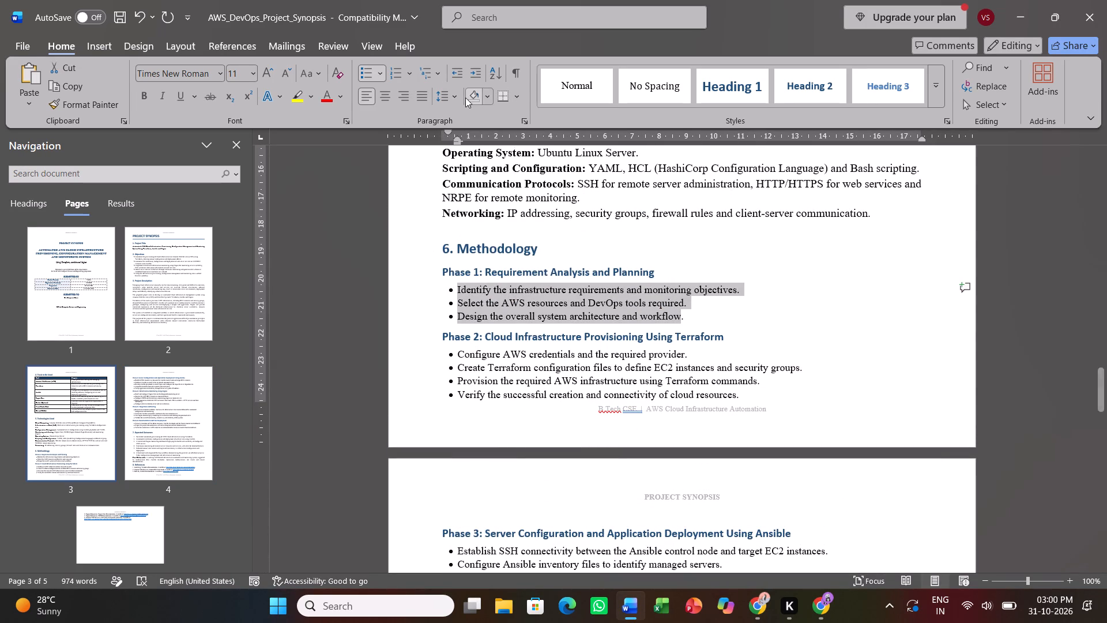
{"action": "left_click_drag", "start_coordinate": [456, 92], "coordinate": [457, 127]}
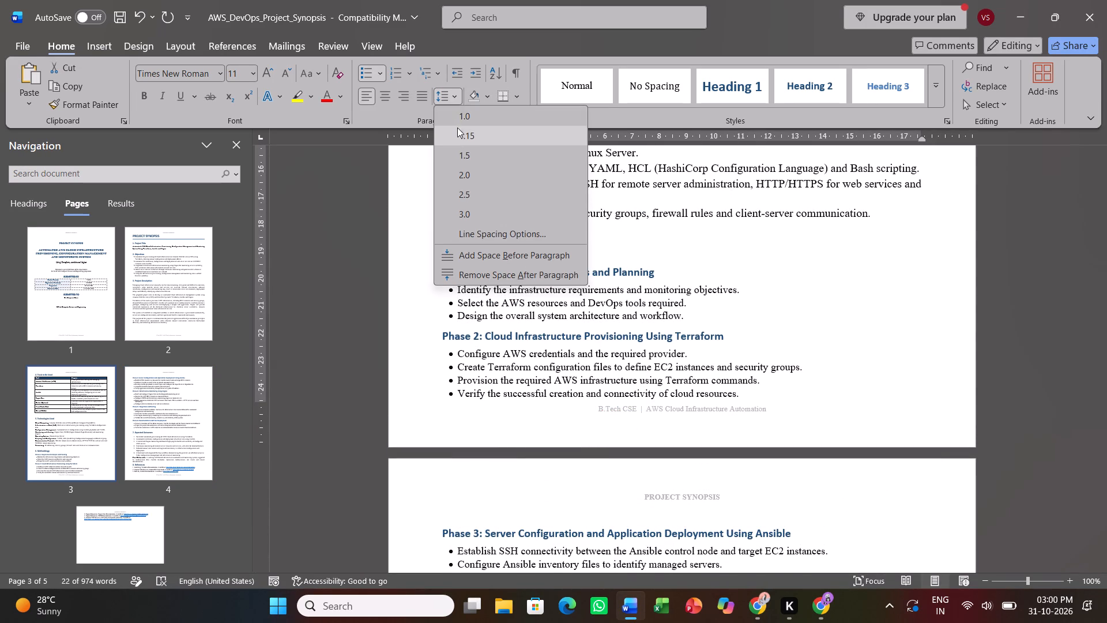
{"action": "left_click_drag", "start_coordinate": [457, 127], "coordinate": [458, 130]}
{"action": "left_click", "coordinate": [458, 130]}
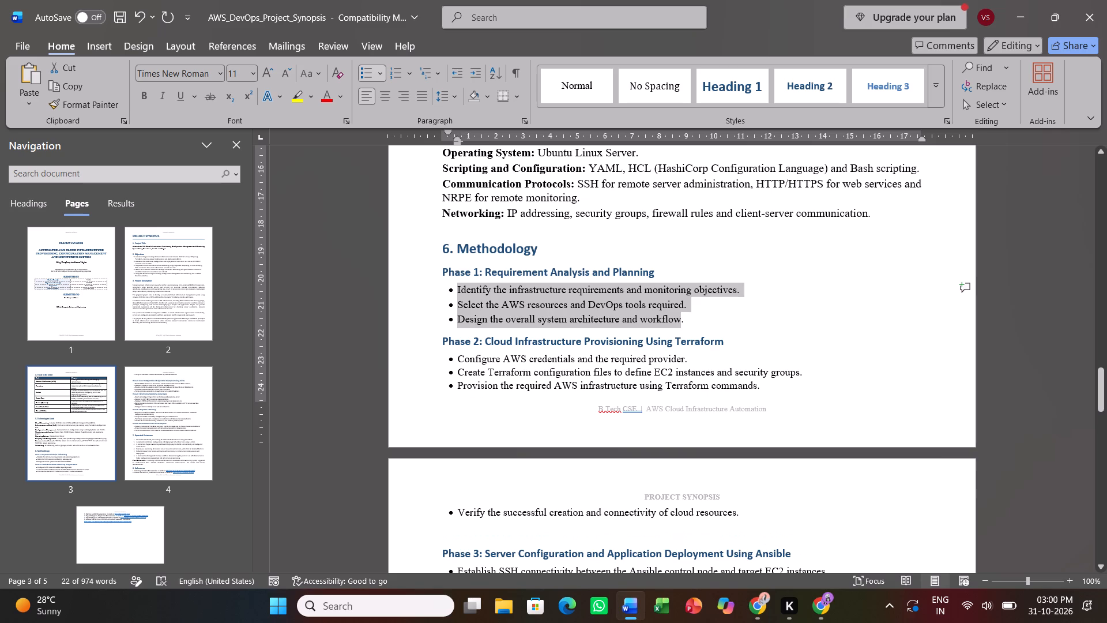
{"action": "left_click_drag", "start_coordinate": [455, 356], "coordinate": [737, 443]}
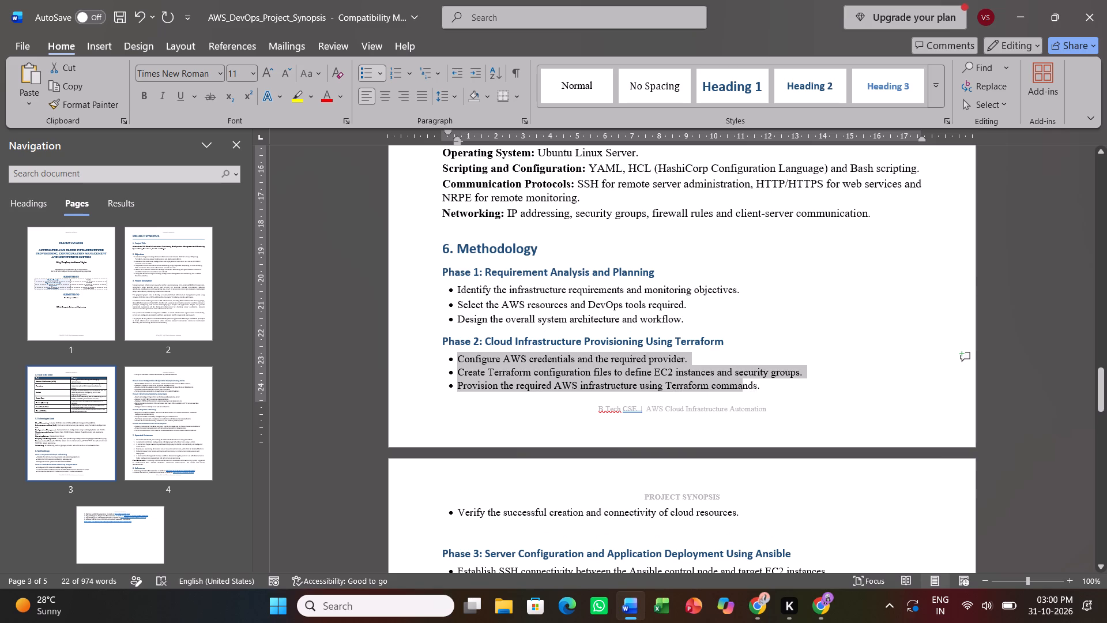
{"action": "left_click_drag", "start_coordinate": [737, 443], "coordinate": [745, 487]}
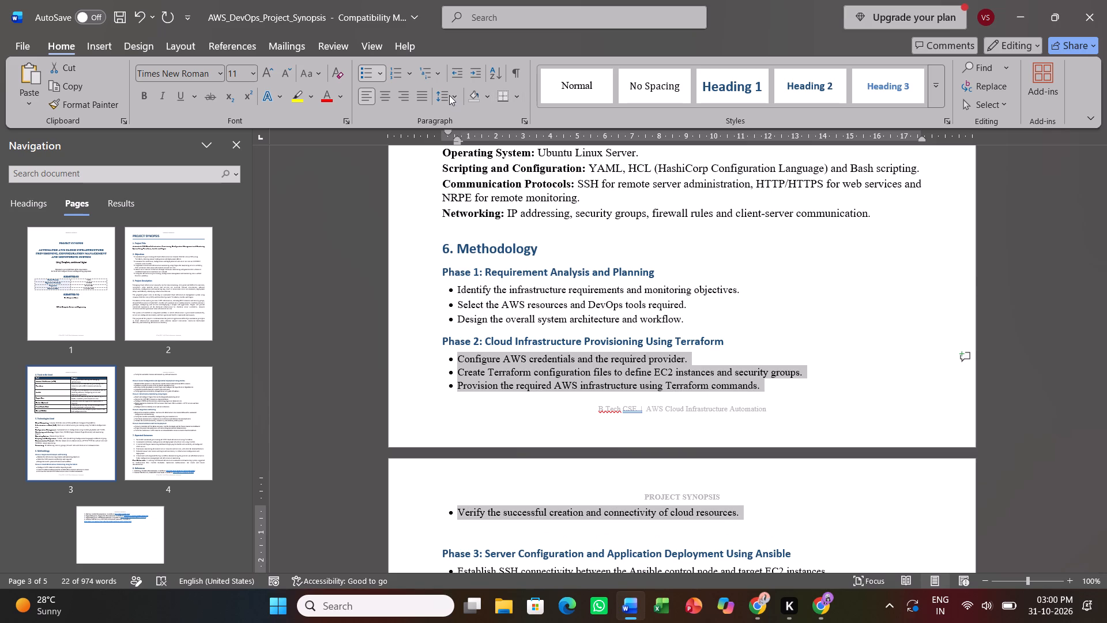
{"action": "left_click", "coordinate": [453, 96]}
{"action": "left_click", "coordinate": [464, 138]}
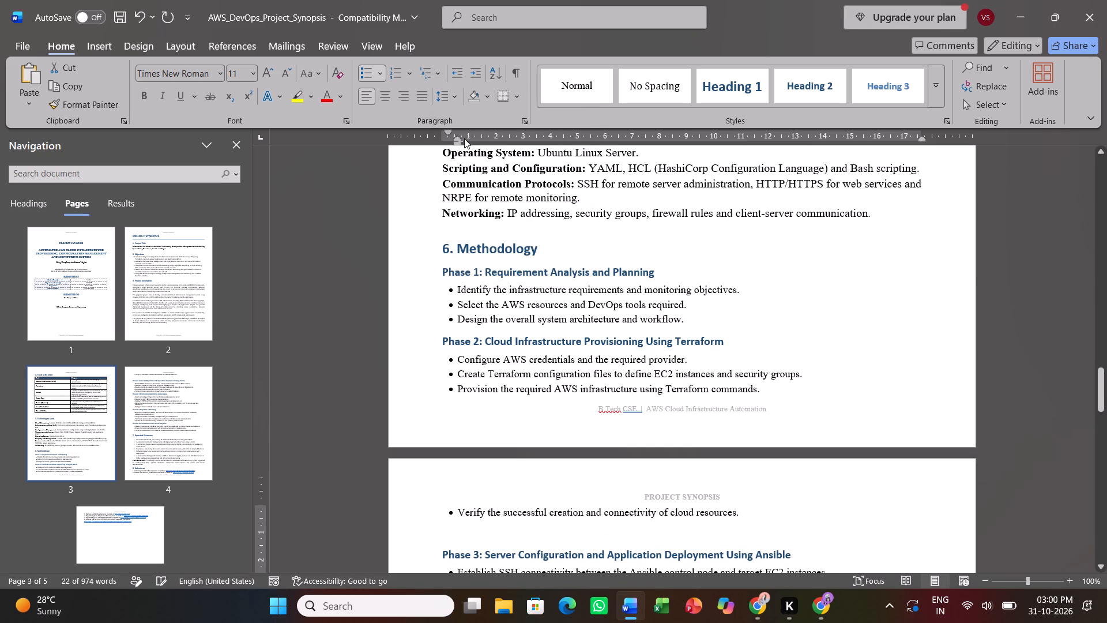
Set the line spacing of the bullet lists under Phase 3 and Phase 4 to 1.15.
{"action": "scroll", "coordinate": [532, 306], "scroll_direction": "down", "scroll_amount": 1}
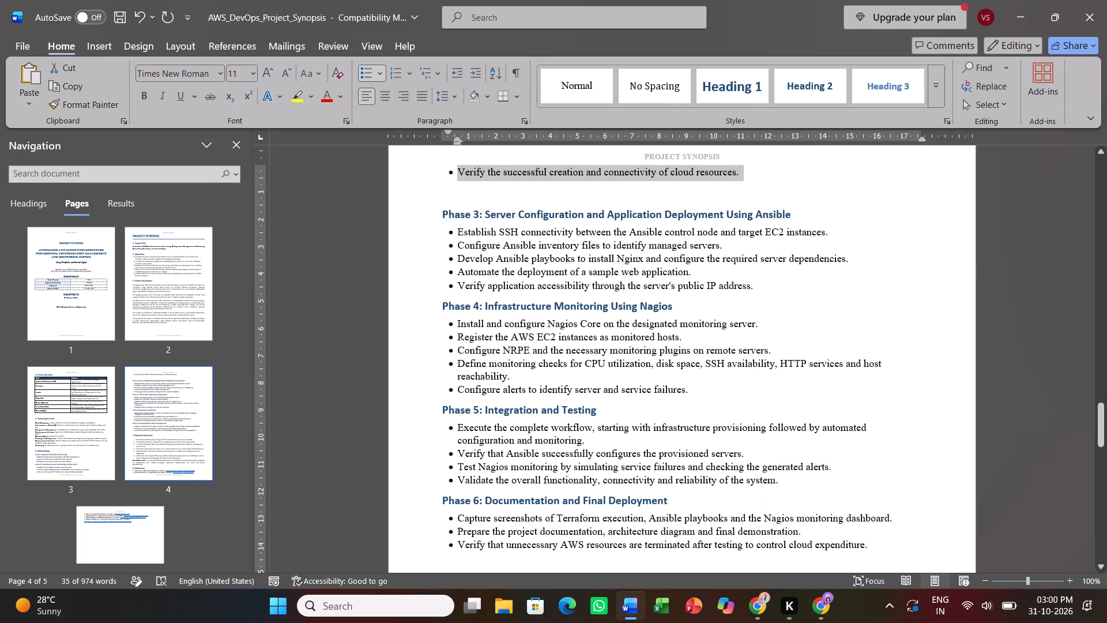
{"action": "left_click_drag", "start_coordinate": [457, 231], "coordinate": [790, 292]}
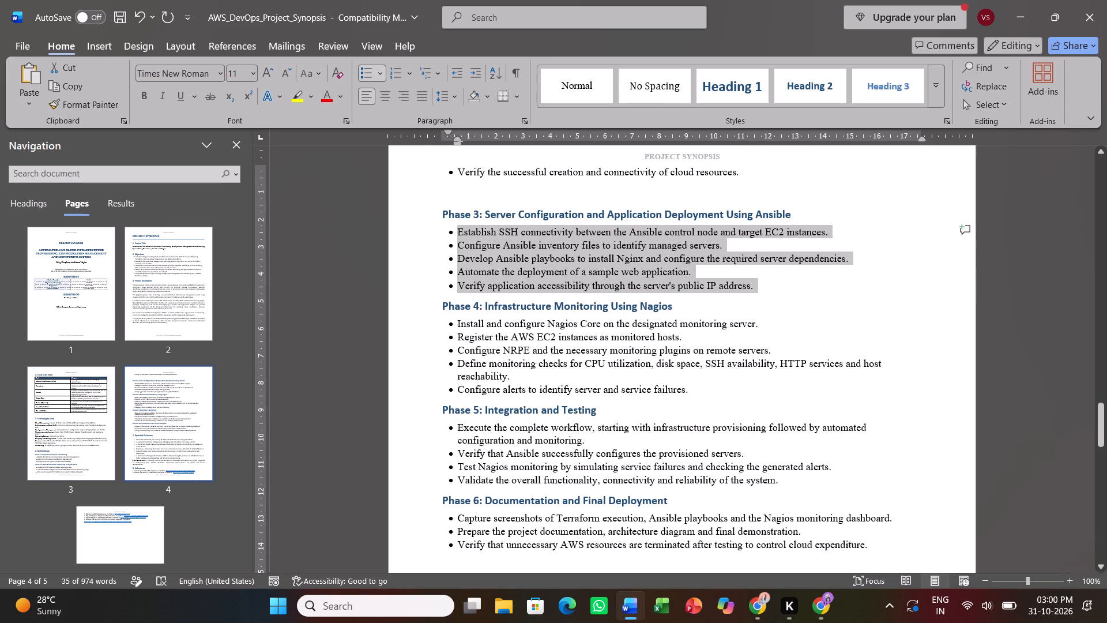
{"action": "left_click", "coordinate": [458, 100]}
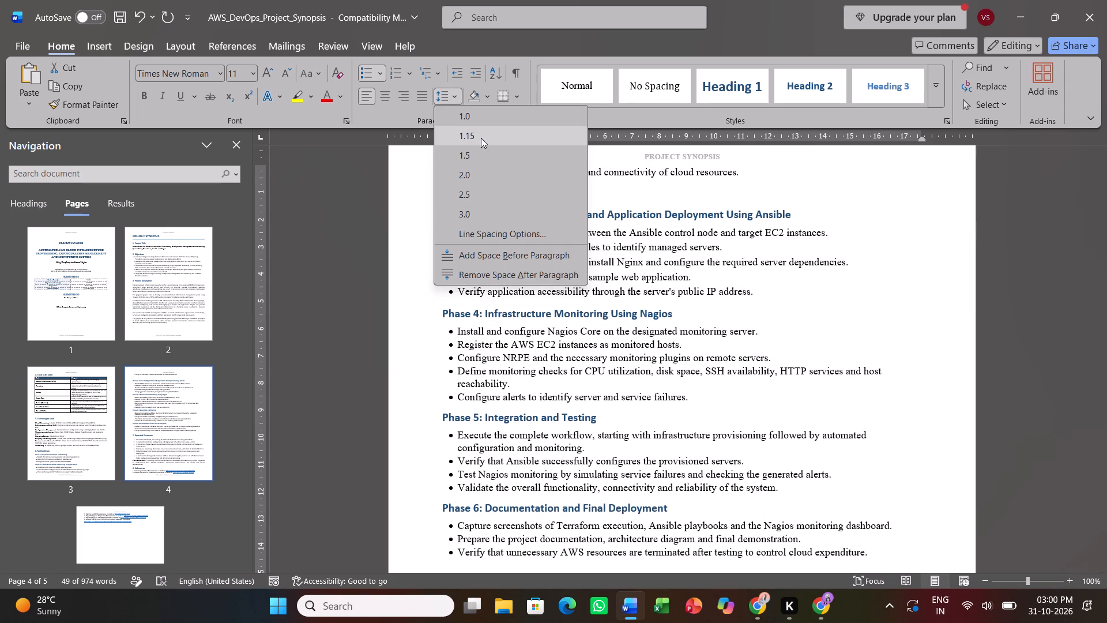
{"action": "left_click", "coordinate": [481, 138]}
{"action": "left_click_drag", "start_coordinate": [454, 331], "coordinate": [709, 395]}
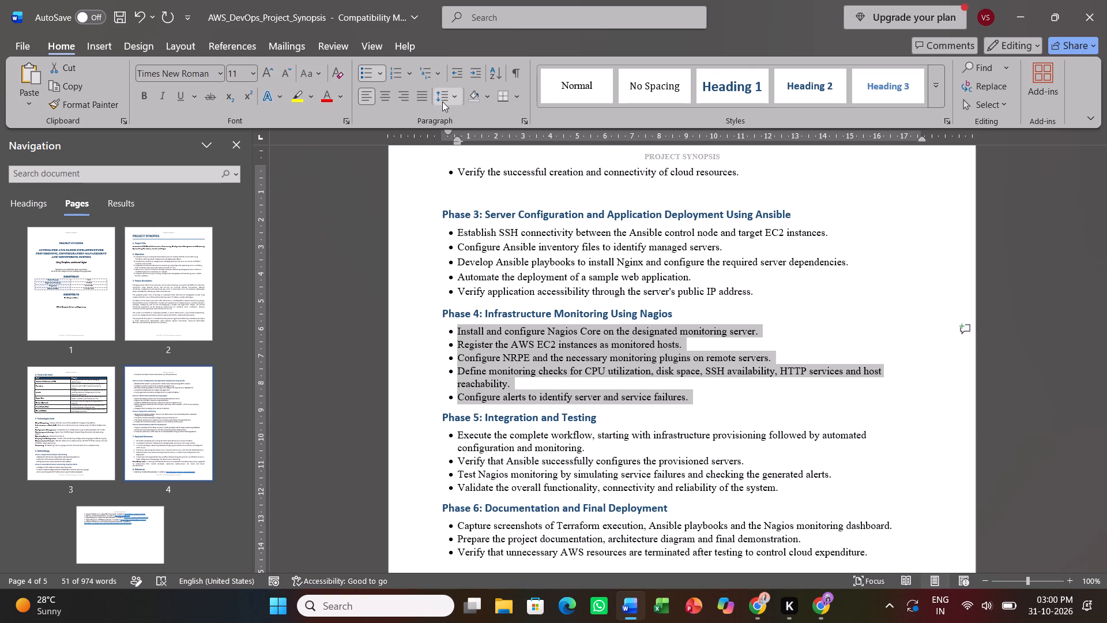
{"action": "left_click", "coordinate": [448, 99]}
{"action": "left_click", "coordinate": [470, 137]}
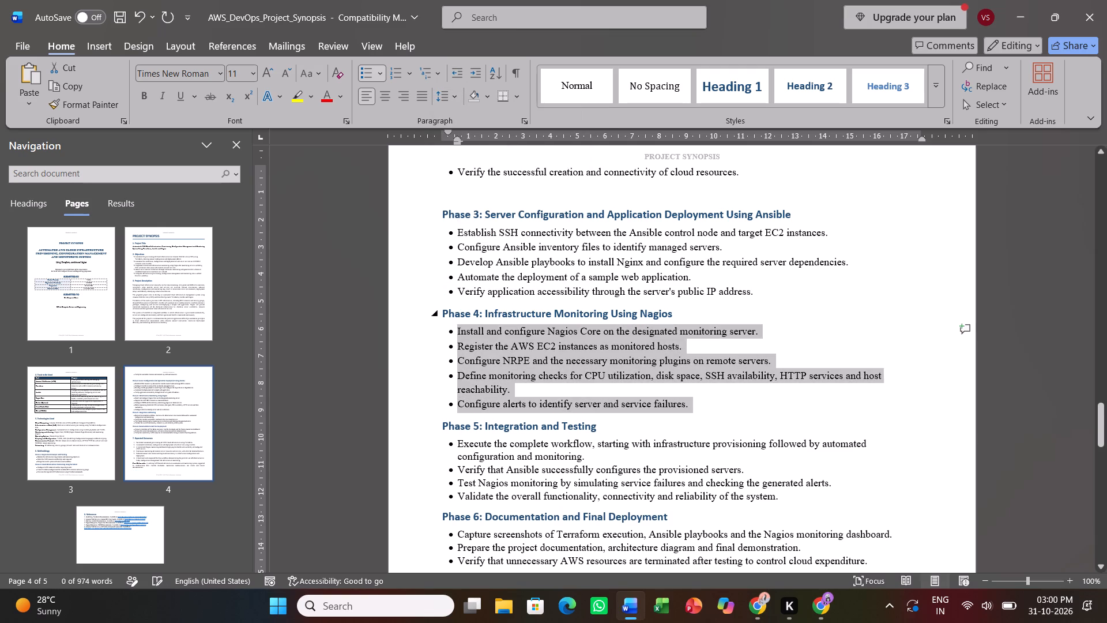
Set the line spacing of the bullet lists under Phase 5 and Phase 6 to 1.15.
{"action": "scroll", "coordinate": [523, 305], "scroll_direction": "down", "scroll_amount": 1}
{"action": "left_click_drag", "start_coordinate": [456, 246], "coordinate": [642, 295]}
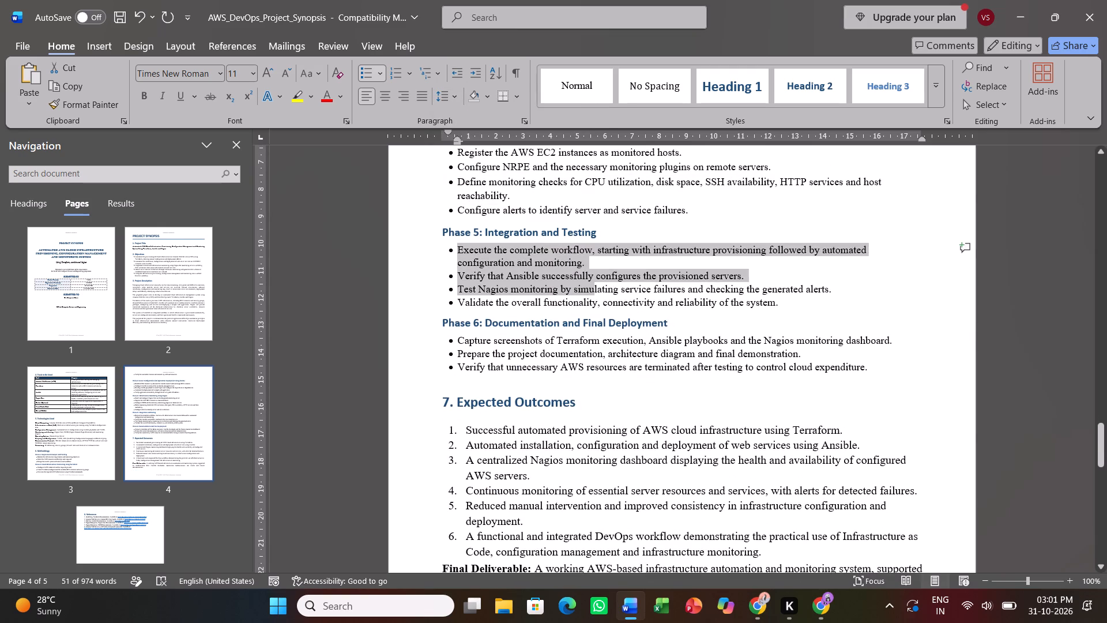
{"action": "left_click_drag", "start_coordinate": [642, 295], "coordinate": [776, 305]}
{"action": "left_click", "coordinate": [451, 95]}
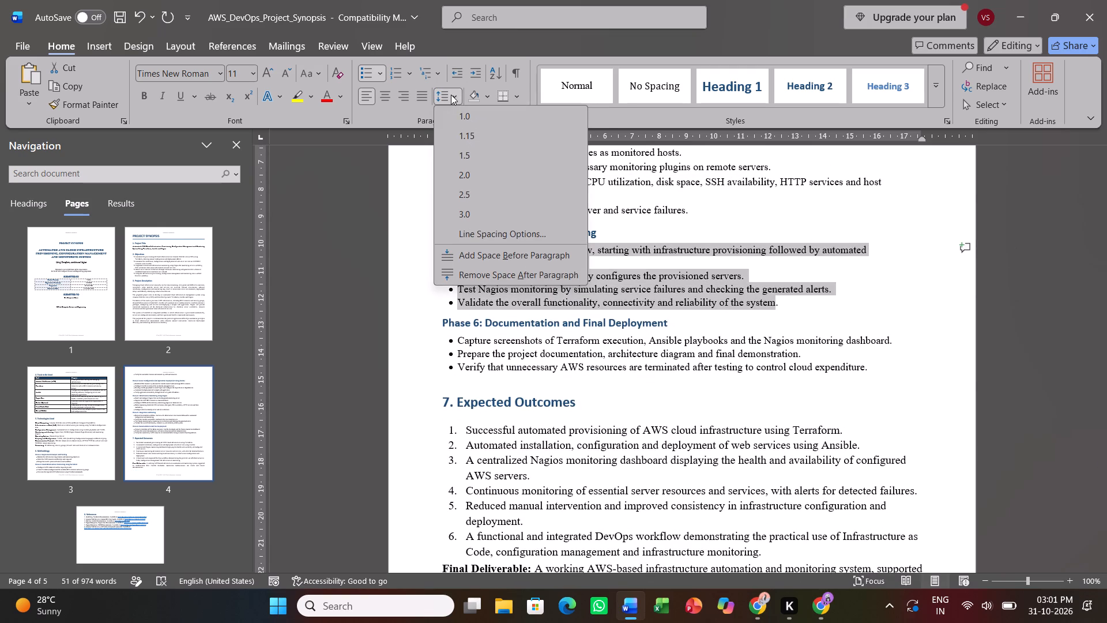
{"action": "left_click", "coordinate": [475, 136]}
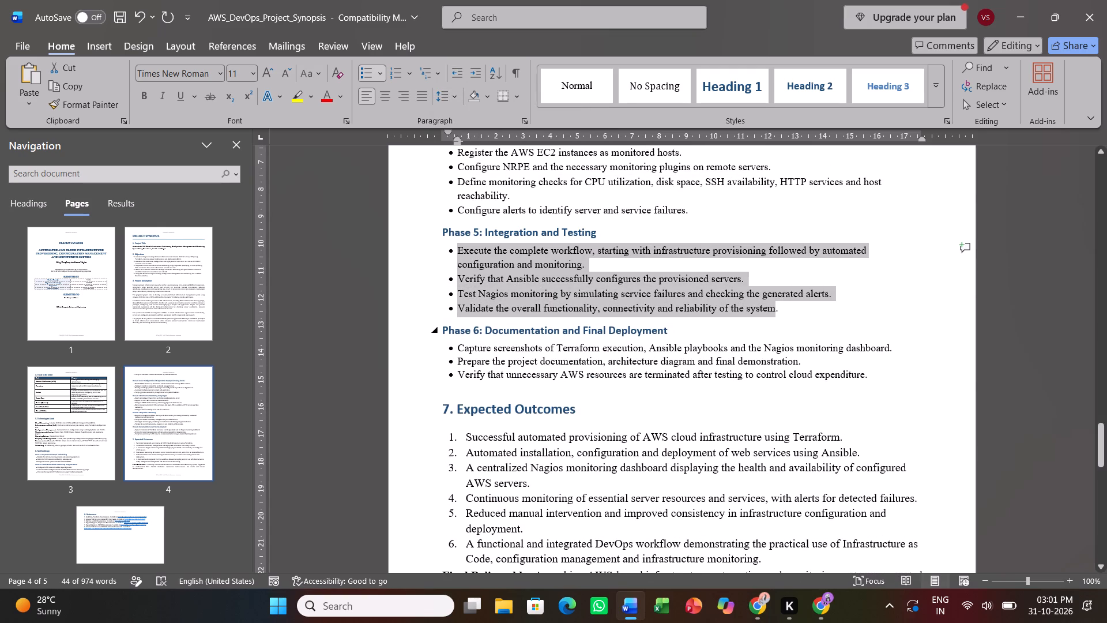
{"action": "left_click_drag", "start_coordinate": [458, 350], "coordinate": [776, 381]}
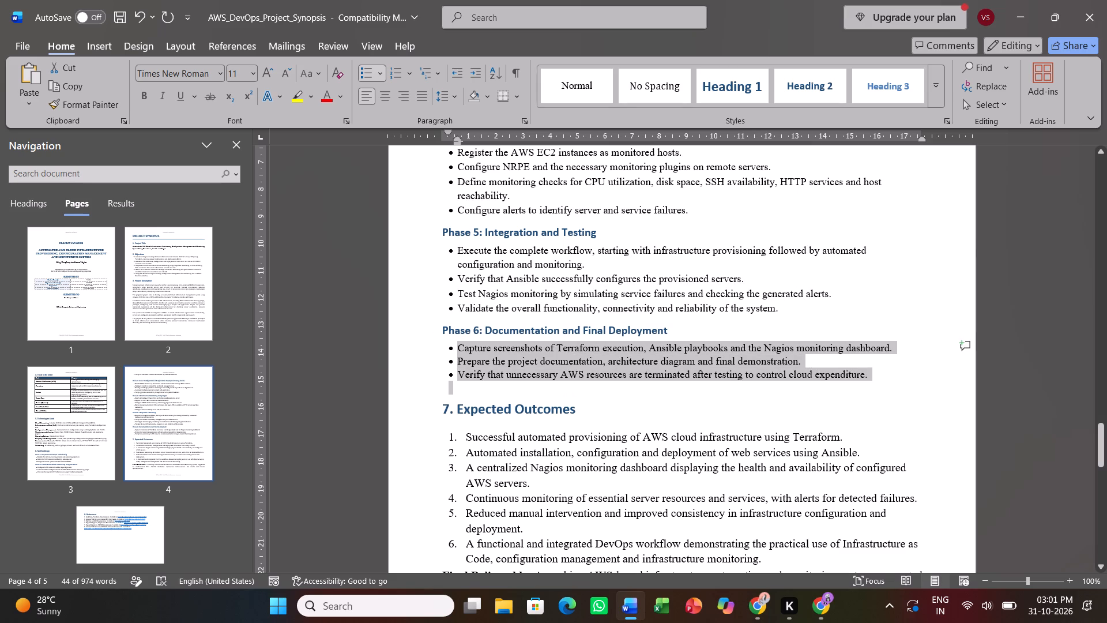
{"action": "left_click_drag", "start_coordinate": [776, 381], "coordinate": [832, 373]}
{"action": "left_click_drag", "start_coordinate": [450, 90], "coordinate": [458, 115]}
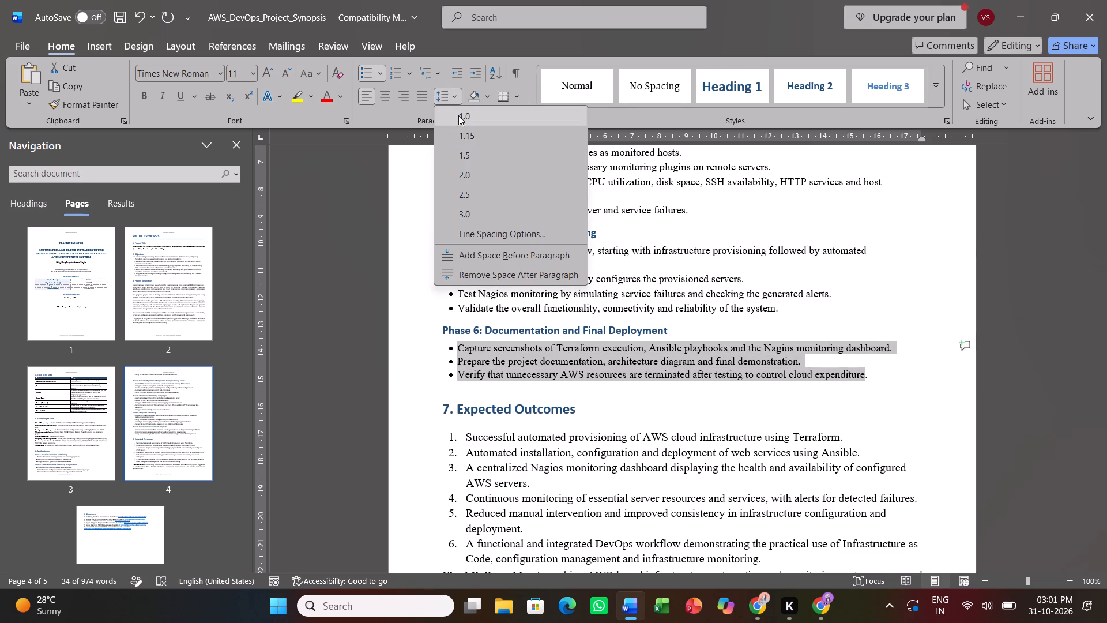
{"action": "left_click_drag", "start_coordinate": [458, 115], "coordinate": [470, 134]}
{"action": "left_click", "coordinate": [470, 134]}
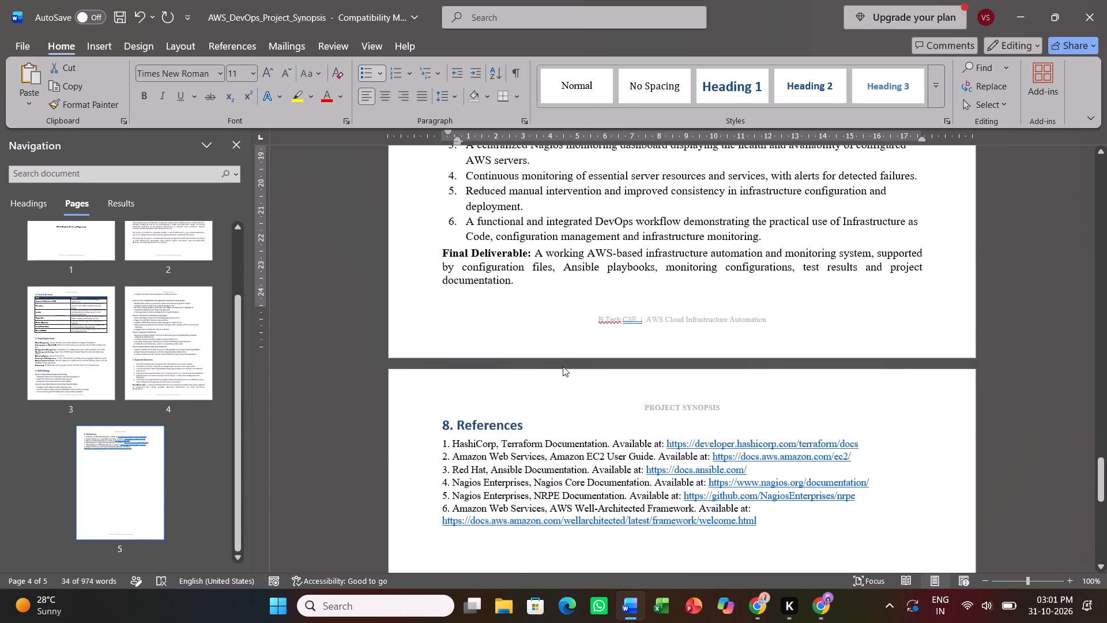
Apply 1.15 line spacing to the first item under 7. Expected Outcomes.
{"action": "left_click", "coordinate": [475, 259]}
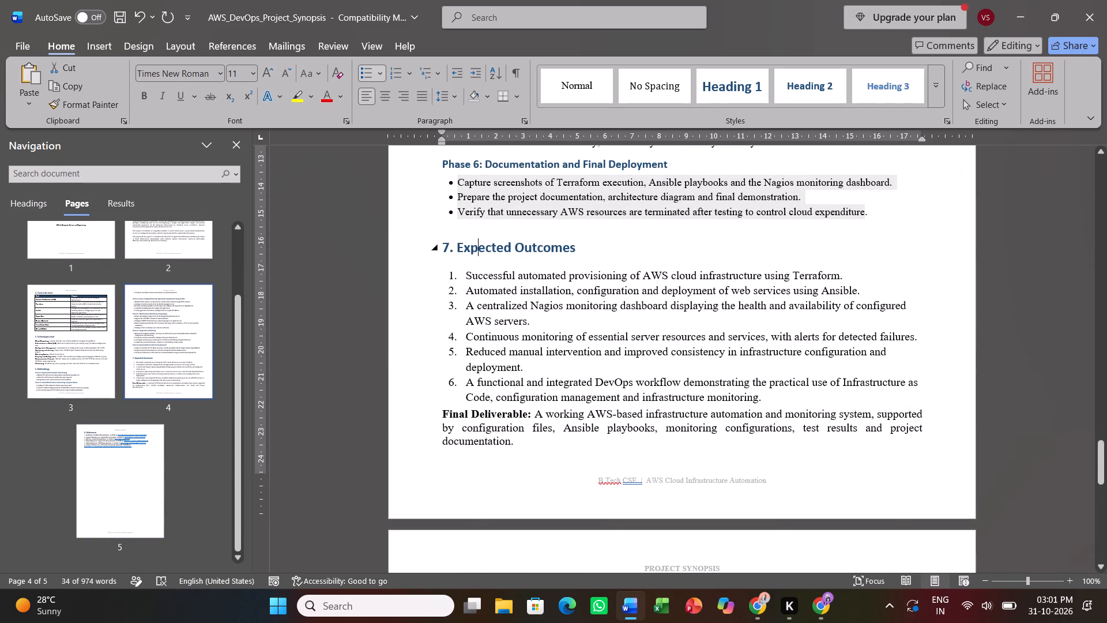
{"action": "left_click", "coordinate": [475, 265]}
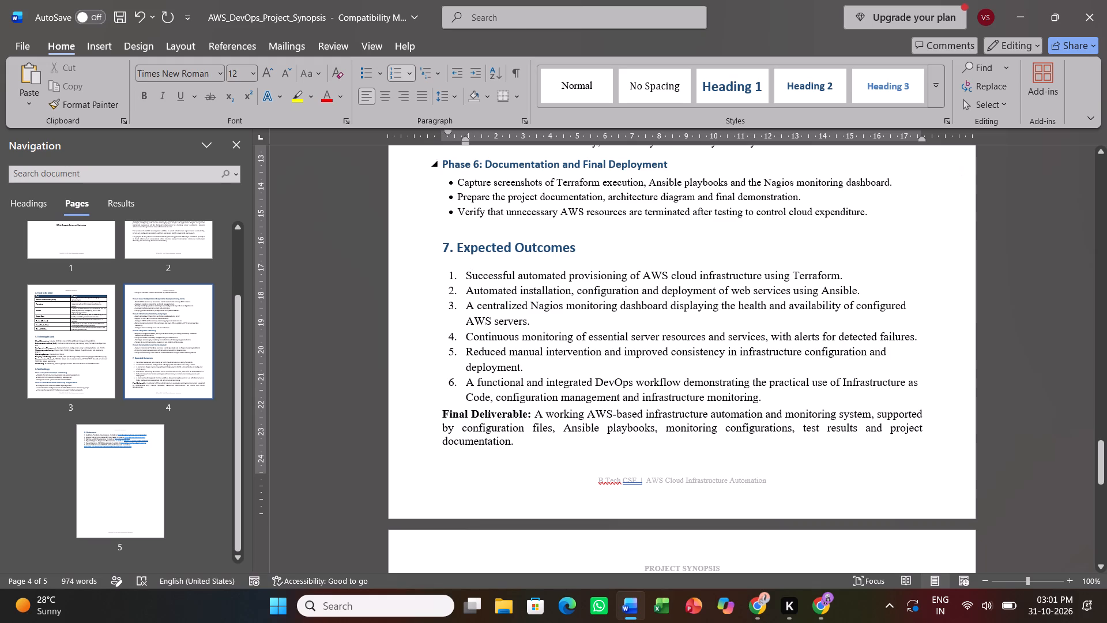
{"action": "left_click_drag", "start_coordinate": [452, 100], "coordinate": [479, 134]}
{"action": "left_click", "coordinate": [479, 134]}
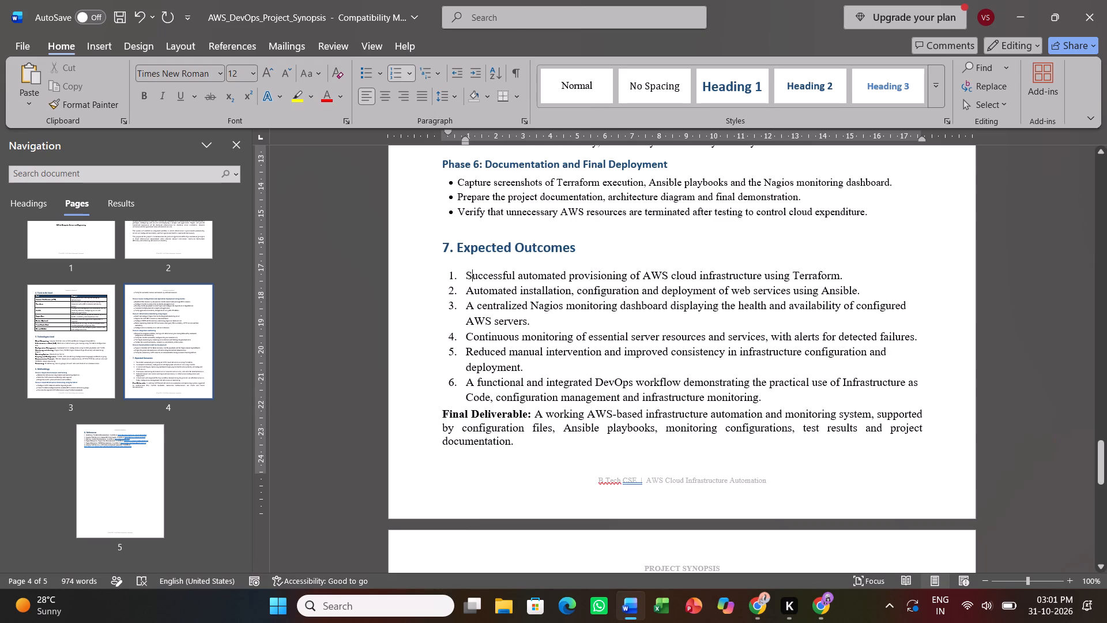
Format all six entries under 8. References with font size 12 and 1.15 line spacing.
{"action": "scroll", "coordinate": [556, 373], "scroll_direction": "down", "scroll_amount": 1}
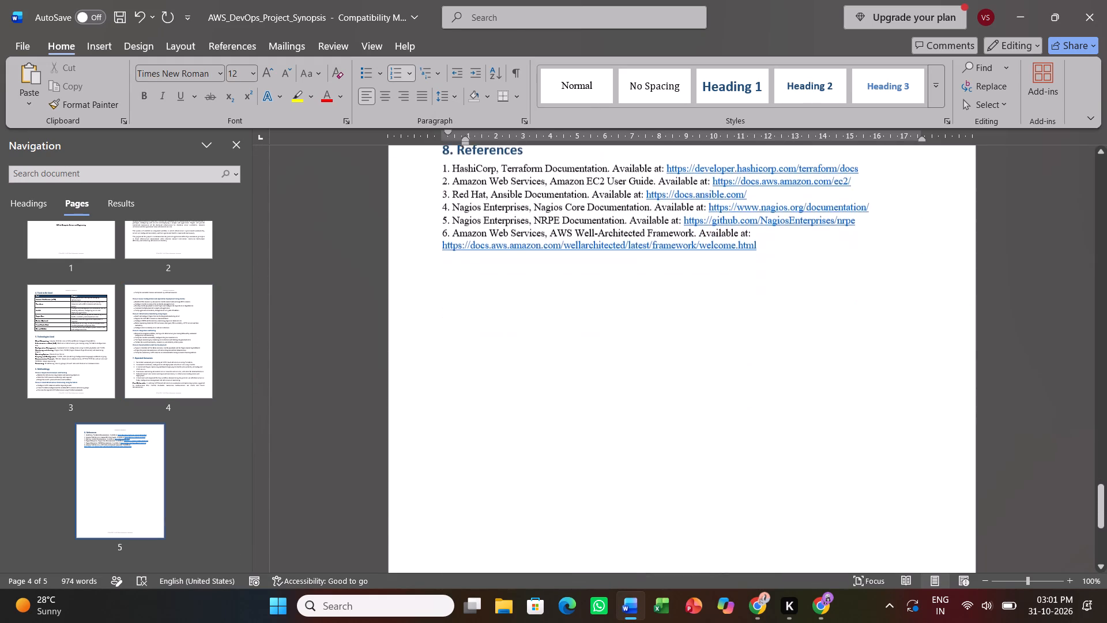
{"action": "scroll", "coordinate": [556, 373], "scroll_direction": "down", "scroll_amount": 1}
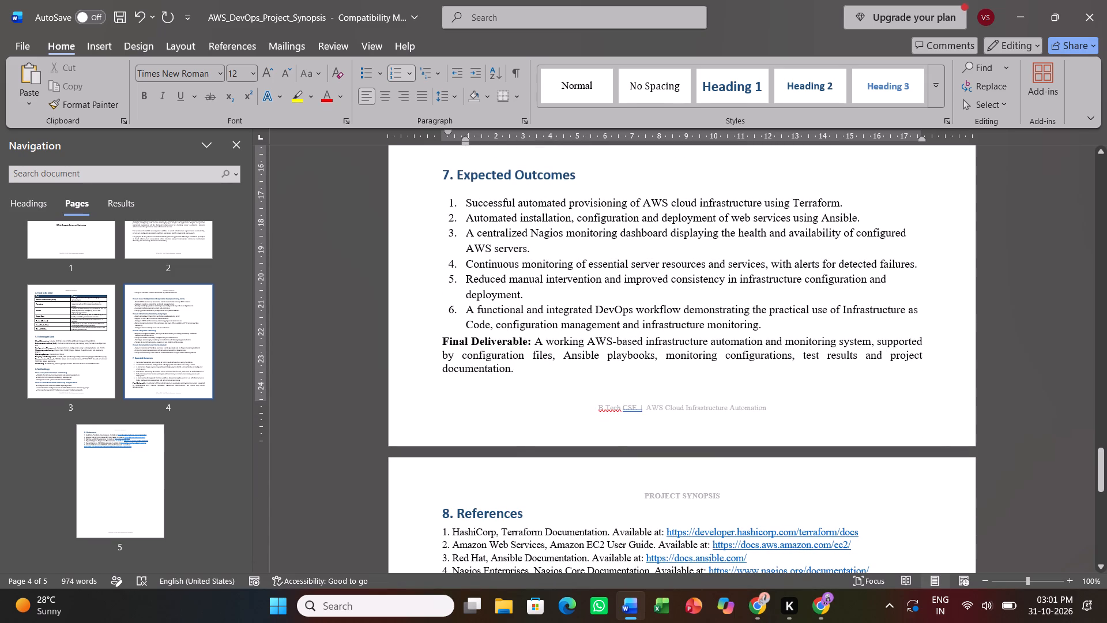
{"action": "scroll", "coordinate": [524, 437], "scroll_direction": "down", "scroll_amount": 1}
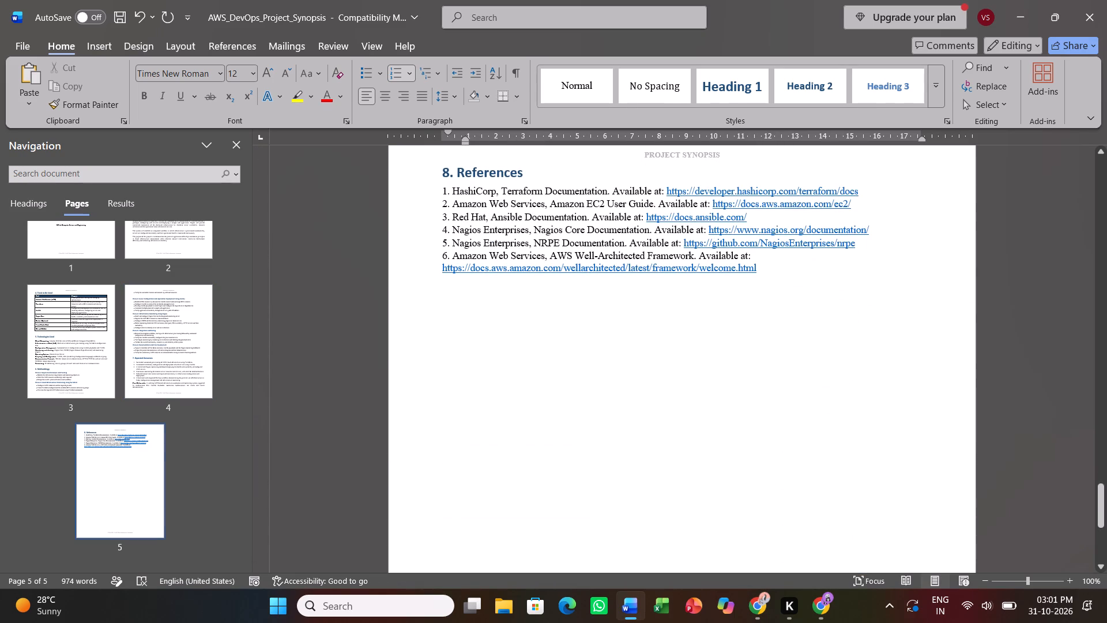
{"action": "left_click_drag", "start_coordinate": [770, 270], "coordinate": [439, 187]}
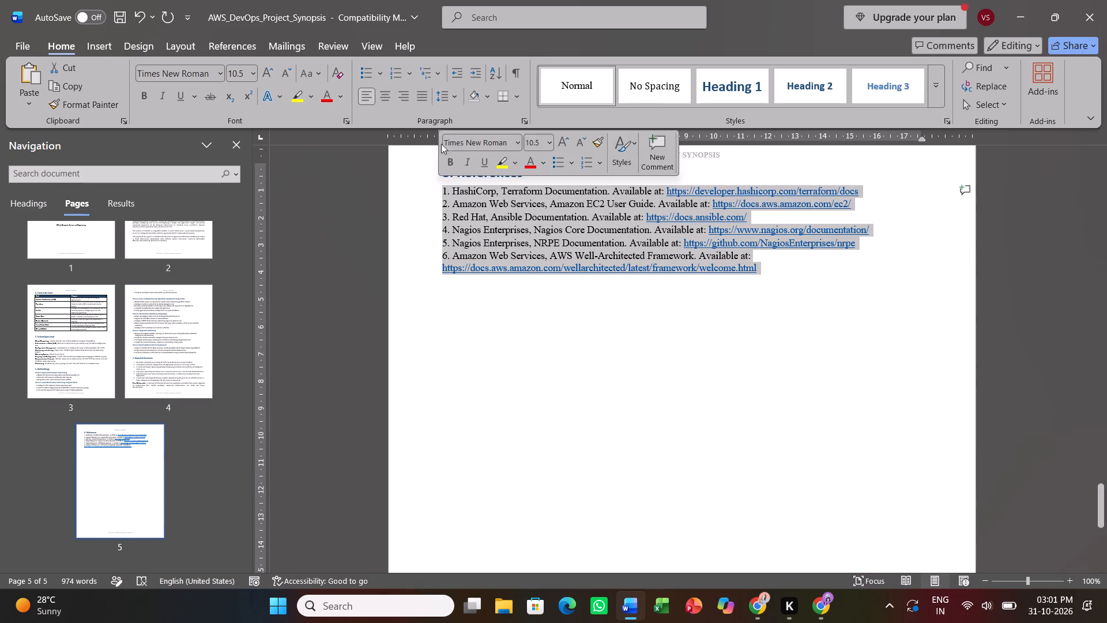
{"action": "left_click", "coordinate": [250, 72]}
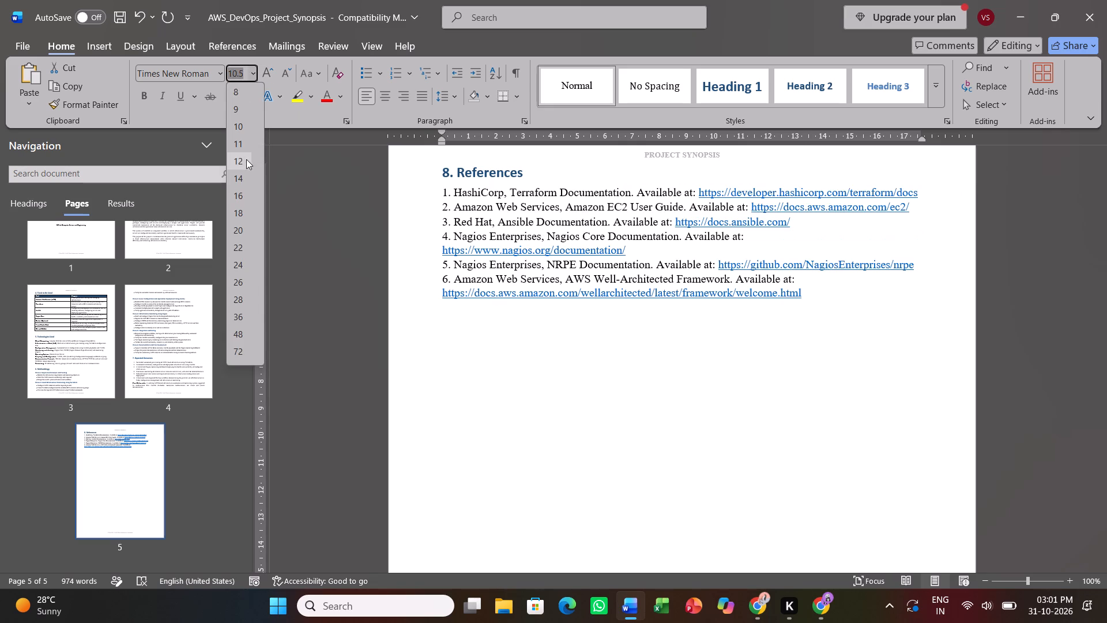
{"action": "left_click", "coordinate": [245, 157]}
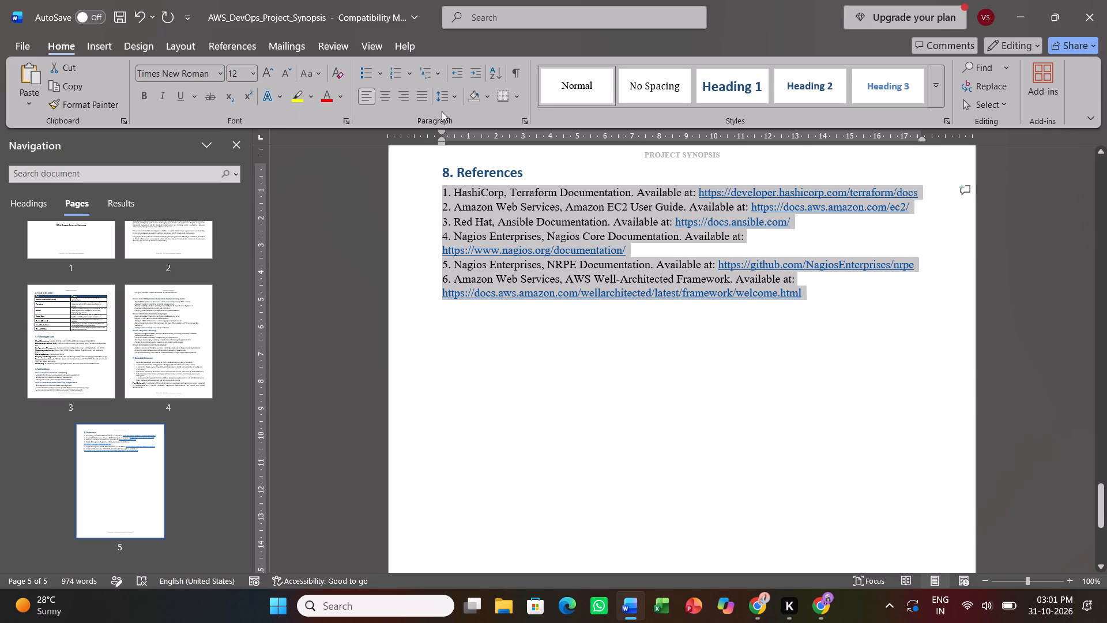
{"action": "left_click", "coordinate": [453, 97]}
{"action": "left_click", "coordinate": [465, 134]}
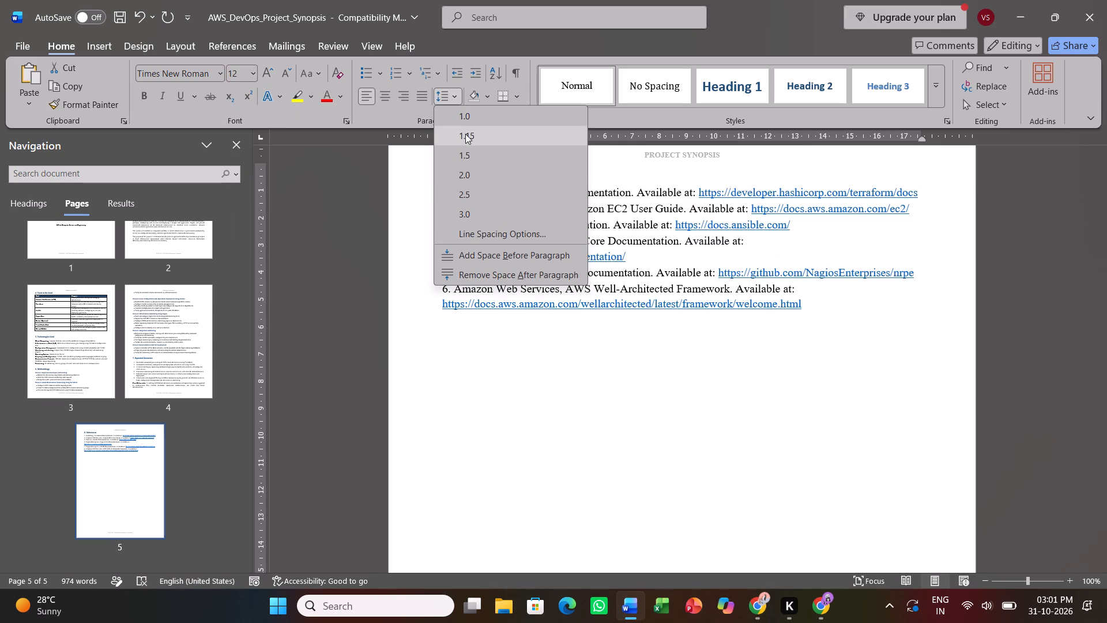
{"action": "left_click", "coordinate": [582, 393]}
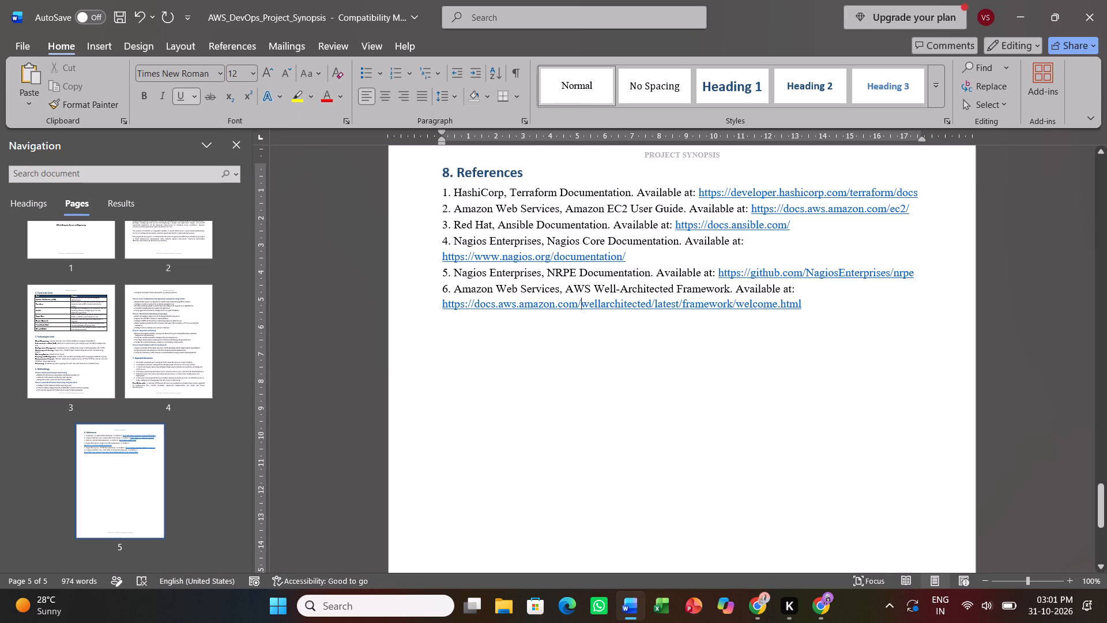
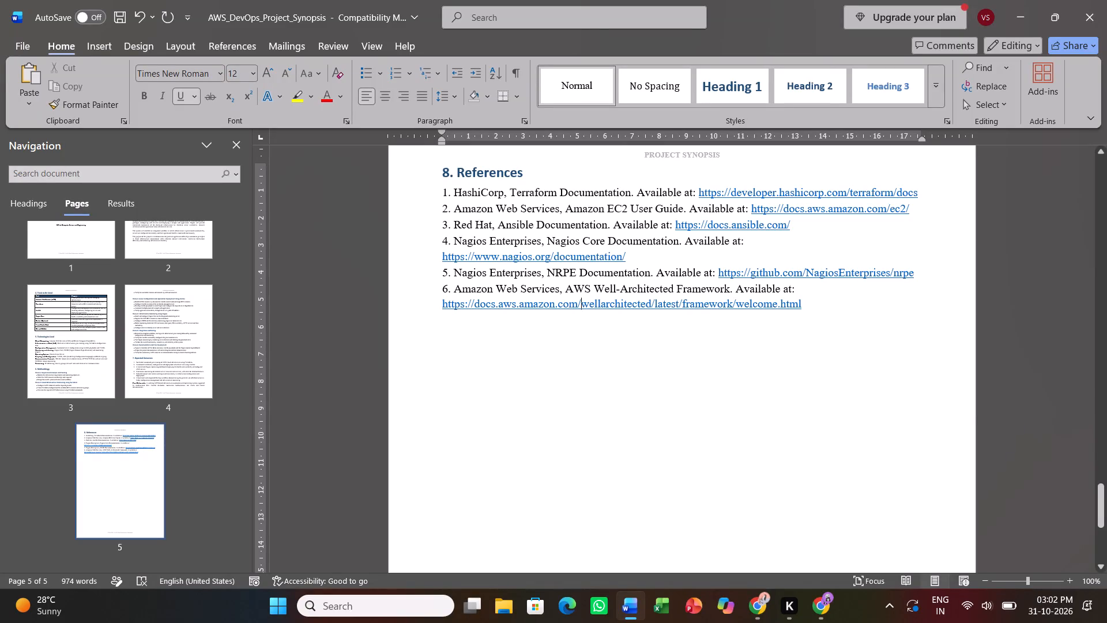
Convert the six numbered entries under 8. References to a bulleted list.
{"action": "left_click_drag", "start_coordinate": [454, 189], "coordinate": [713, 296]}
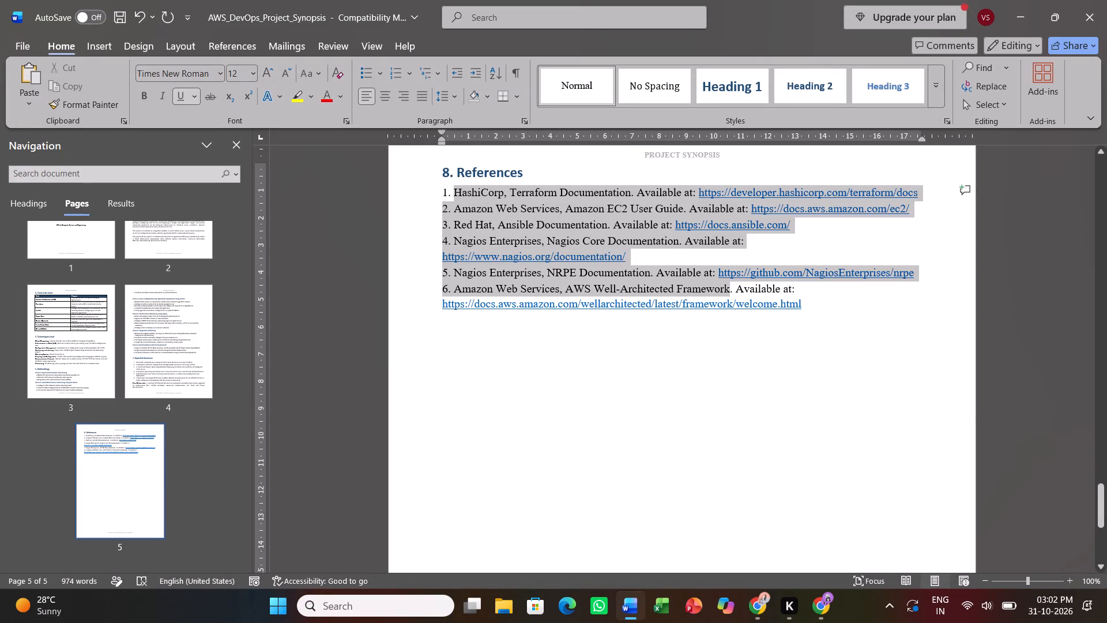
{"action": "left_click_drag", "start_coordinate": [713, 296], "coordinate": [845, 307]}
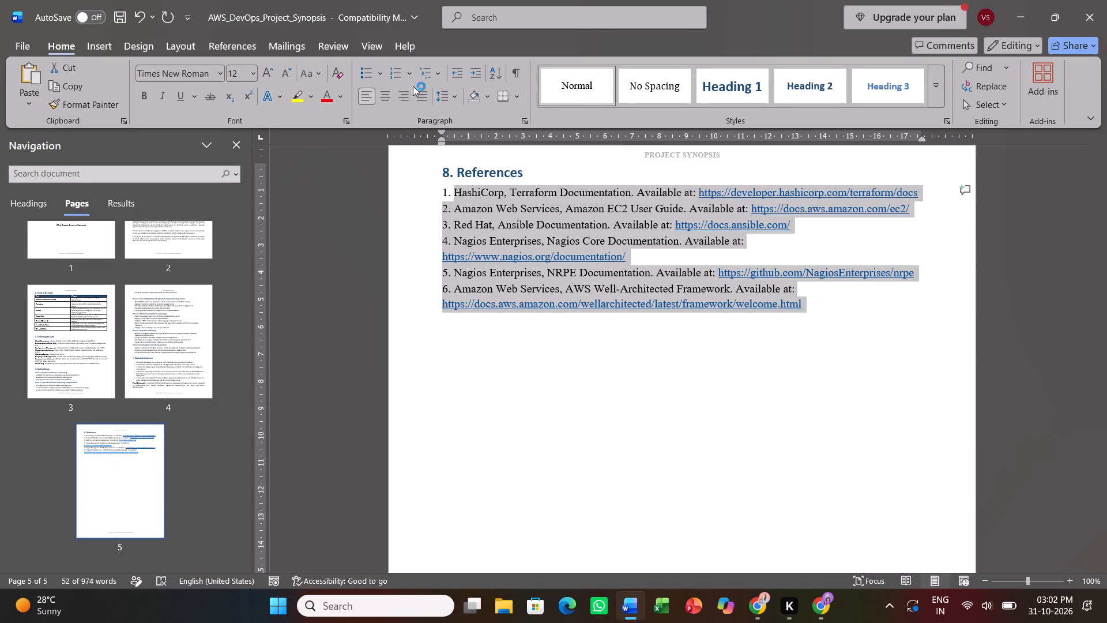
{"action": "left_click", "coordinate": [408, 71]}
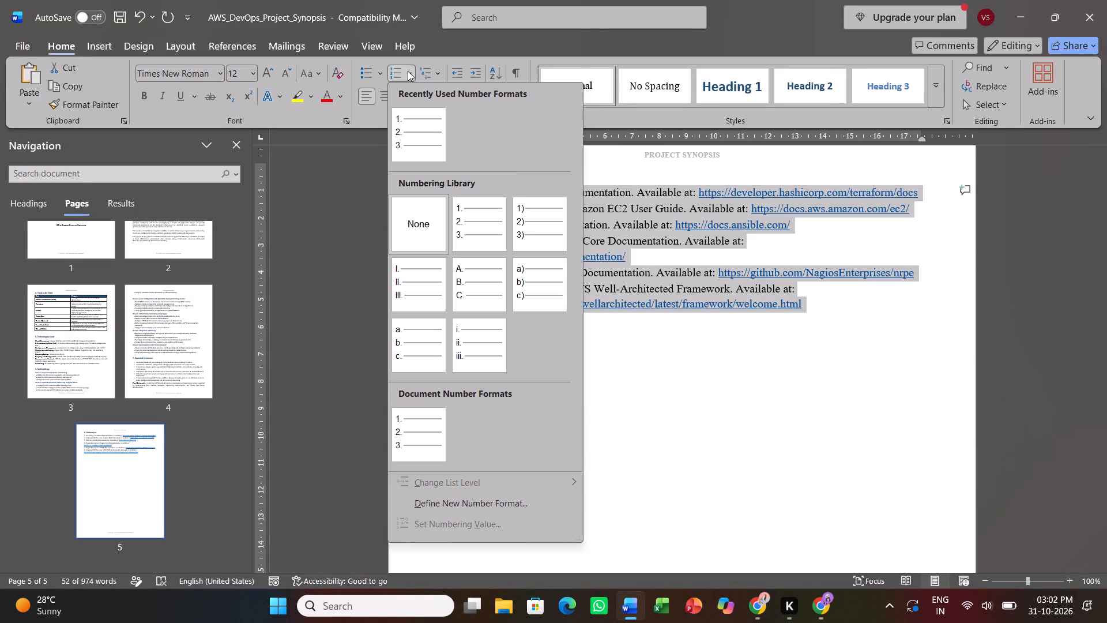
{"action": "left_click", "coordinate": [366, 70]}
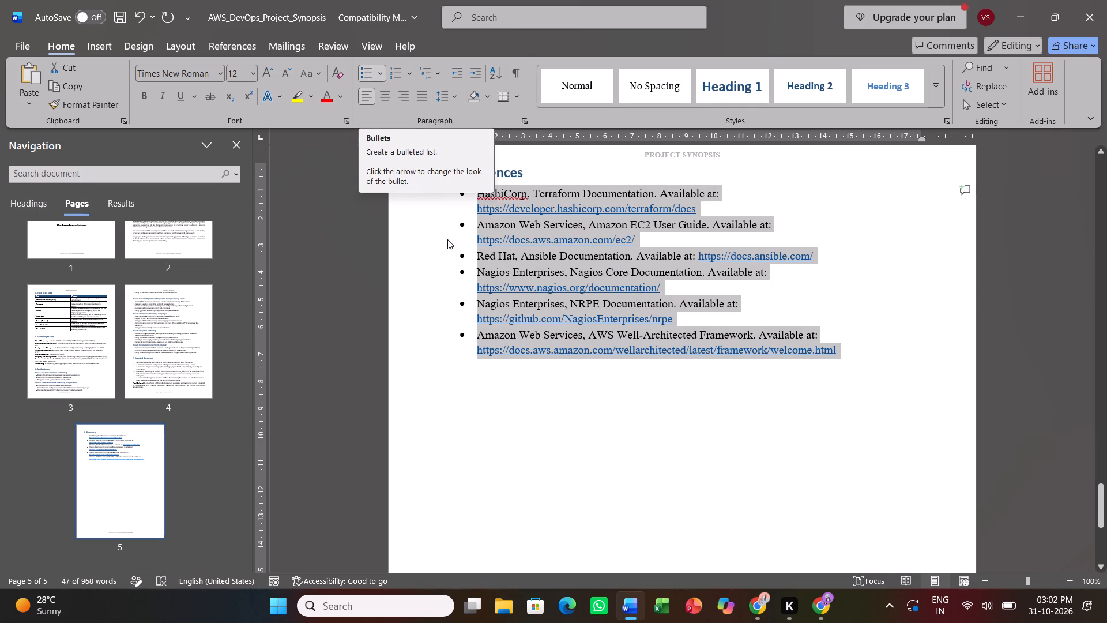
{"action": "left_click", "coordinate": [543, 423]}
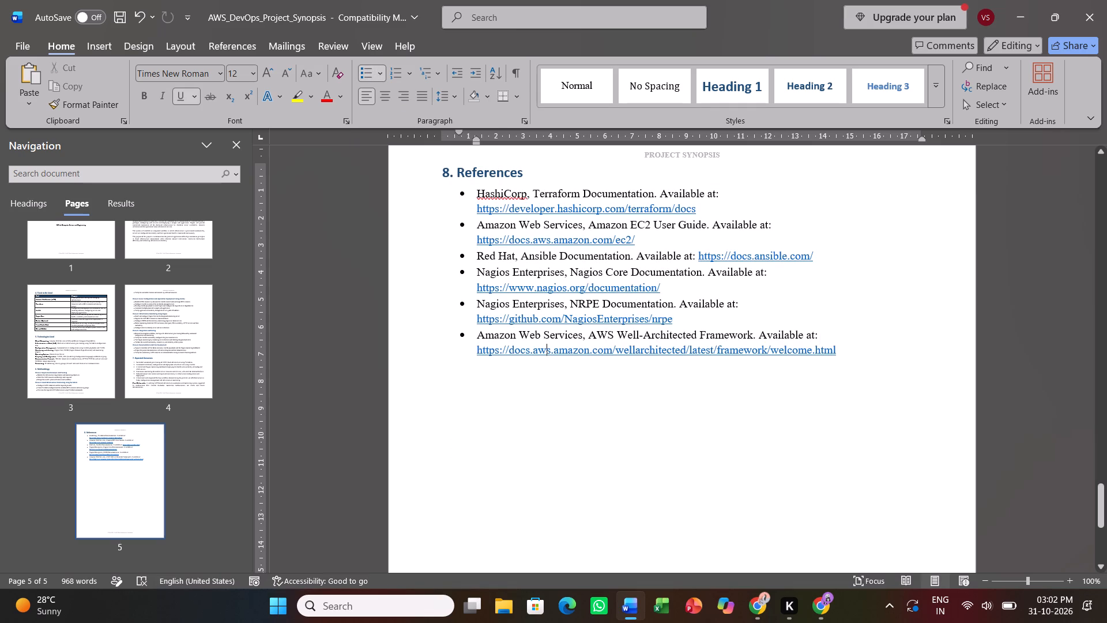
Set the line spacing of the bulleted references list to 1.5.
{"action": "left_click_drag", "start_coordinate": [472, 193], "coordinate": [864, 352]}
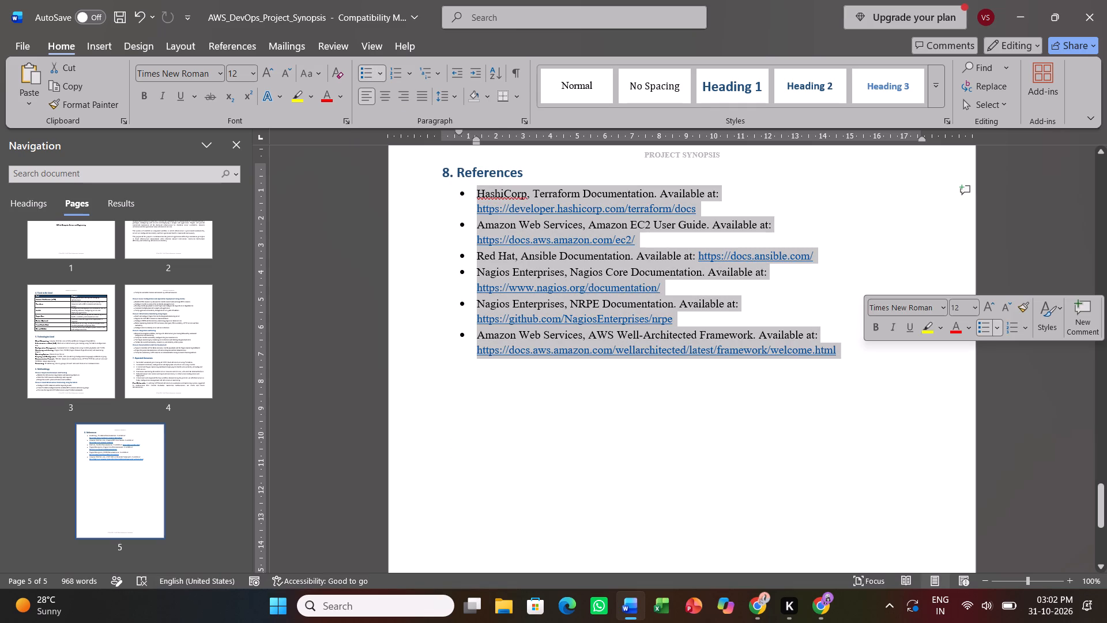
{"action": "left_click", "coordinate": [451, 93]}
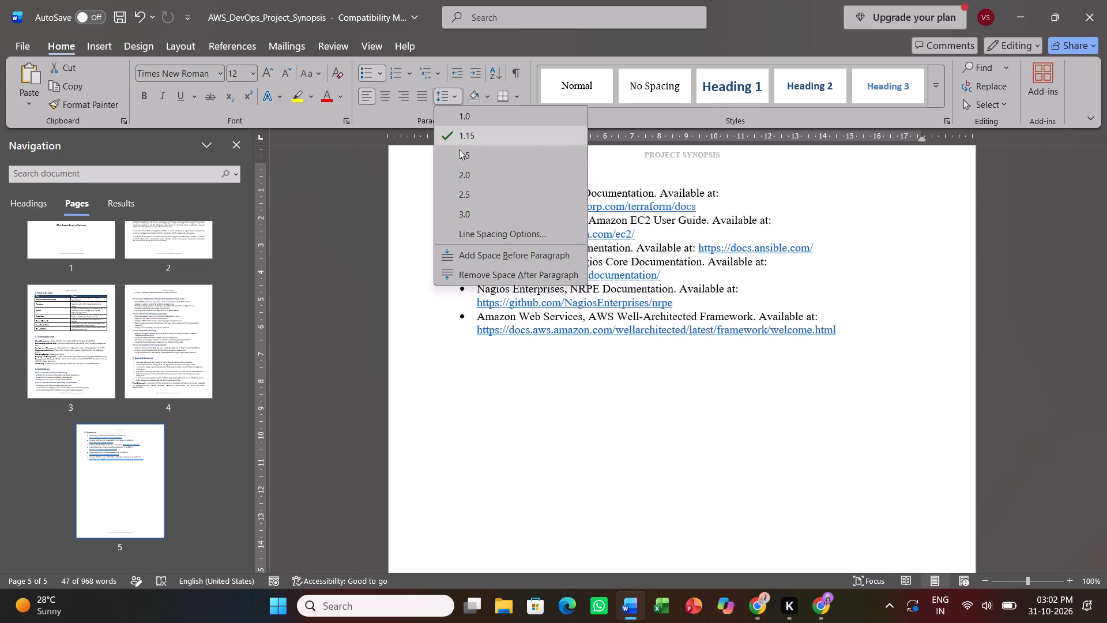
{"action": "left_click", "coordinate": [461, 159]}
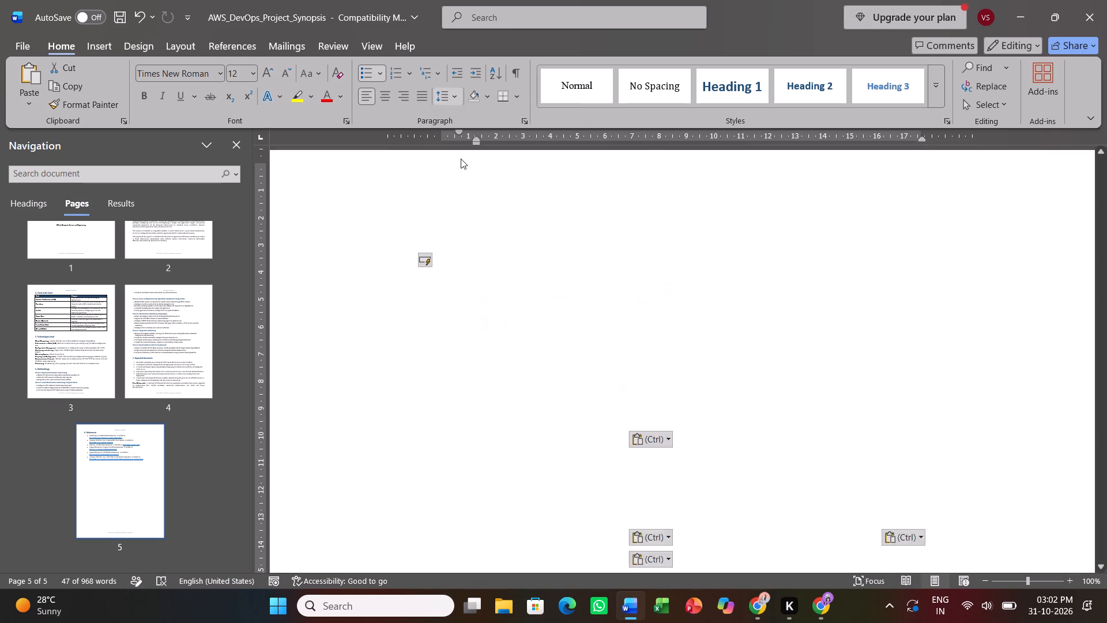
{"action": "left_click", "coordinate": [768, 504]}
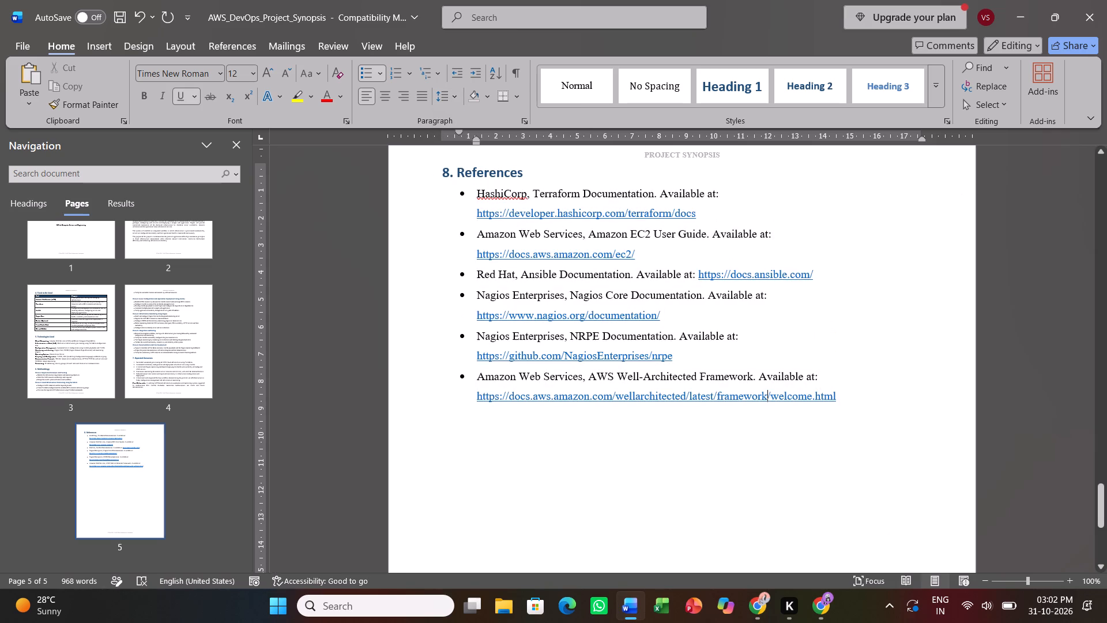
Review the whole synopsis from the cover page to the References page, checking formatting, page layout and footers.
{"action": "scroll", "coordinate": [768, 504], "scroll_direction": "down", "scroll_amount": 6}
{"action": "scroll", "coordinate": [768, 504], "scroll_direction": "up", "scroll_amount": 18}
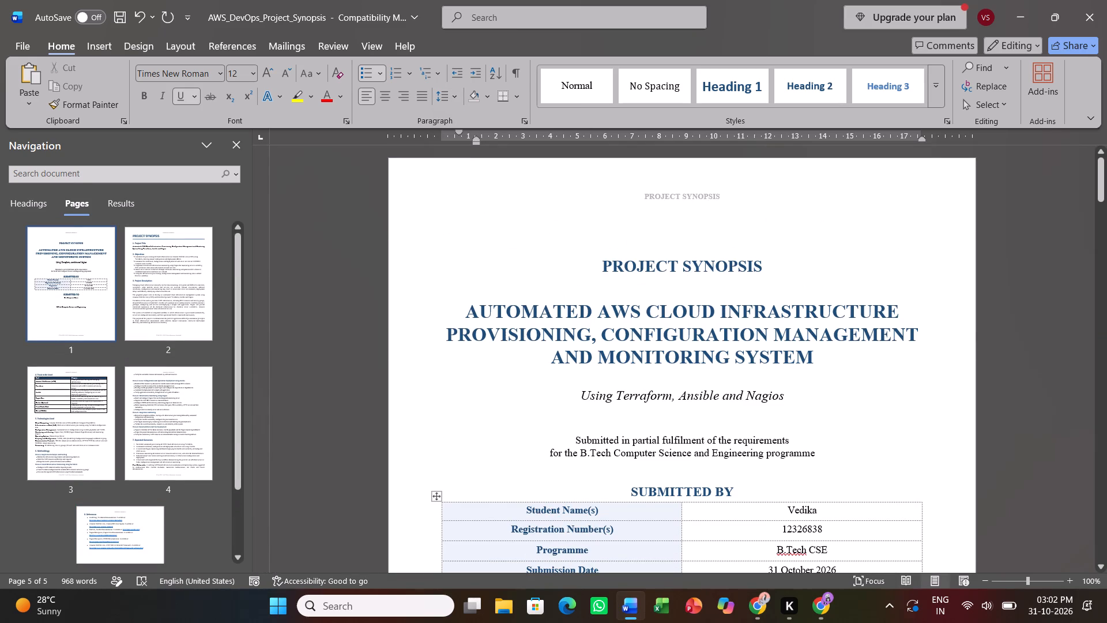
{"action": "scroll", "coordinate": [636, 446], "scroll_direction": "down", "scroll_amount": 2}
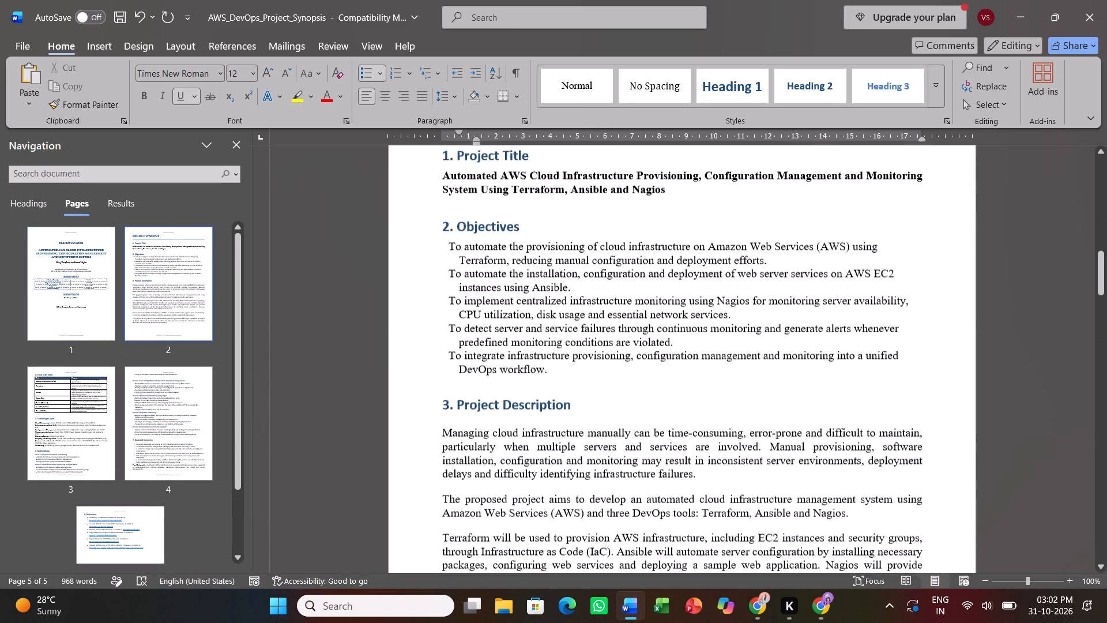
{"action": "scroll", "coordinate": [636, 446], "scroll_direction": "down", "scroll_amount": 4}
{"action": "scroll", "coordinate": [636, 446], "scroll_direction": "up", "scroll_amount": 3}
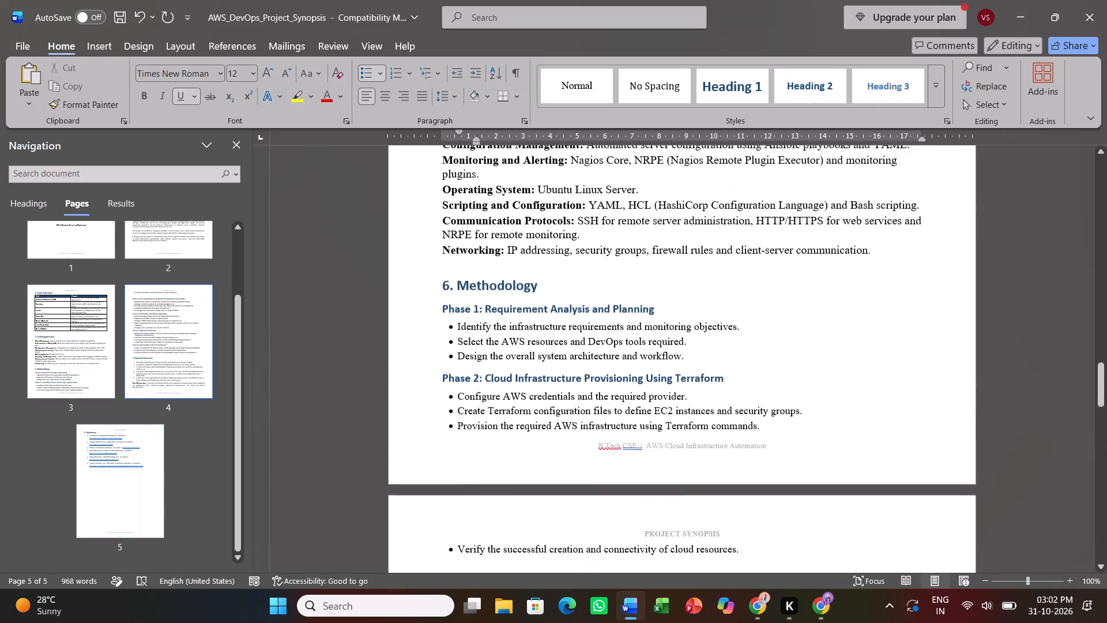
{"action": "scroll", "coordinate": [636, 446], "scroll_direction": "up", "scroll_amount": 2}
{"action": "left_click", "coordinate": [700, 286]}
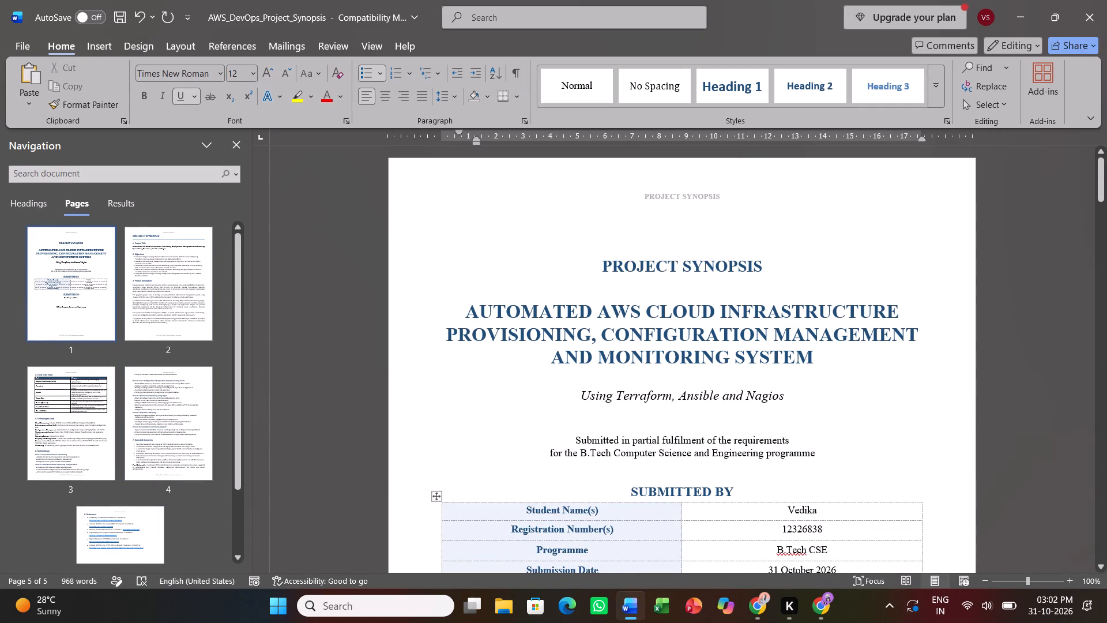
{"action": "scroll", "coordinate": [700, 286], "scroll_direction": "down", "scroll_amount": 6}
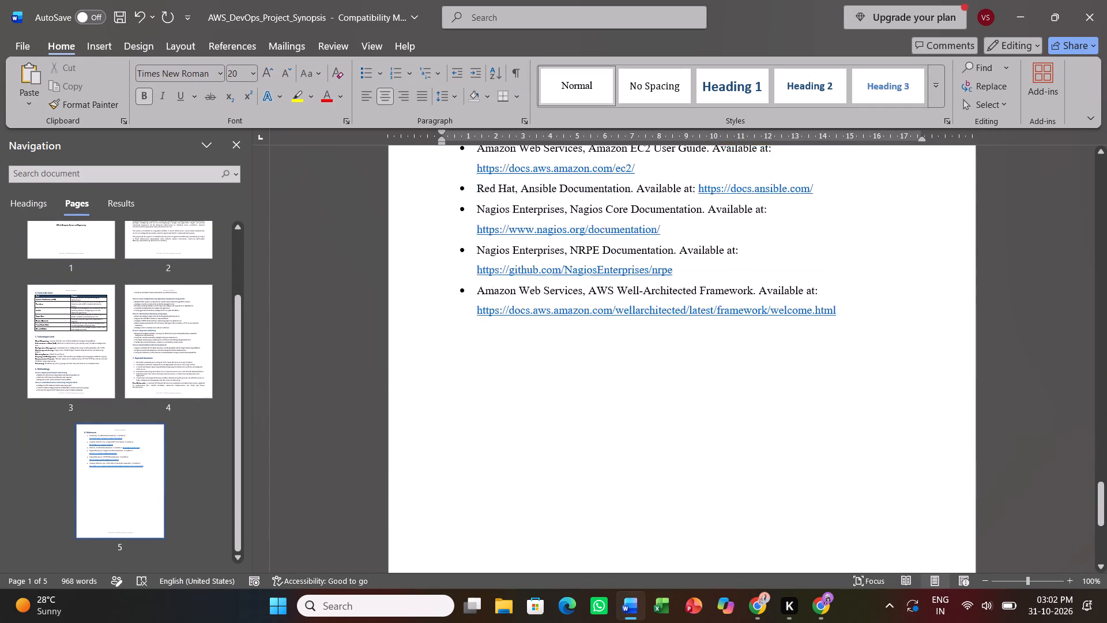
{"action": "scroll", "coordinate": [700, 286], "scroll_direction": "down", "scroll_amount": 1}
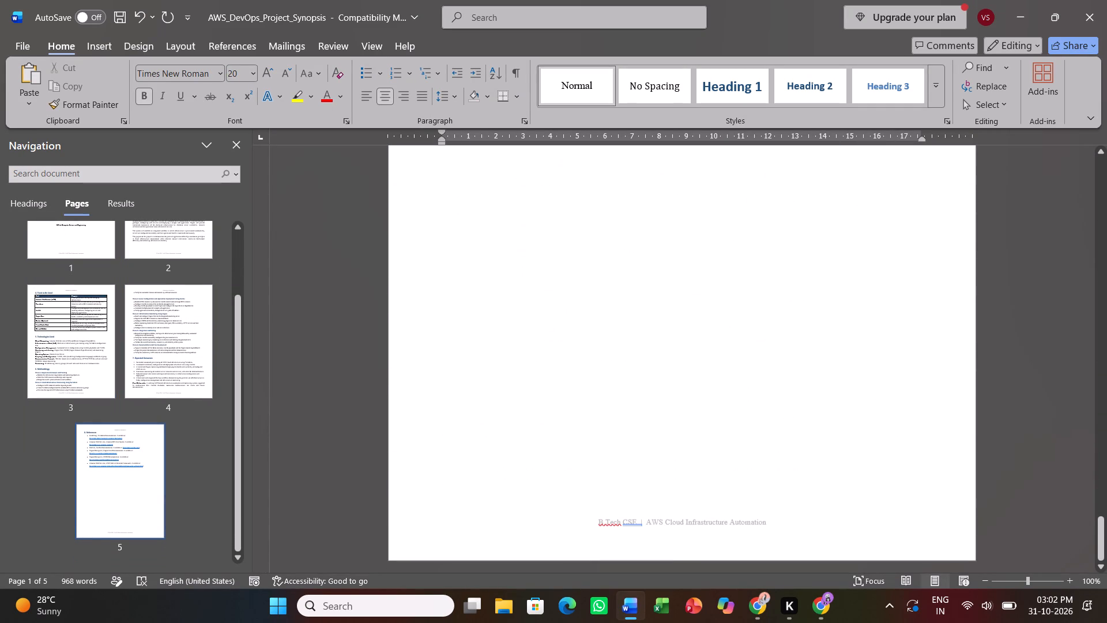
{"action": "left_click", "coordinate": [642, 519]}
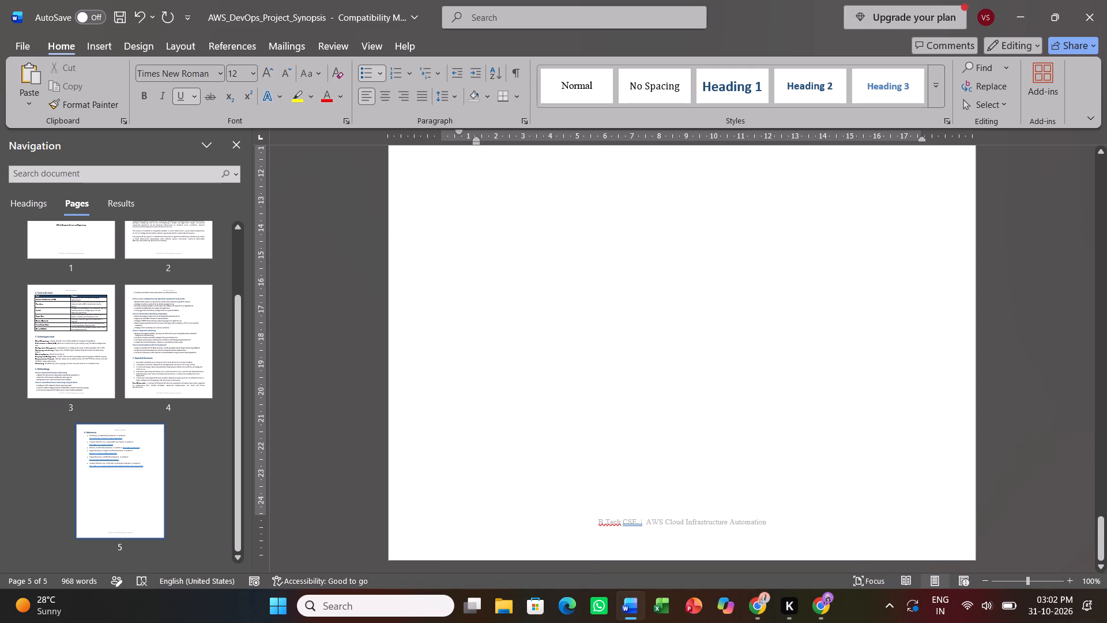
{"action": "scroll", "coordinate": [677, 321], "scroll_direction": "down", "scroll_amount": 1}
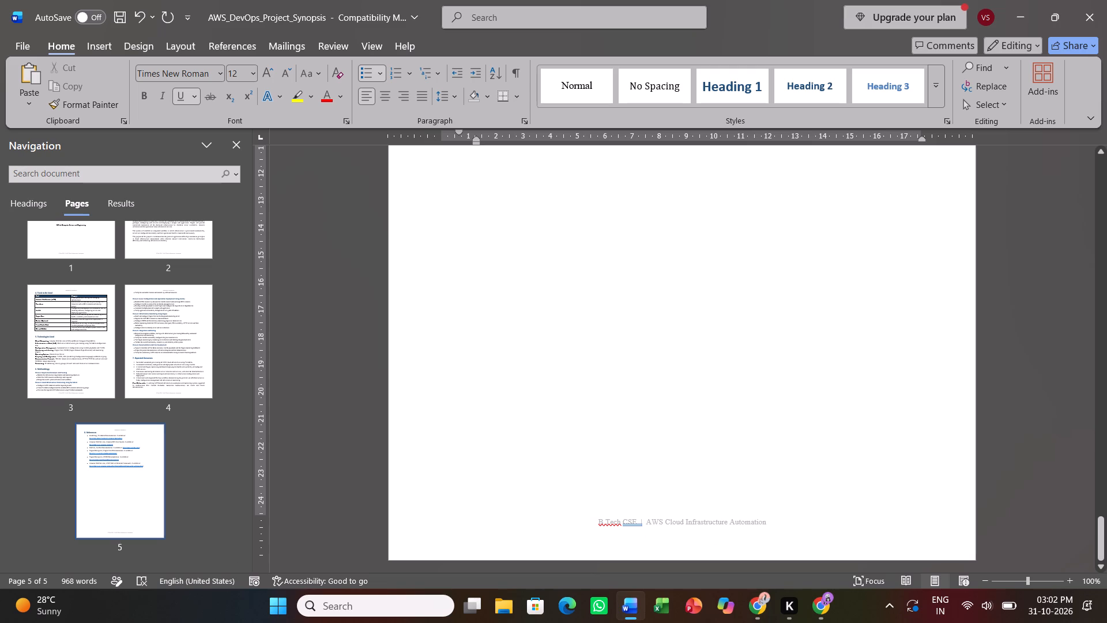
{"action": "left_click", "coordinate": [642, 522]}
{"action": "scroll", "coordinate": [718, 417], "scroll_direction": "up", "scroll_amount": 13}
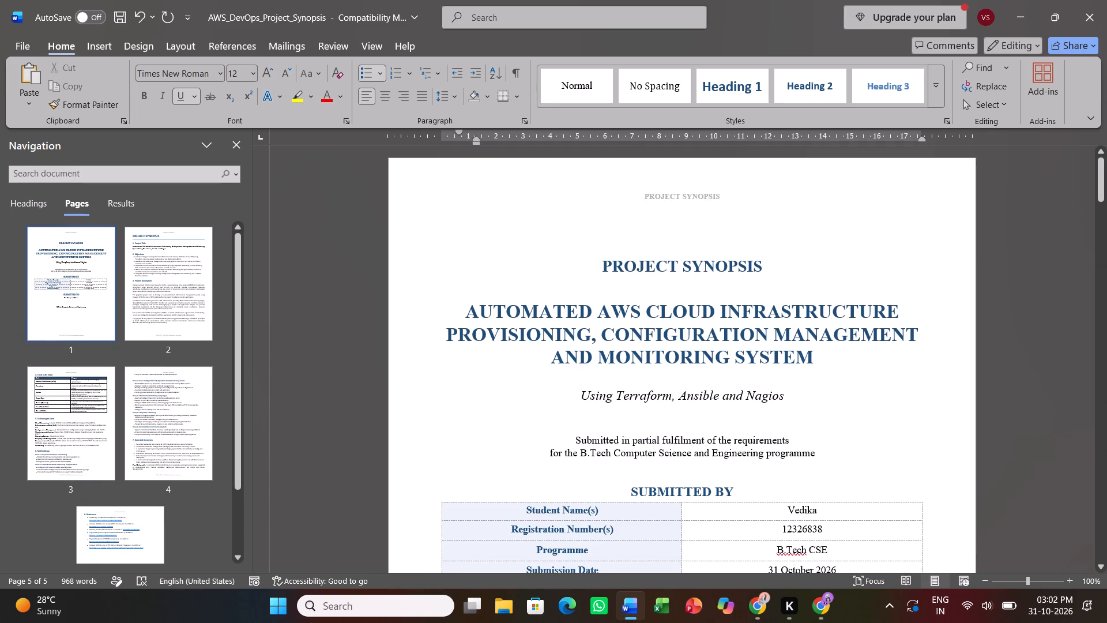
{"action": "scroll", "coordinate": [689, 317], "scroll_direction": "down", "scroll_amount": 4}
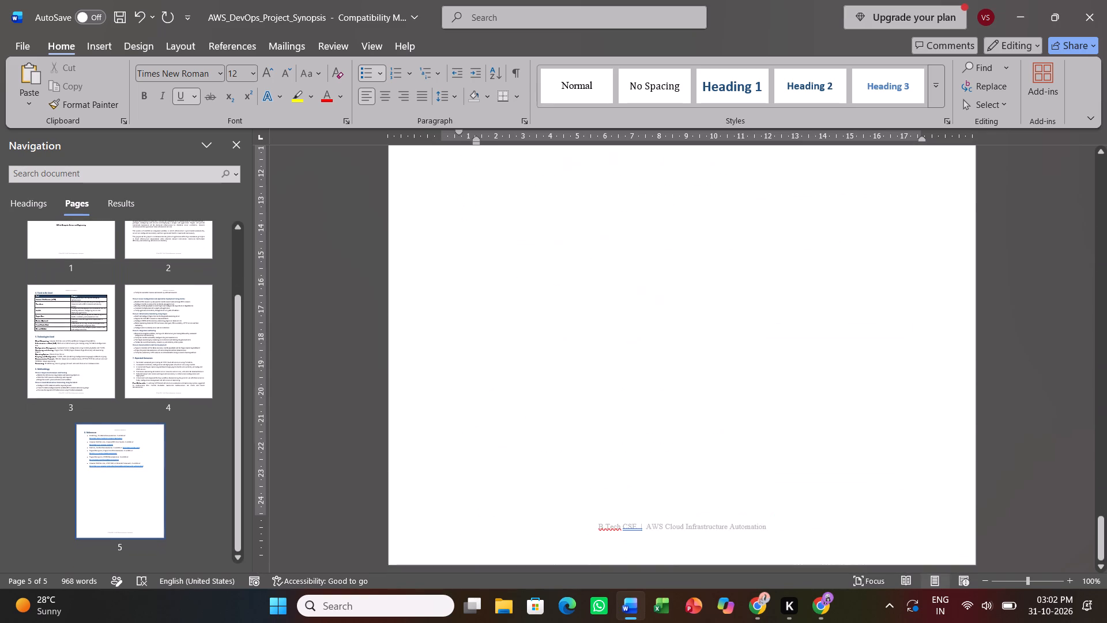
{"action": "scroll", "coordinate": [689, 317], "scroll_direction": "up", "scroll_amount": 5}
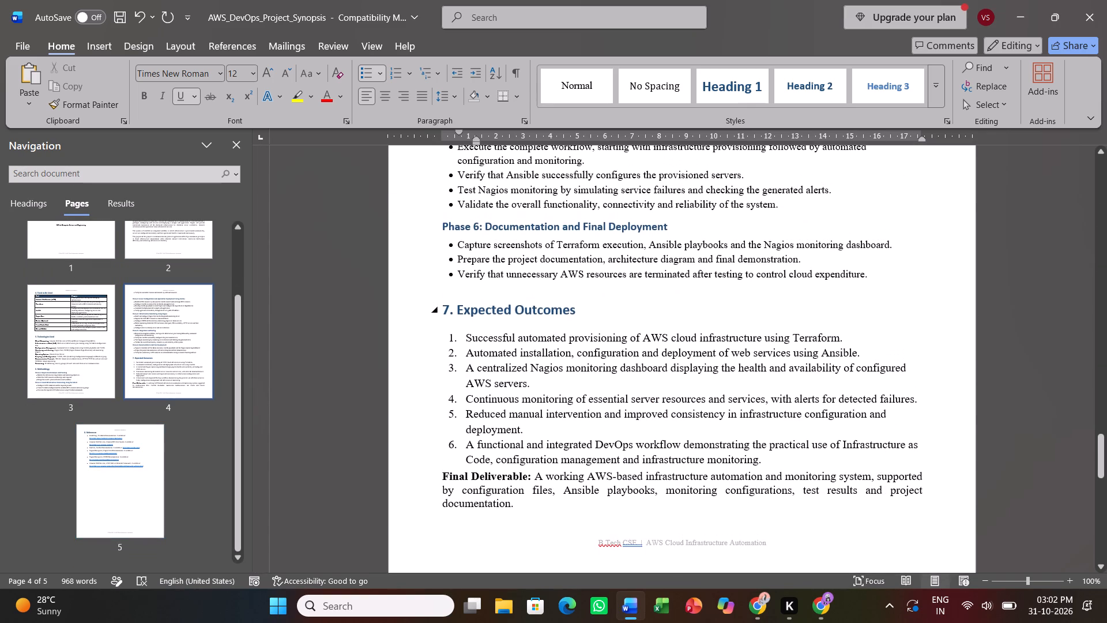
{"action": "scroll", "coordinate": [689, 317], "scroll_direction": "up", "scroll_amount": 4}
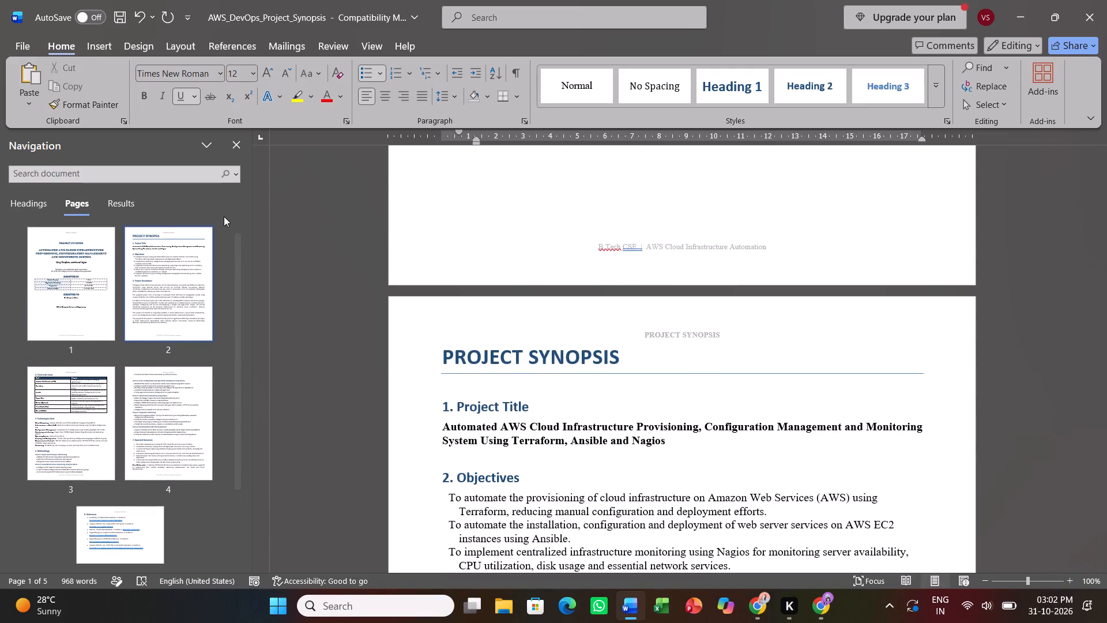
Start saving a copy of the finished synopsis with Save As.
{"action": "left_click", "coordinate": [16, 36]}
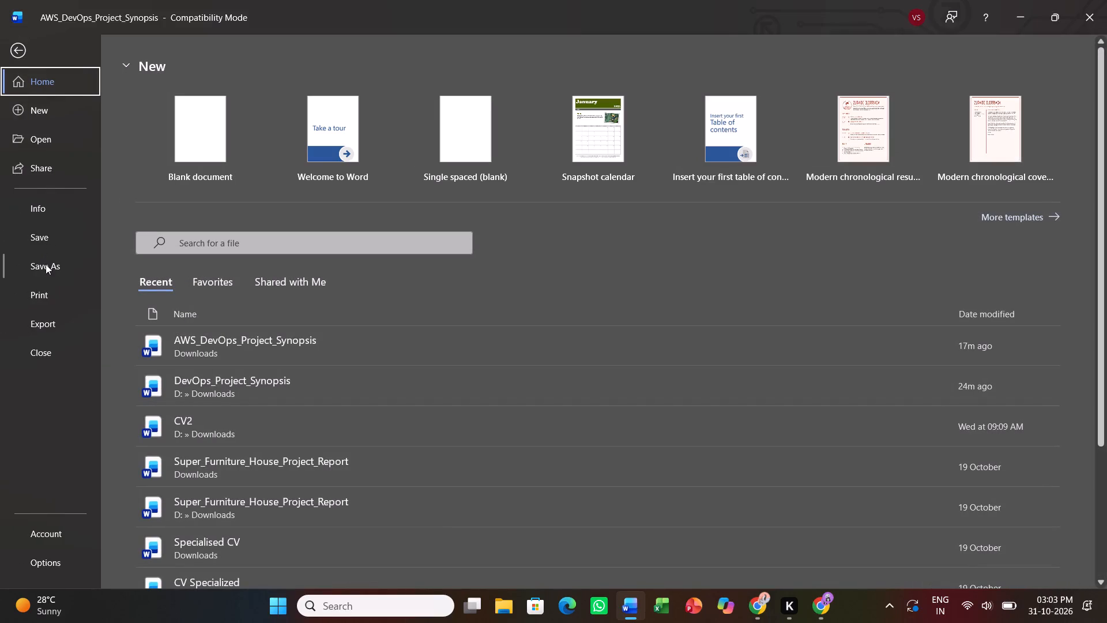
{"action": "left_click", "coordinate": [46, 264]}
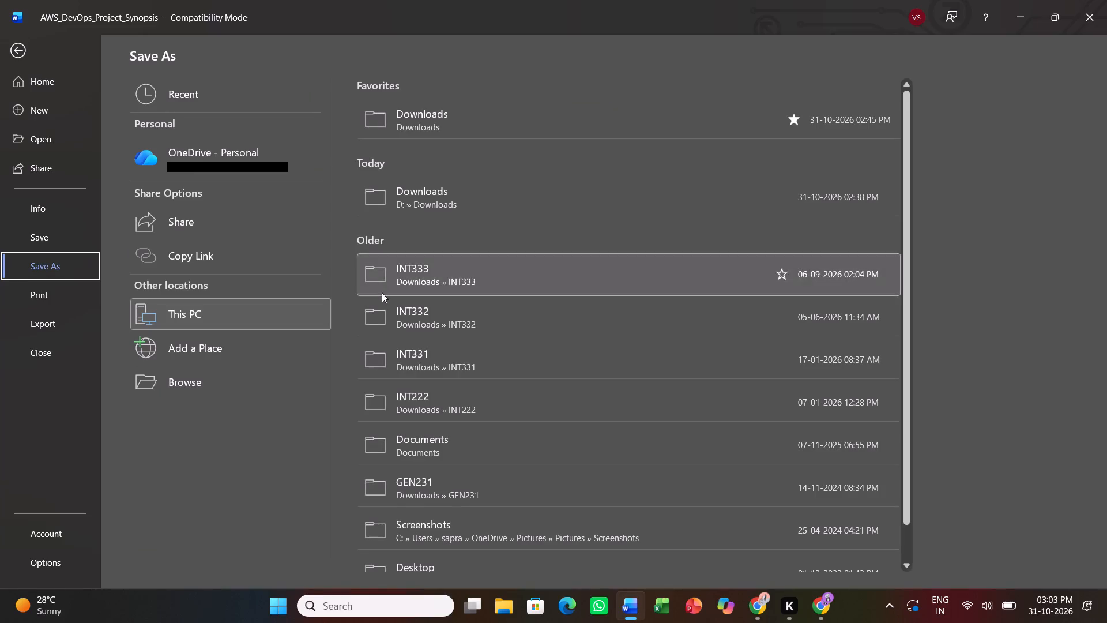
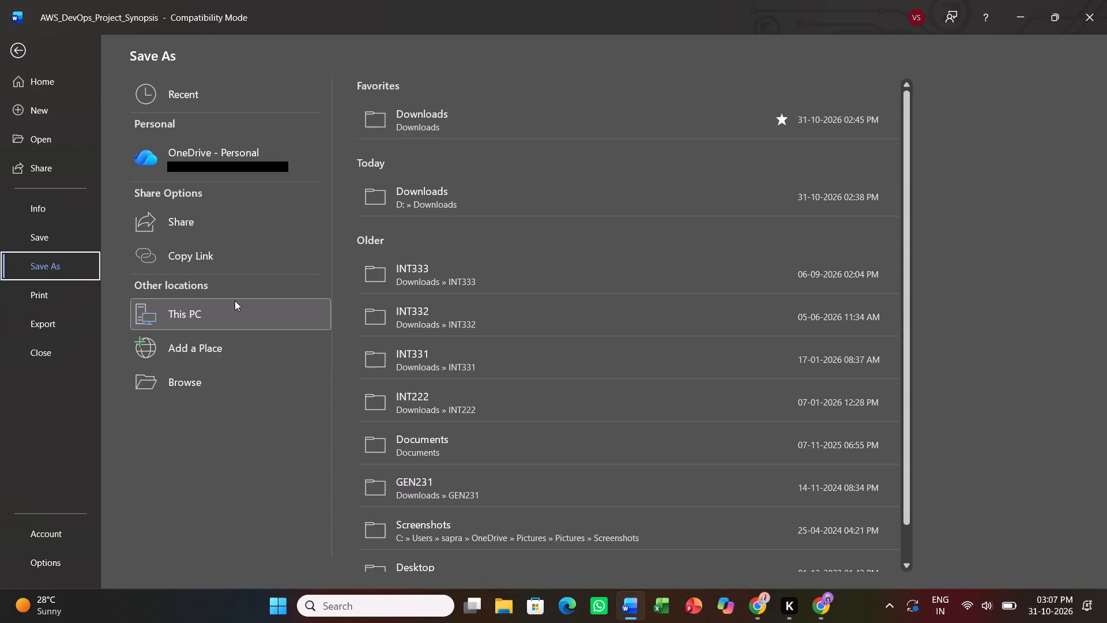
Choose This PC as the location for saving the copy of the synopsis.
{"action": "left_click", "coordinate": [235, 301]}
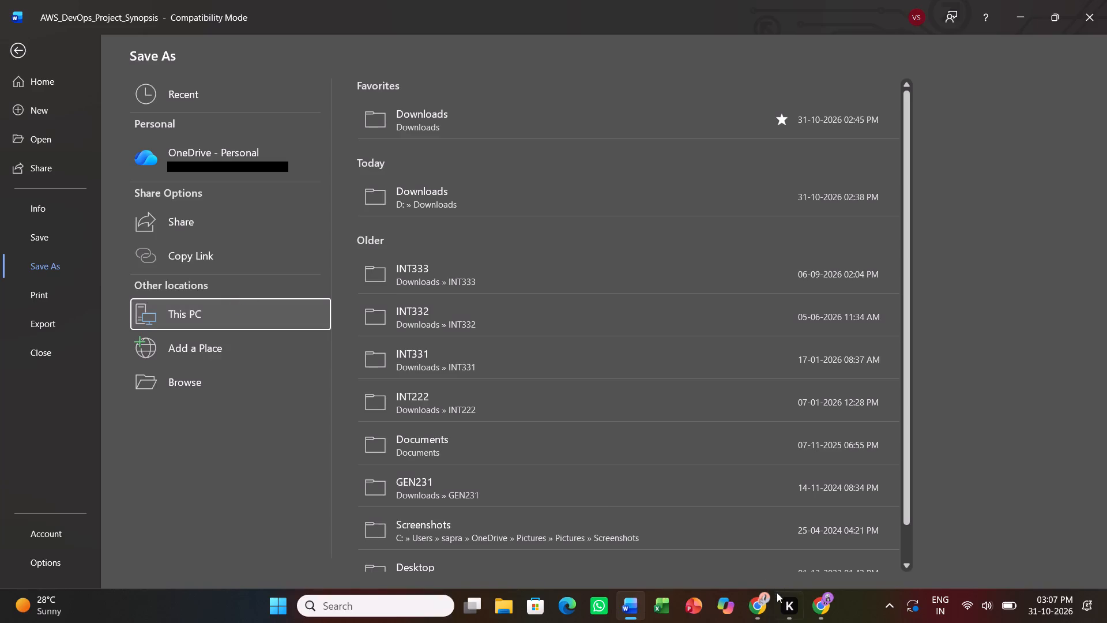
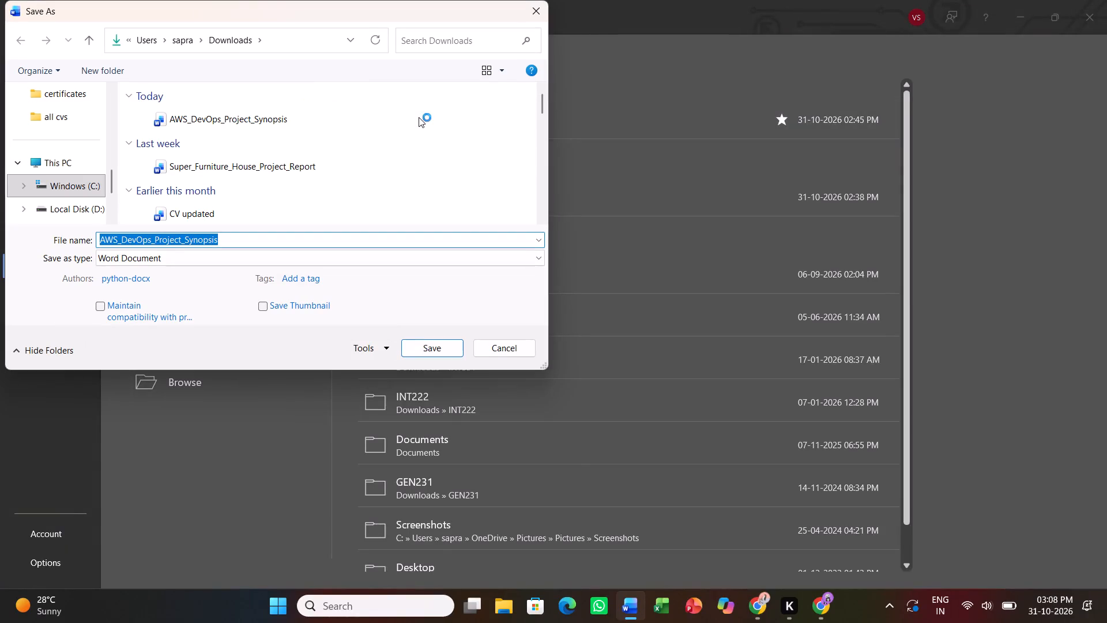
Export the synopsis as a PDF named AWS_DevOps_Project_Synopsis in the Downloads folder.
{"action": "left_click", "coordinate": [179, 257]}
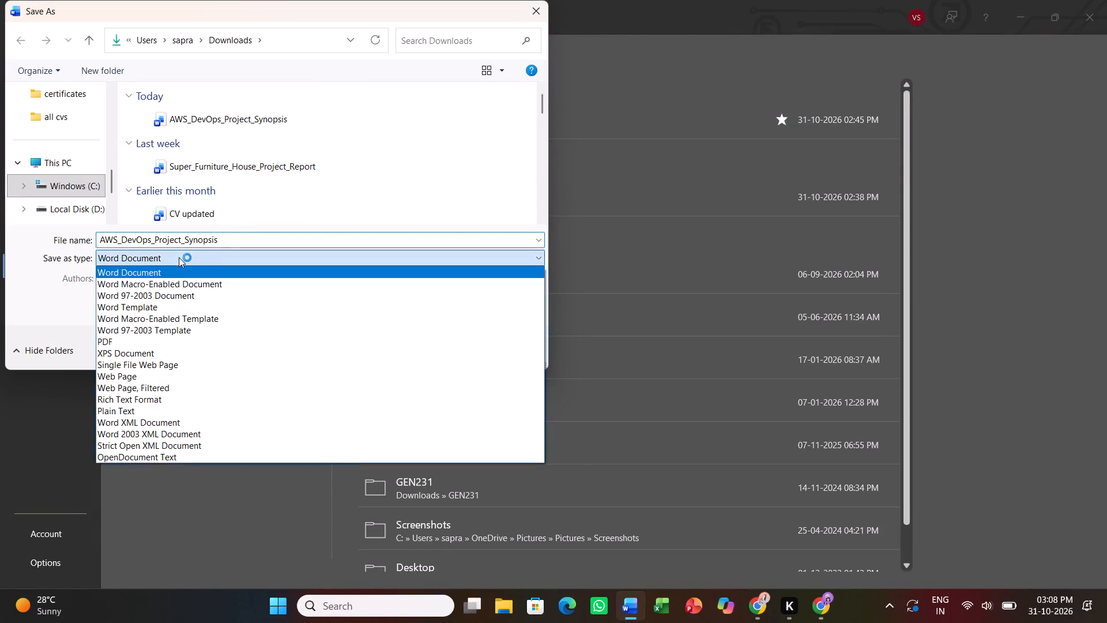
{"action": "left_click", "coordinate": [144, 338]}
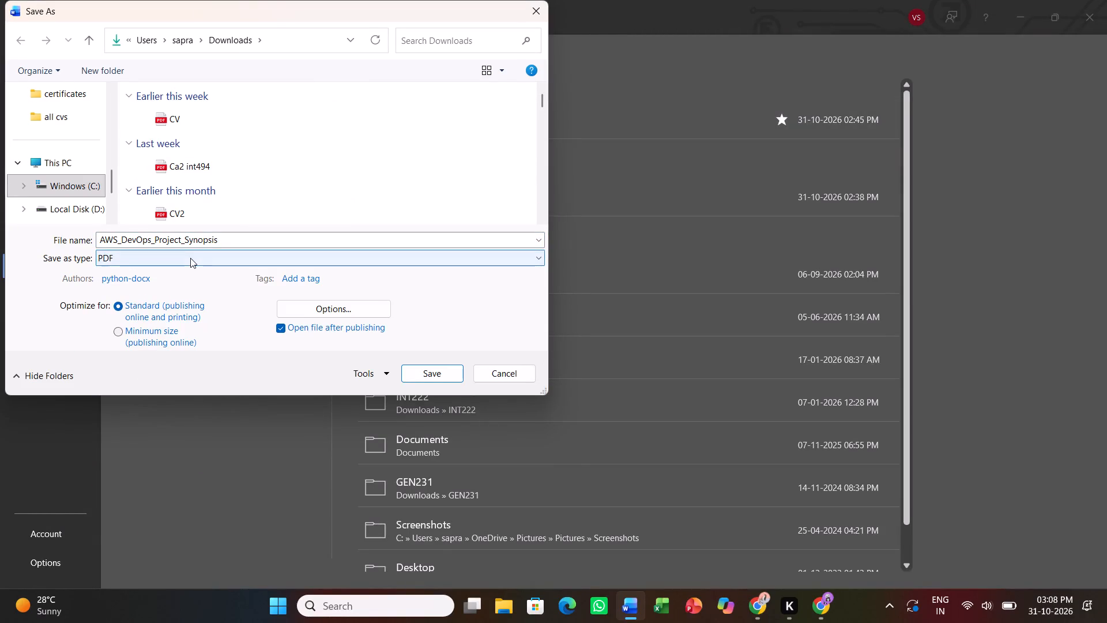
{"action": "left_click", "coordinate": [223, 241]}
{"action": "left_click", "coordinate": [223, 241]}
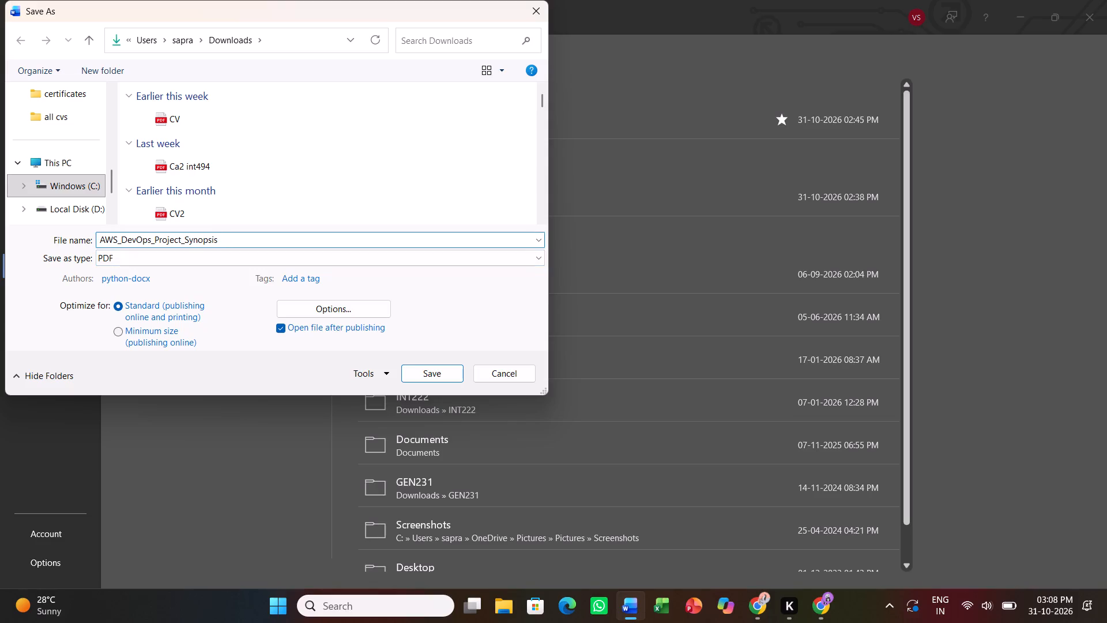
{"action": "left_click", "coordinate": [418, 369]}
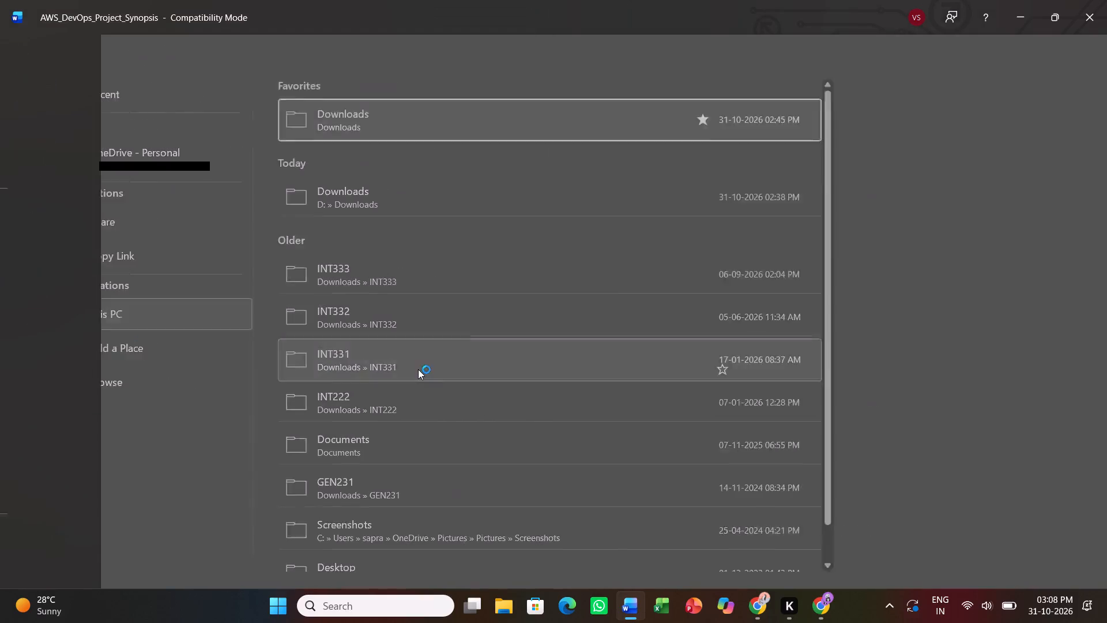
Review the exported PDF from the cover page to the references, examining the layout and lists.
{"action": "scroll", "coordinate": [418, 369], "scroll_direction": "down", "scroll_amount": 1}
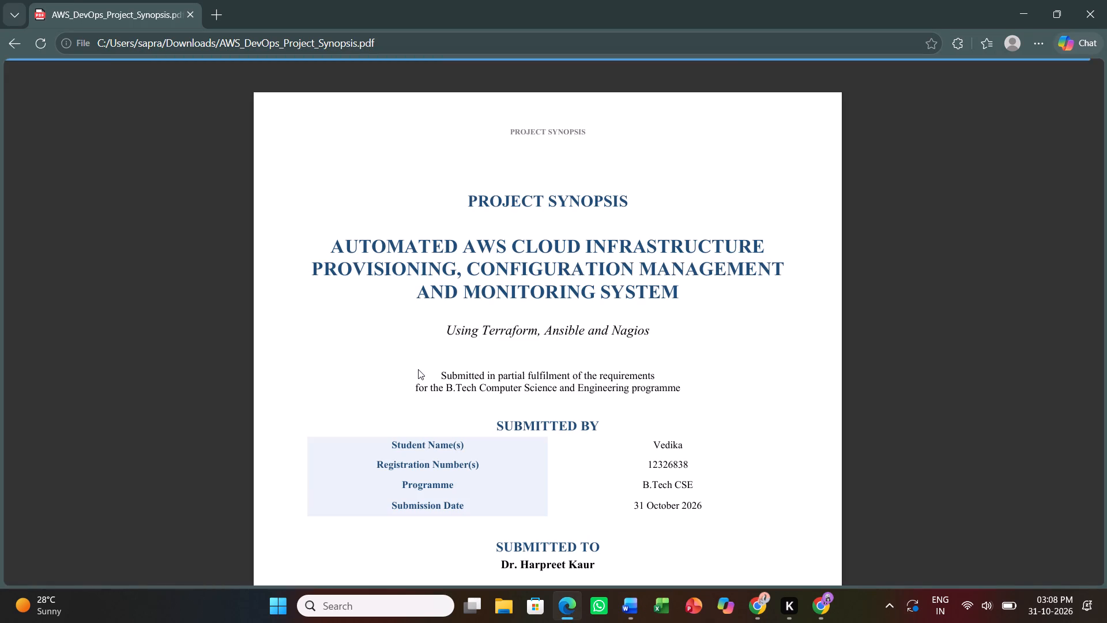
{"action": "scroll", "coordinate": [470, 226], "scroll_direction": "down", "scroll_amount": 4}
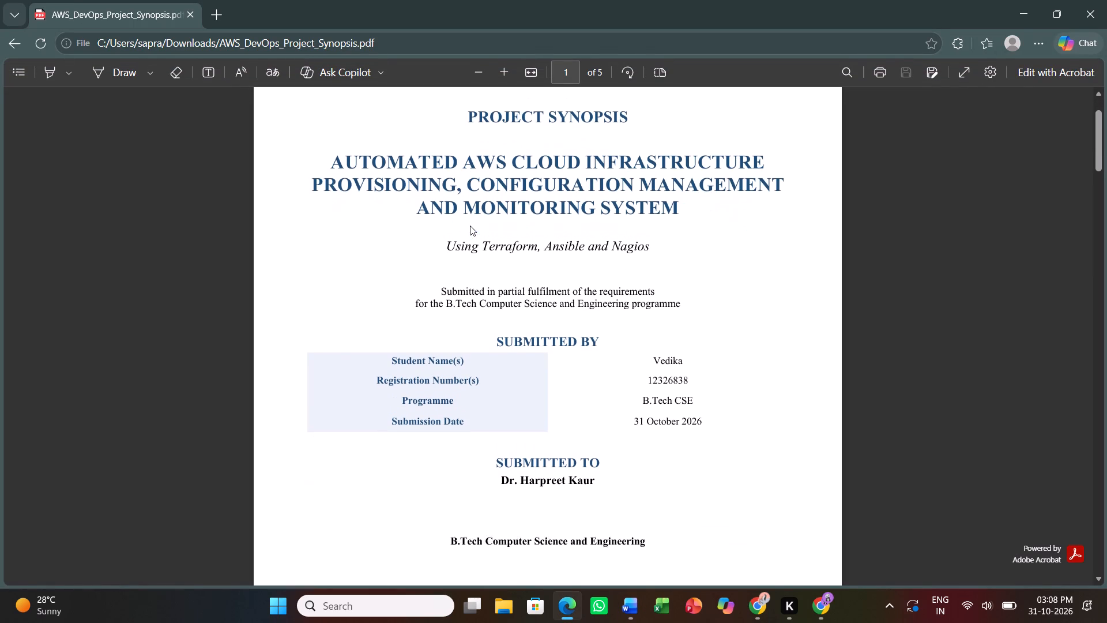
{"action": "scroll", "coordinate": [470, 226], "scroll_direction": "down", "scroll_amount": 5}
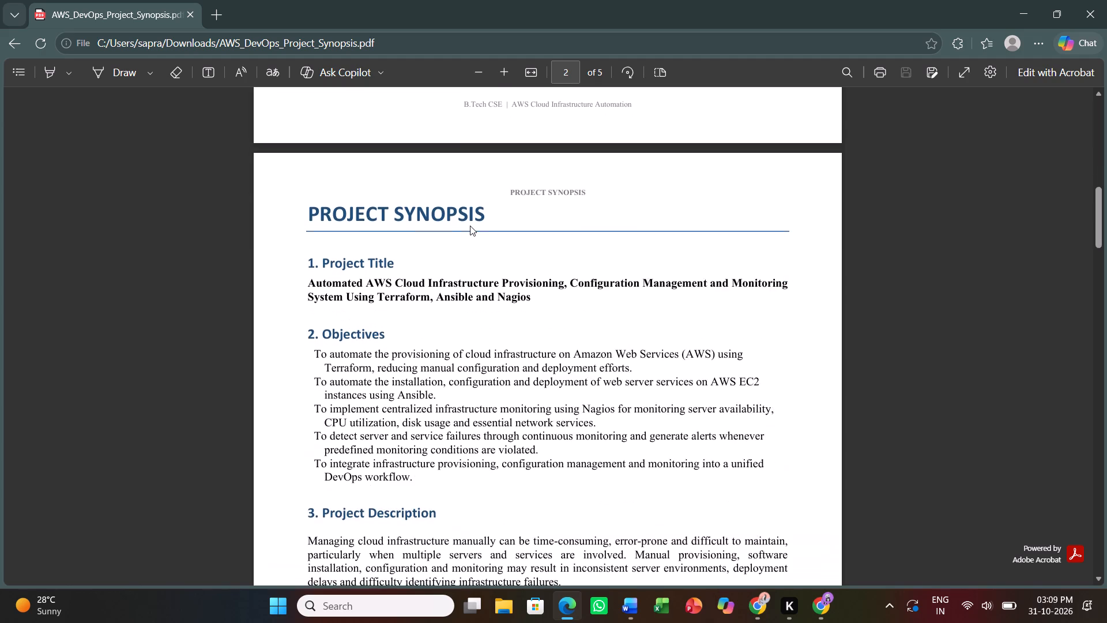
{"action": "scroll", "coordinate": [470, 226], "scroll_direction": "down", "scroll_amount": 2}
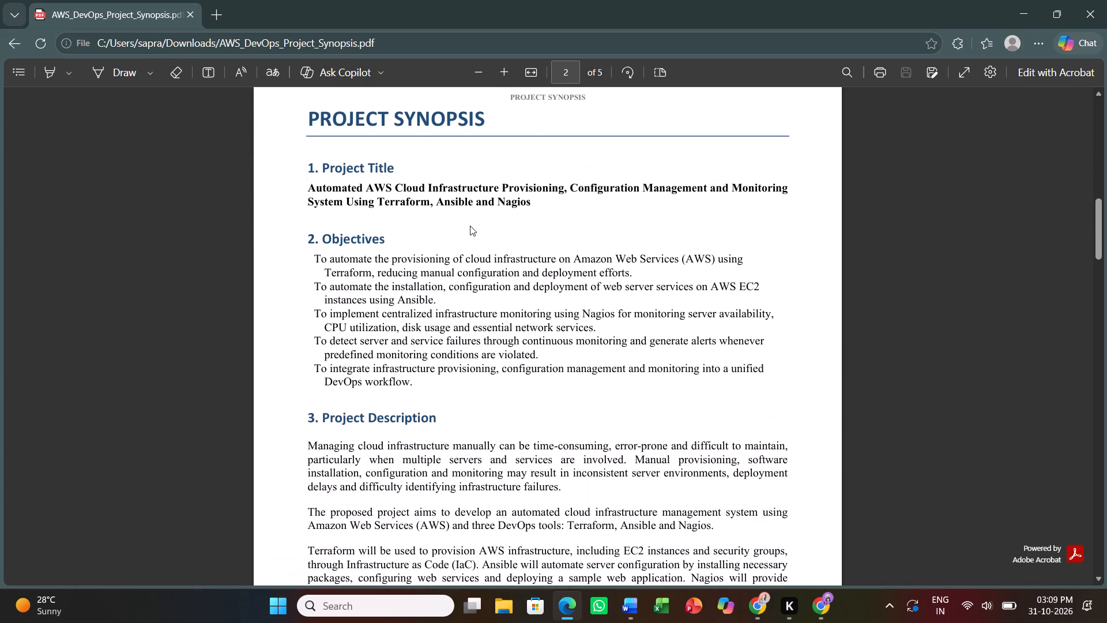
{"action": "scroll", "coordinate": [470, 226], "scroll_direction": "down", "scroll_amount": 7}
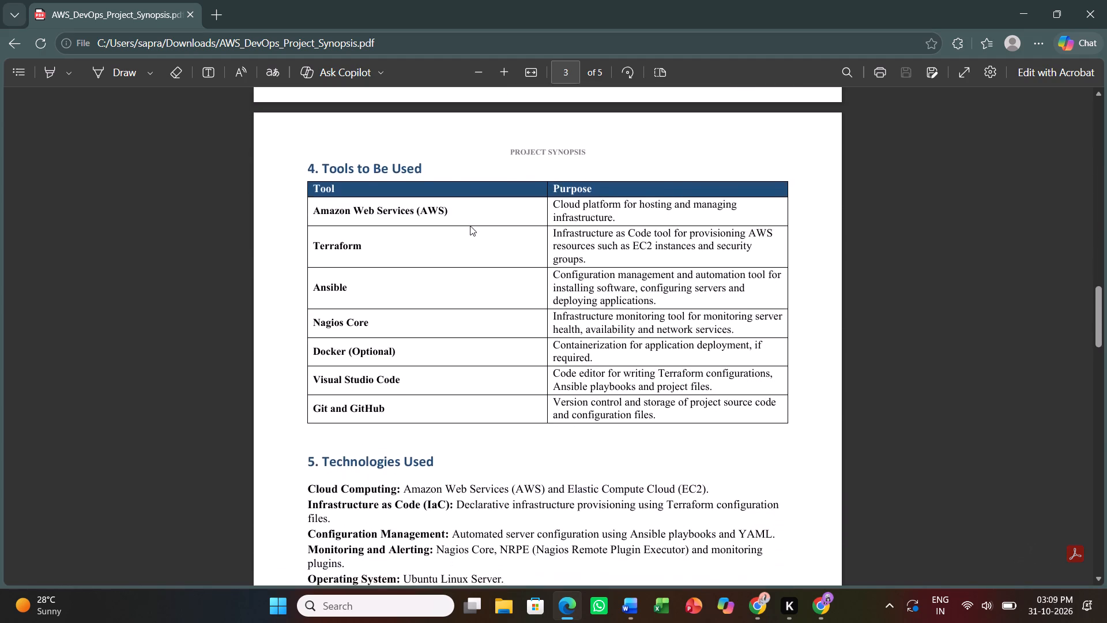
{"action": "scroll", "coordinate": [470, 226], "scroll_direction": "down", "scroll_amount": 10}
{"action": "scroll", "coordinate": [470, 226], "scroll_direction": "up", "scroll_amount": 5}
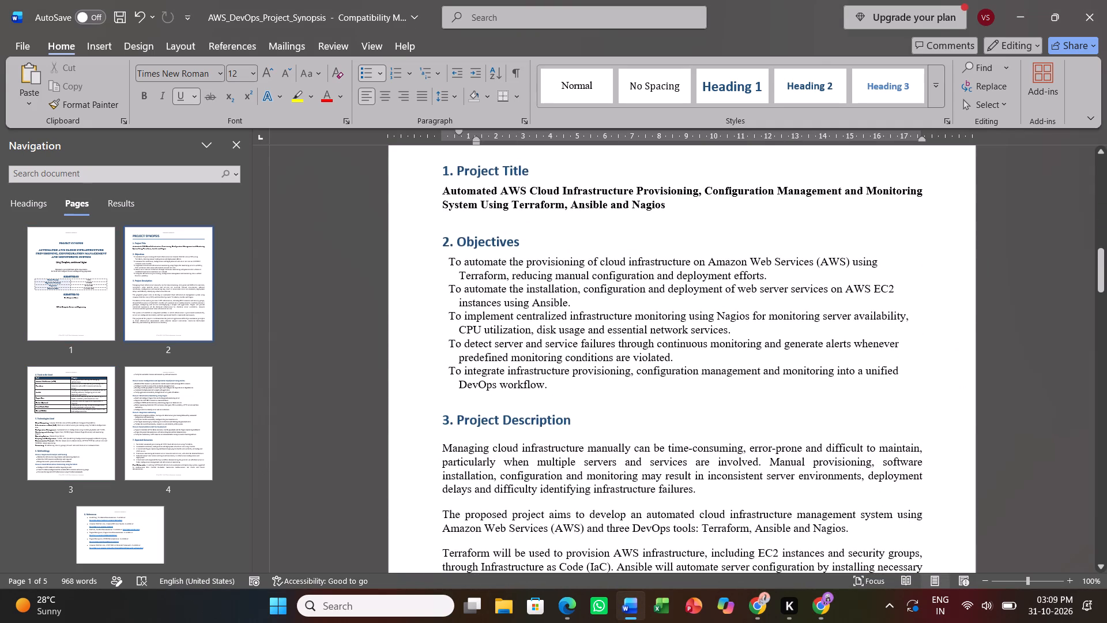
{"action": "left_click_drag", "start_coordinate": [555, 387], "coordinate": [443, 260]}
{"action": "left_click", "coordinate": [398, 72]}
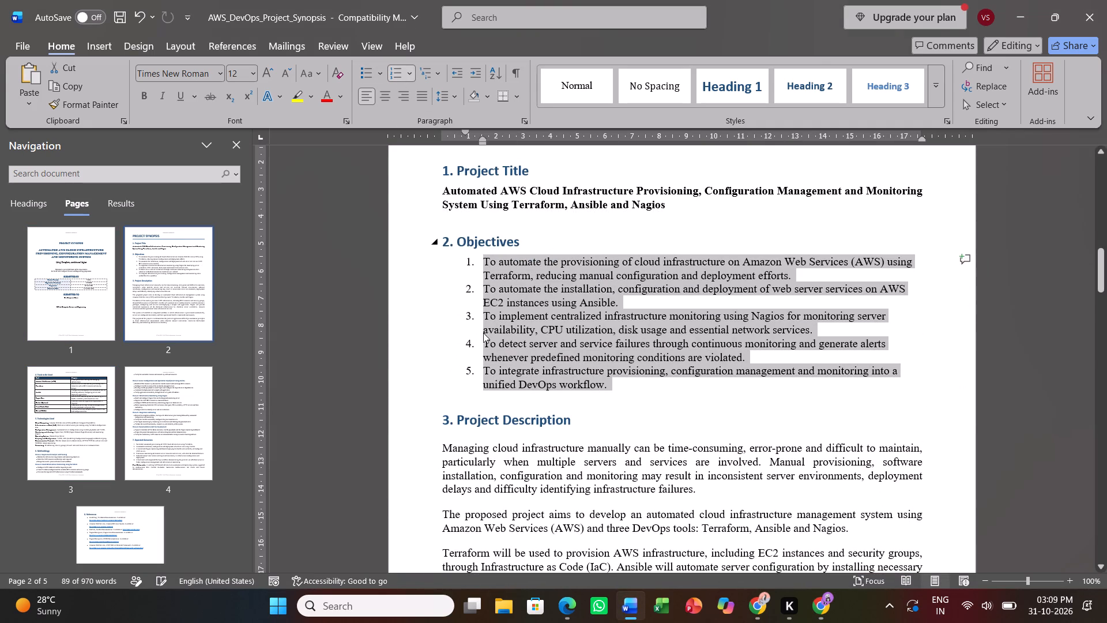
{"action": "left_click", "coordinate": [458, 68]}
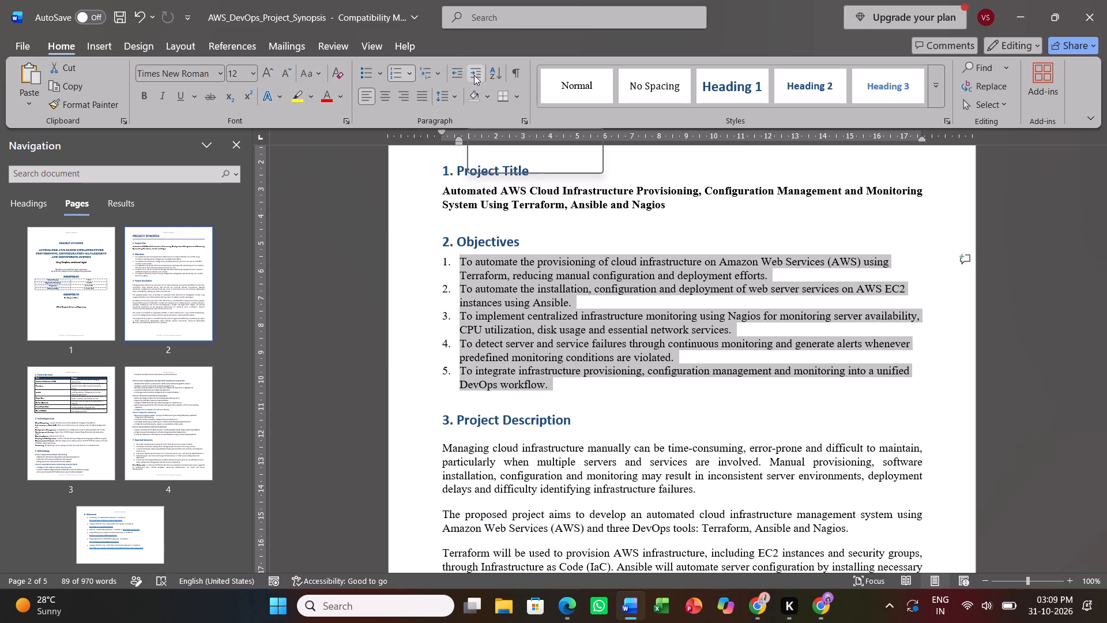
{"action": "left_click", "coordinate": [474, 75]}
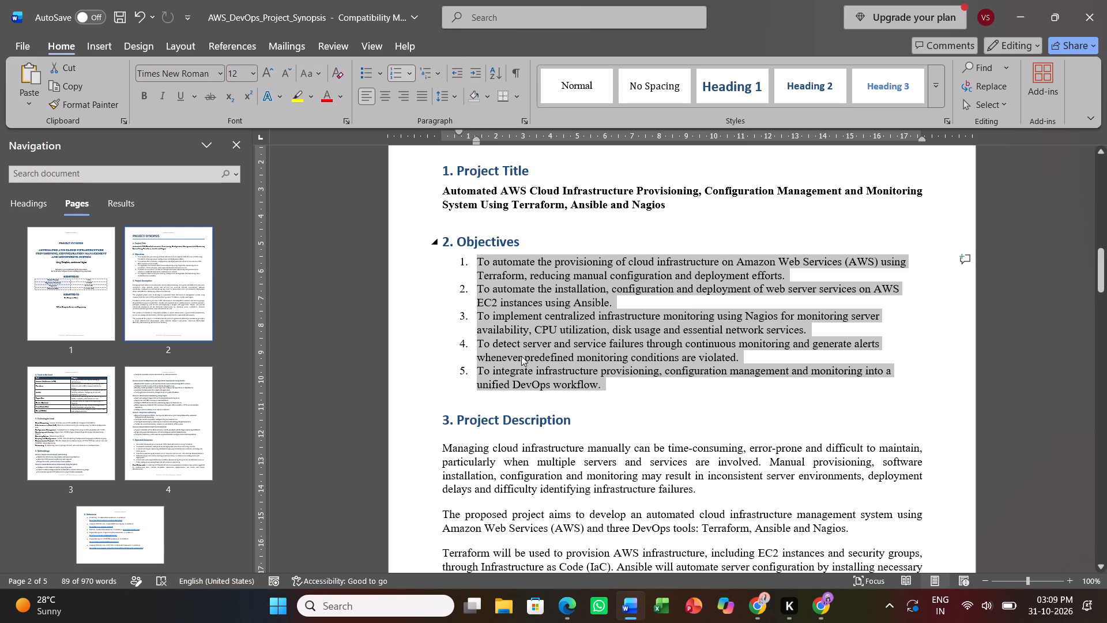
{"action": "scroll", "coordinate": [519, 369], "scroll_direction": "down", "scroll_amount": 4}
{"action": "left_click", "coordinate": [647, 400]}
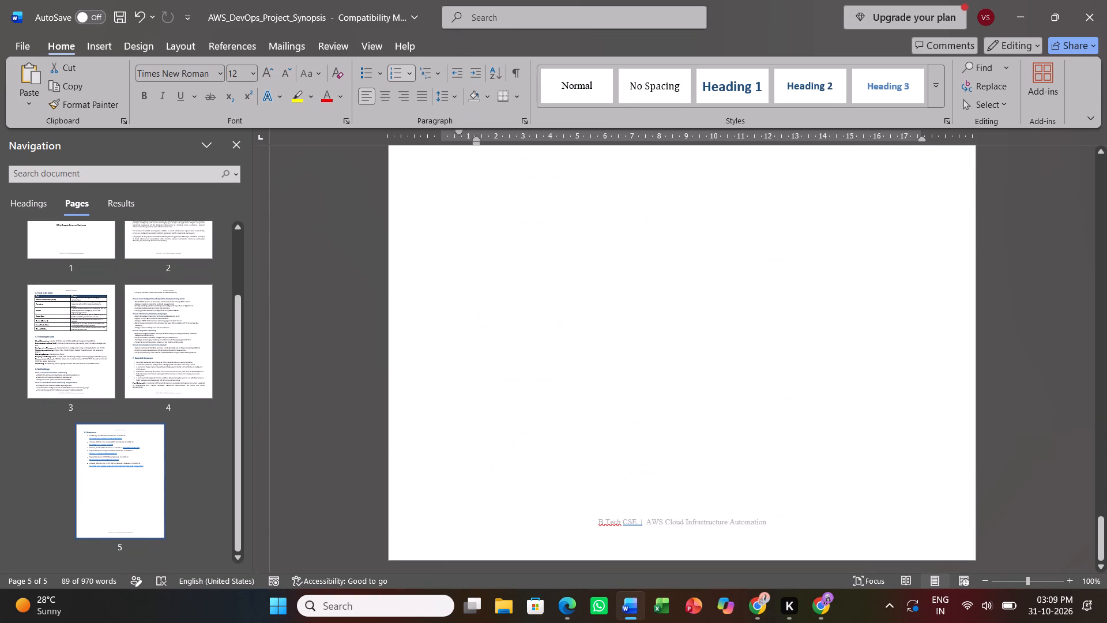
Increase the line spacing of the whole numbered list under 2. Objectives slightly.
{"action": "scroll", "coordinate": [647, 400], "scroll_direction": "up", "scroll_amount": 4}
{"action": "scroll", "coordinate": [647, 400], "scroll_direction": "down", "scroll_amount": 1}
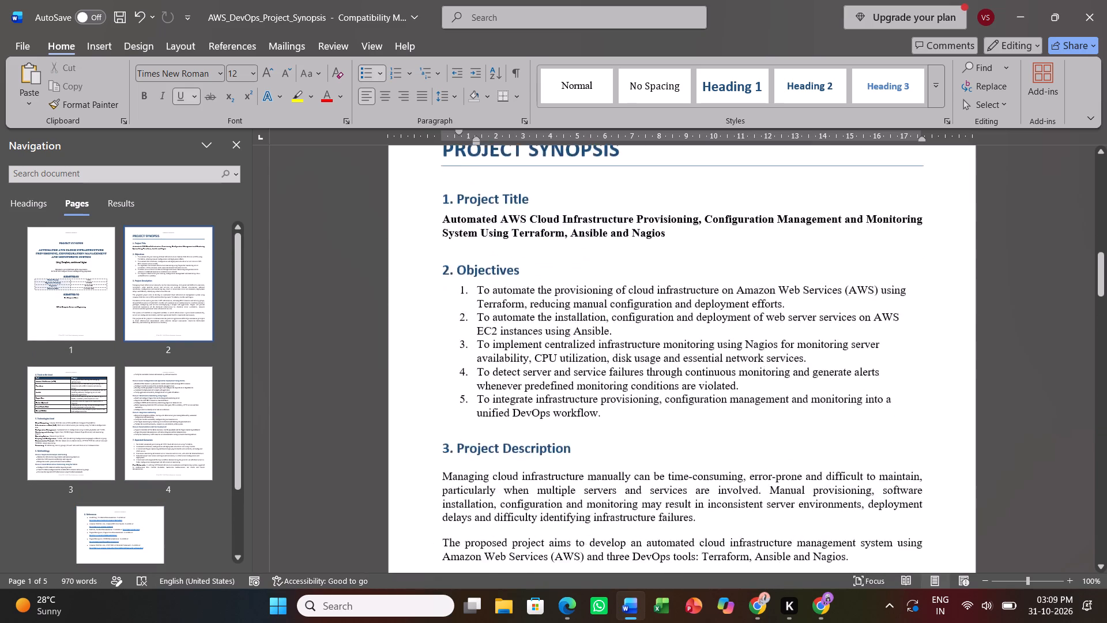
{"action": "scroll", "coordinate": [647, 400], "scroll_direction": "down", "scroll_amount": 1}
{"action": "left_click_drag", "start_coordinate": [600, 348], "coordinate": [534, 291]}
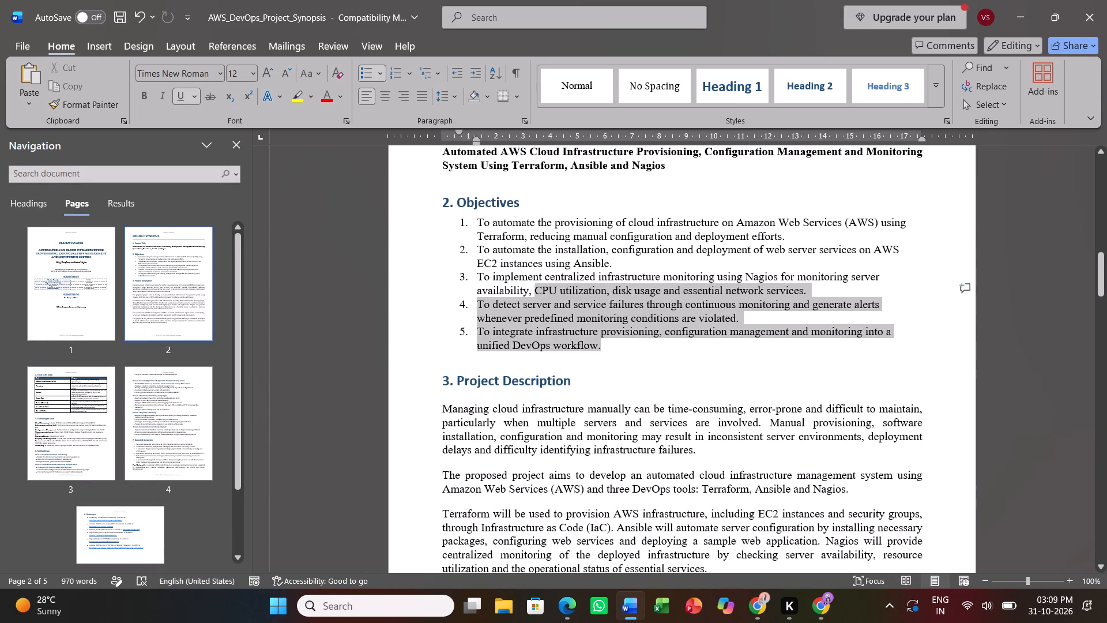
{"action": "left_click_drag", "start_coordinate": [534, 291], "coordinate": [476, 222]}
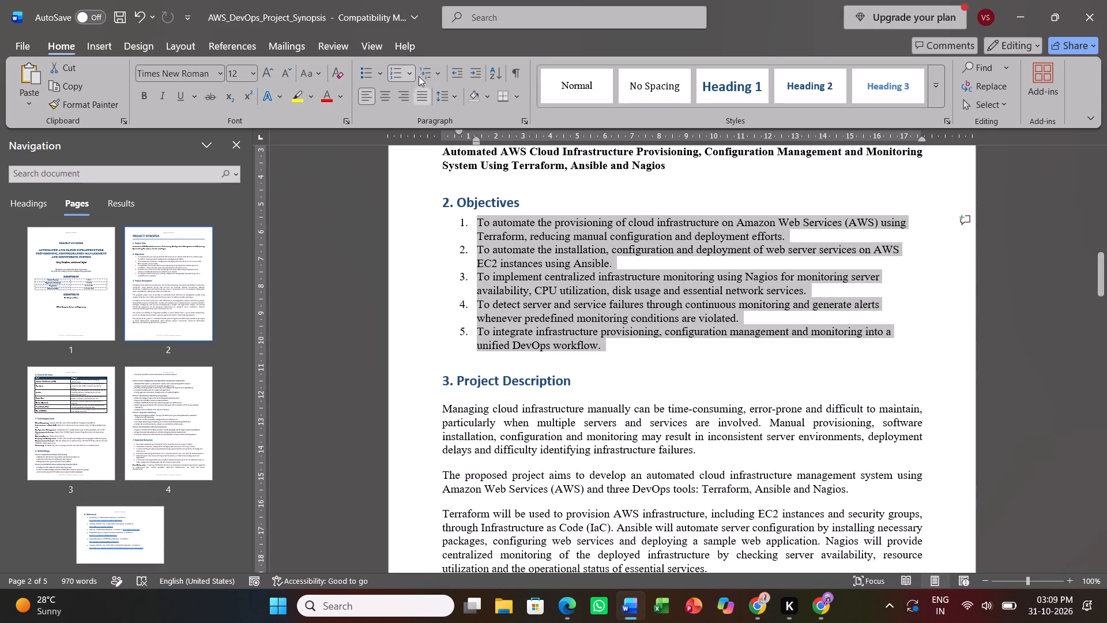
{"action": "left_click", "coordinate": [448, 83]}
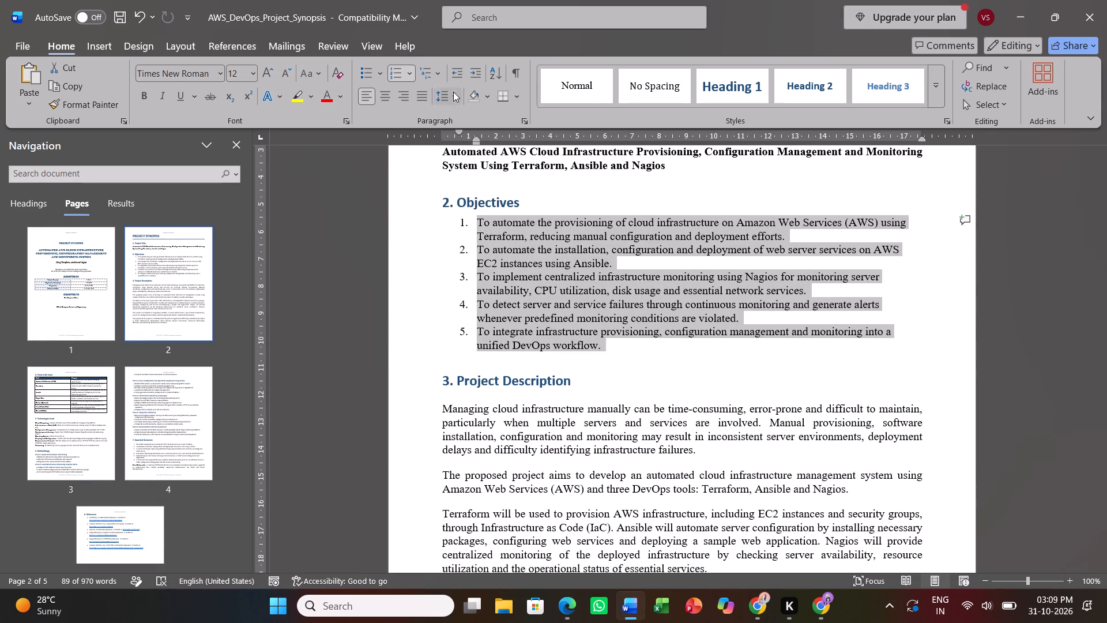
{"action": "left_click", "coordinate": [453, 92]}
{"action": "left_click", "coordinate": [464, 134]}
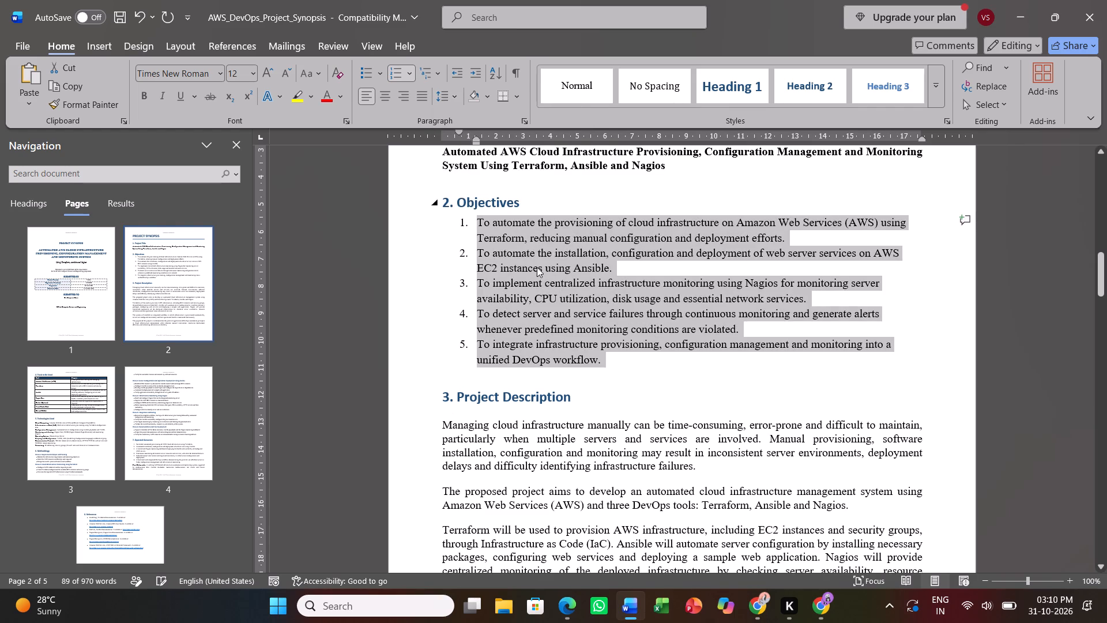
Check the layout of the Word document from the phase lists and expected outcomes back up to the cover page.
{"action": "scroll", "coordinate": [566, 366], "scroll_direction": "down", "scroll_amount": 7}
{"action": "scroll", "coordinate": [566, 366], "scroll_direction": "up", "scroll_amount": 2}
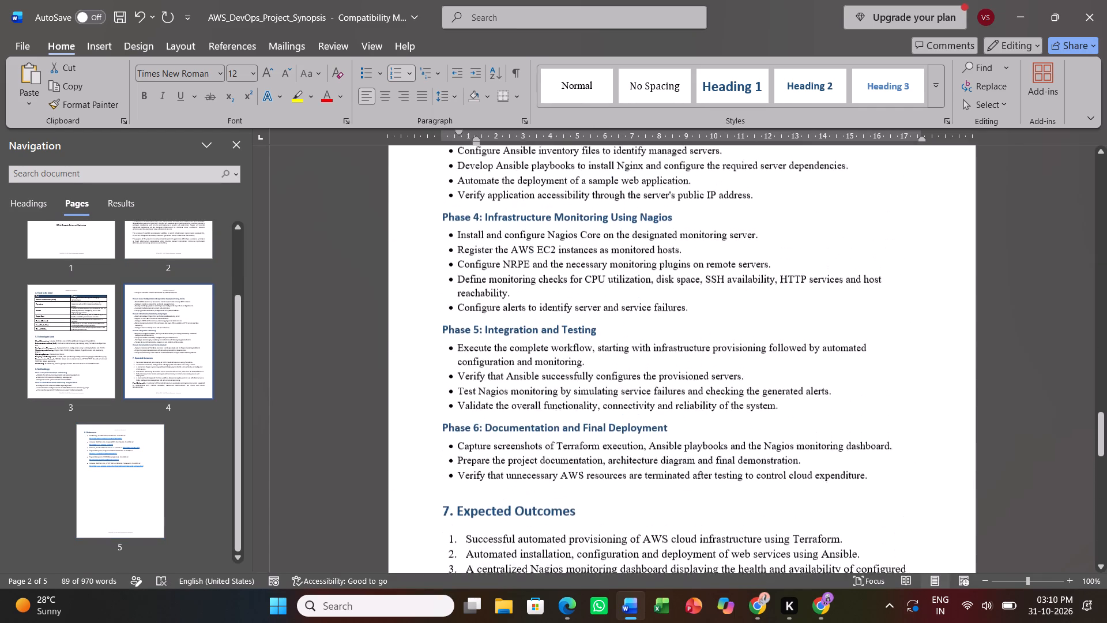
{"action": "scroll", "coordinate": [566, 366], "scroll_direction": "up", "scroll_amount": 3}
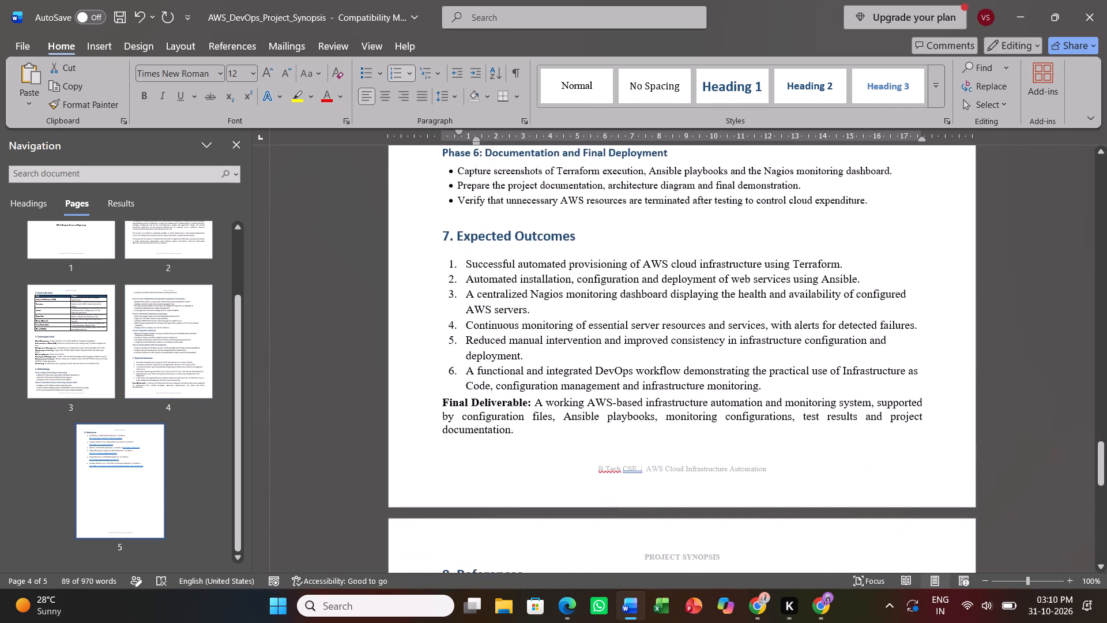
{"action": "scroll", "coordinate": [566, 366], "scroll_direction": "up", "scroll_amount": 2}
{"action": "left_click", "coordinate": [825, 263]}
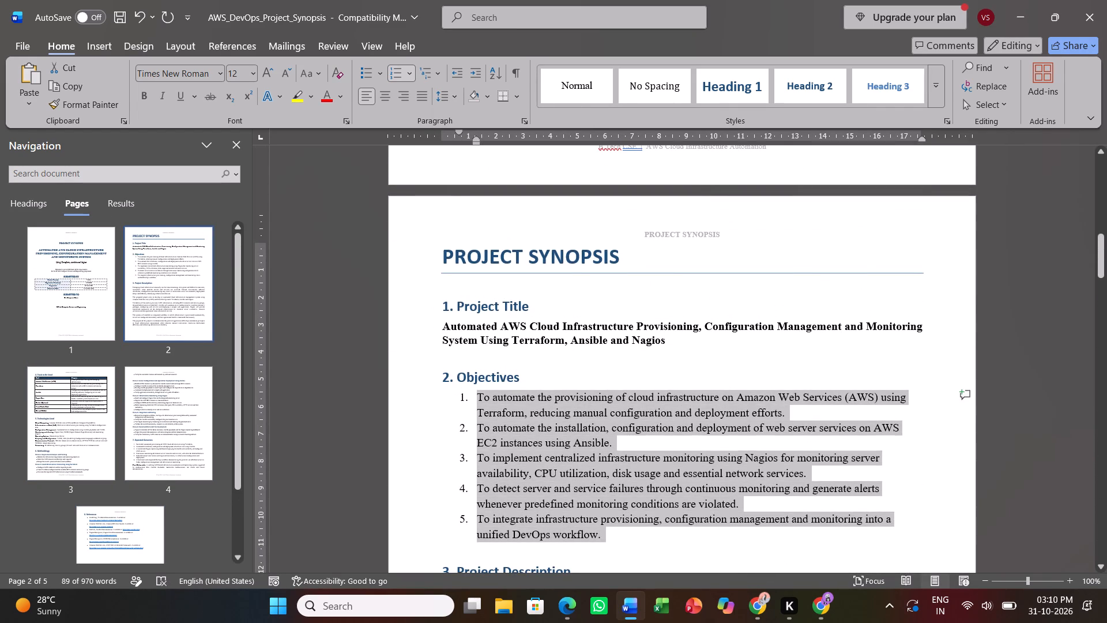
{"action": "scroll", "coordinate": [825, 263], "scroll_direction": "up", "scroll_amount": 4}
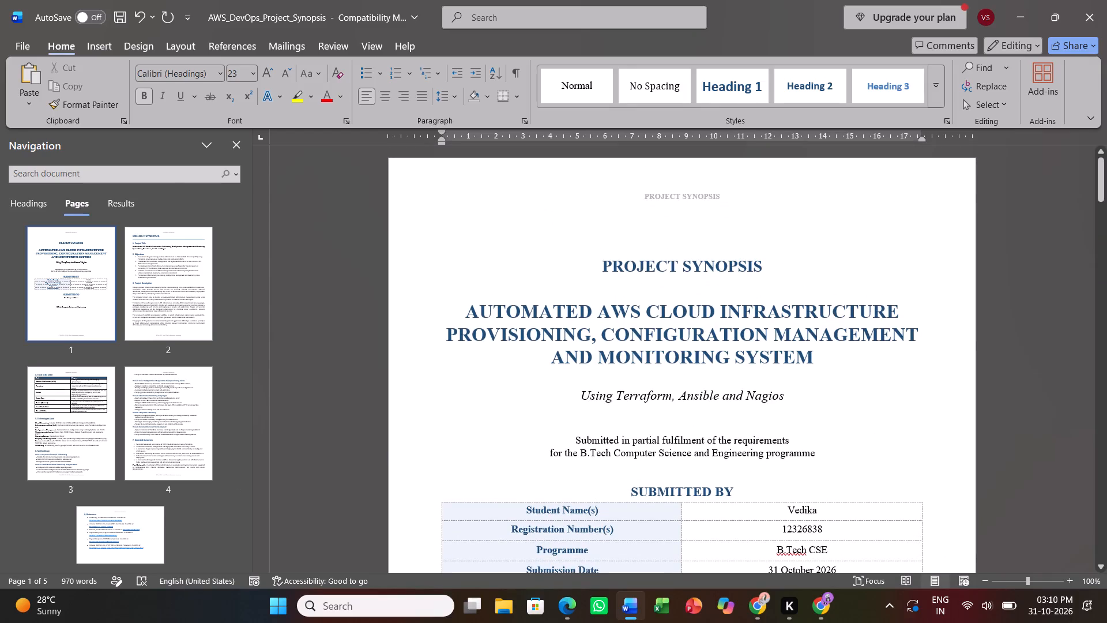
Open the Save As locations for the synopsis document.
{"action": "left_click", "coordinate": [27, 36]}
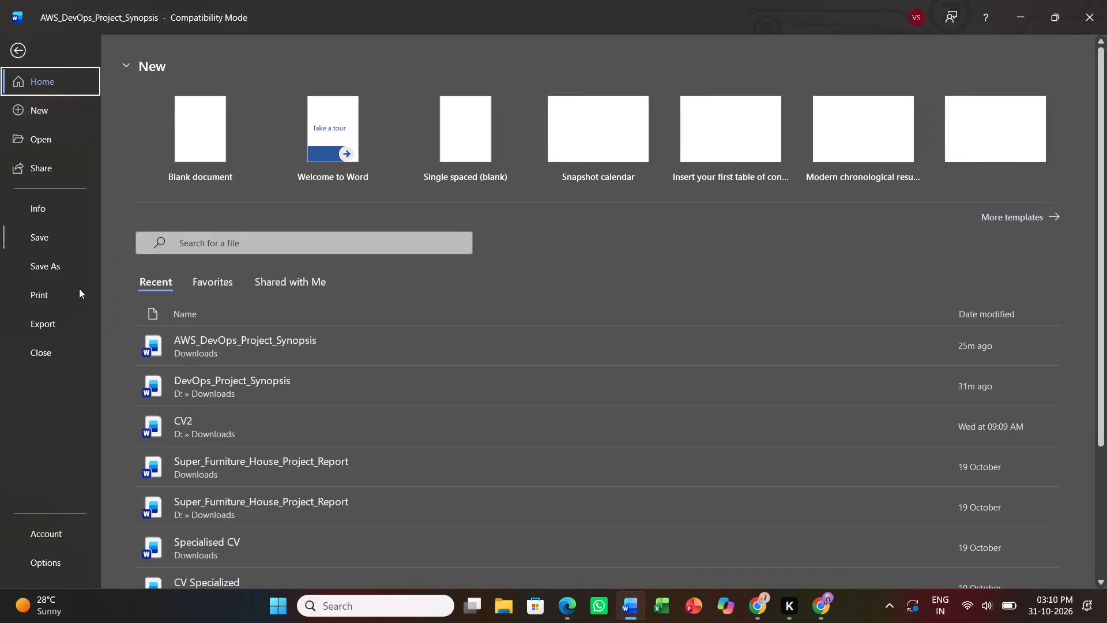
{"action": "left_click", "coordinate": [46, 266]}
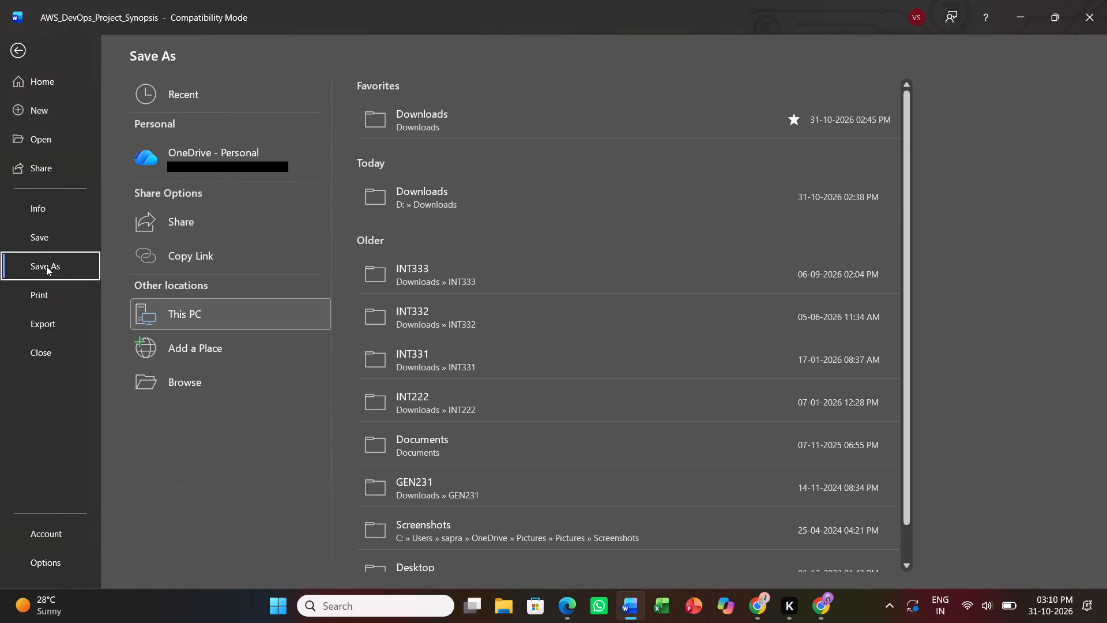
In the Downloads folder in File Explorer, delete the old AWS_DevOps_Project_Synopsis PDF and the Super_Furniture_House_Project_Report document.
{"action": "left_click", "coordinate": [500, 606]}
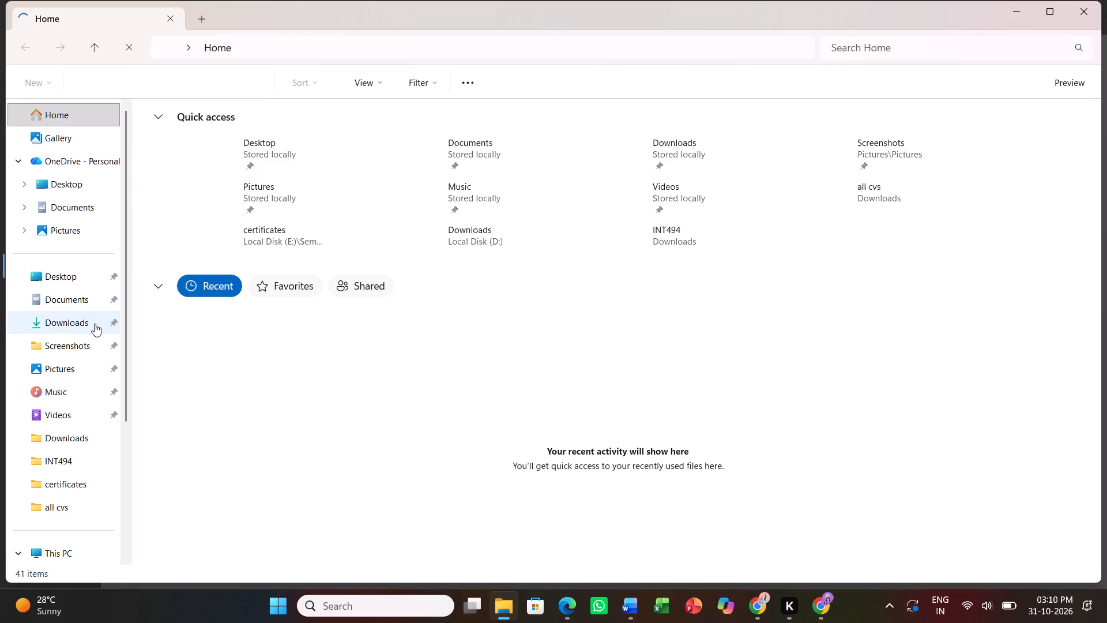
{"action": "left_click", "coordinate": [95, 324]}
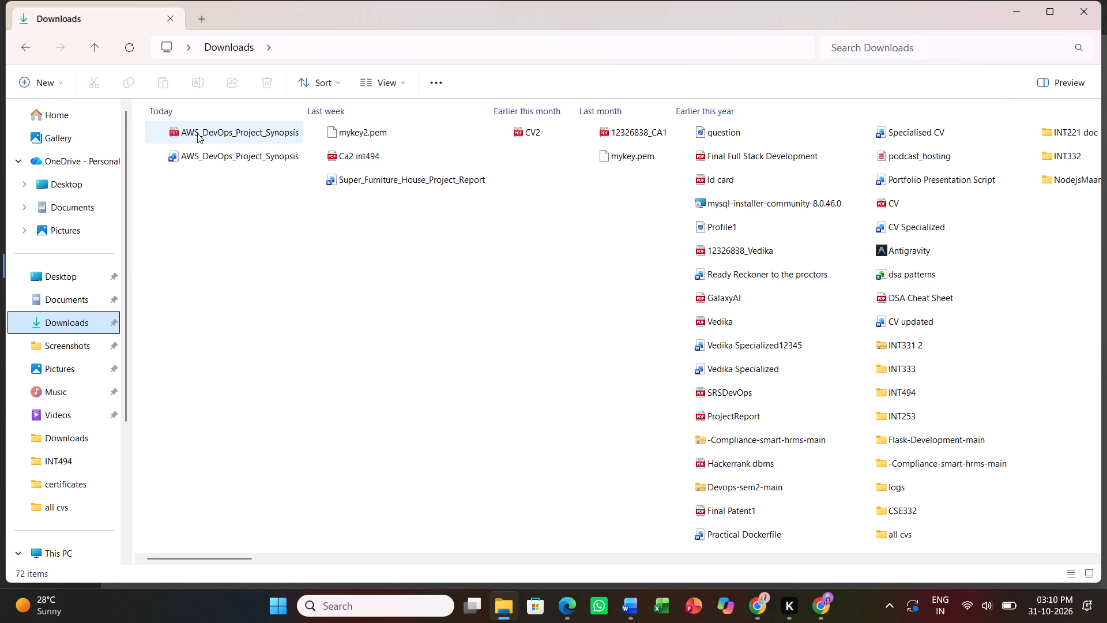
{"action": "left_click", "coordinate": [197, 133]}
{"action": "left_click", "coordinate": [261, 86]}
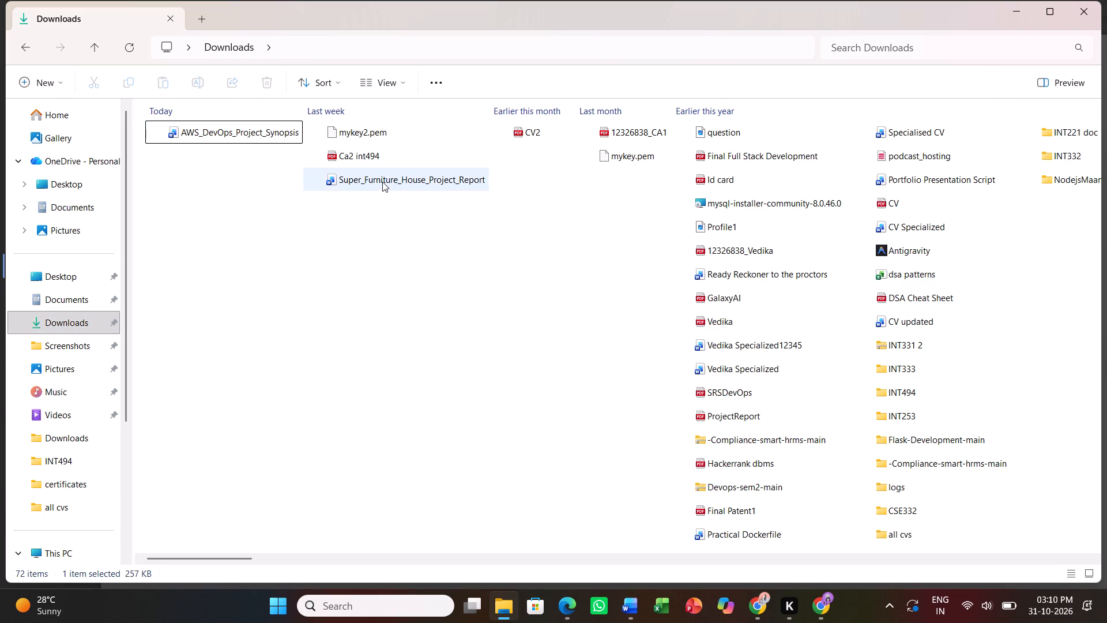
{"action": "left_click", "coordinate": [382, 182]}
{"action": "left_click", "coordinate": [270, 84]}
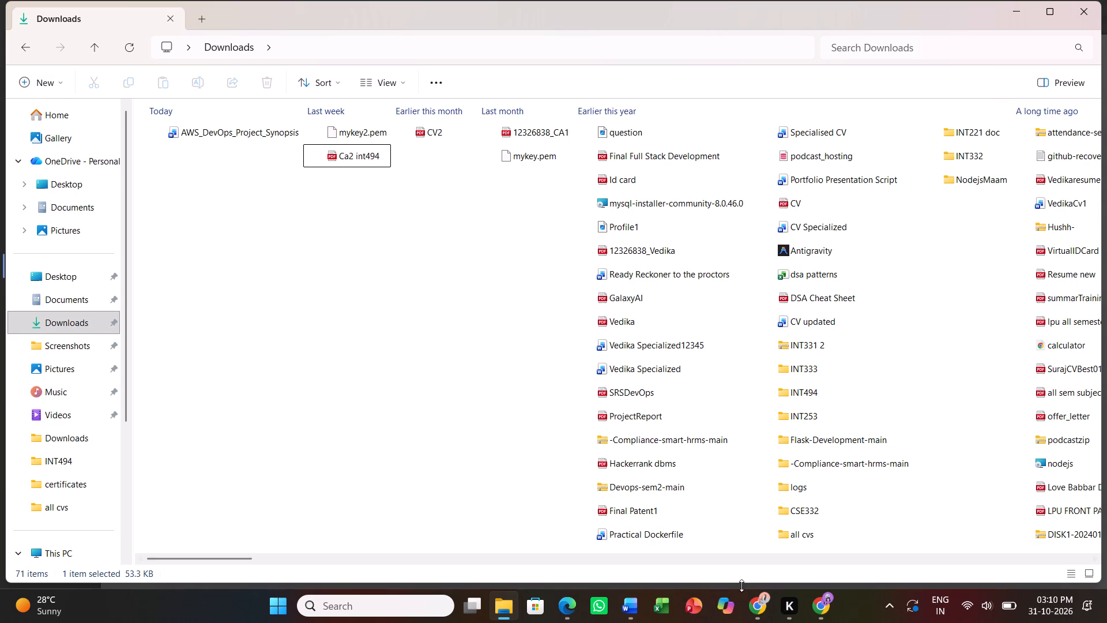
Return to Word and save the document as a PDF named AWS_DevOps_Project_Synopsis in Downloads.
{"action": "left_click", "coordinate": [818, 609]}
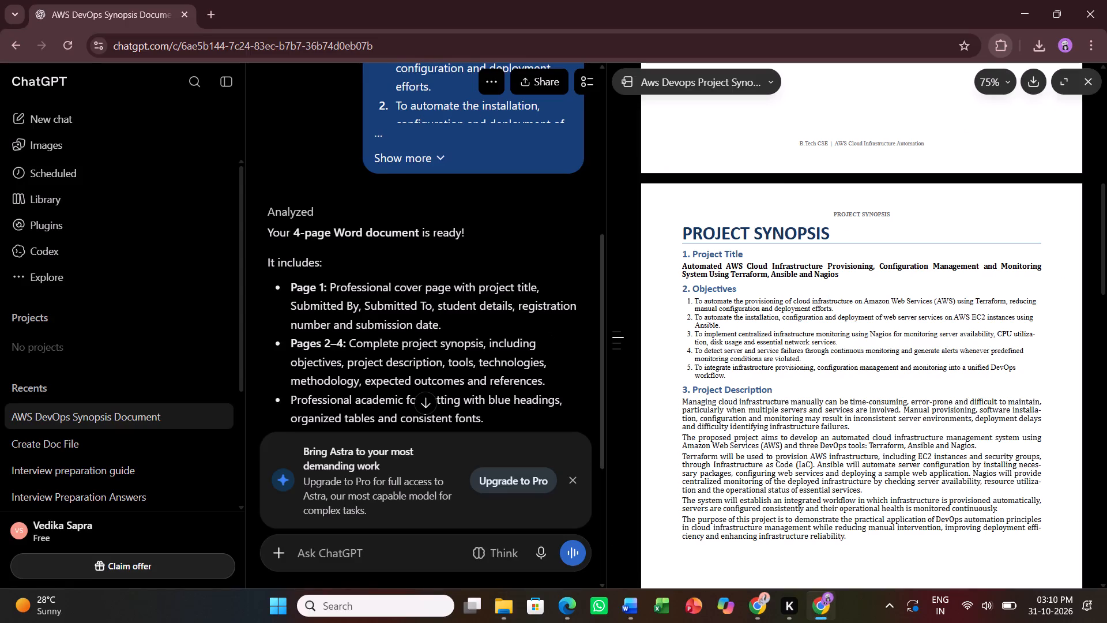
{"action": "left_click", "coordinate": [620, 608]}
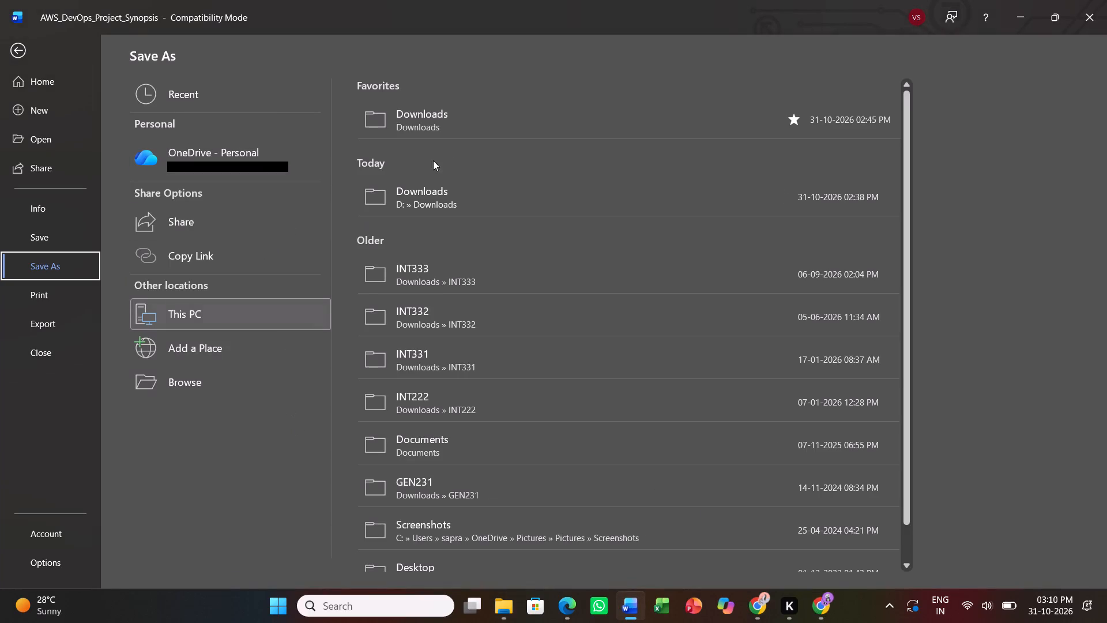
{"action": "left_click", "coordinate": [420, 125]}
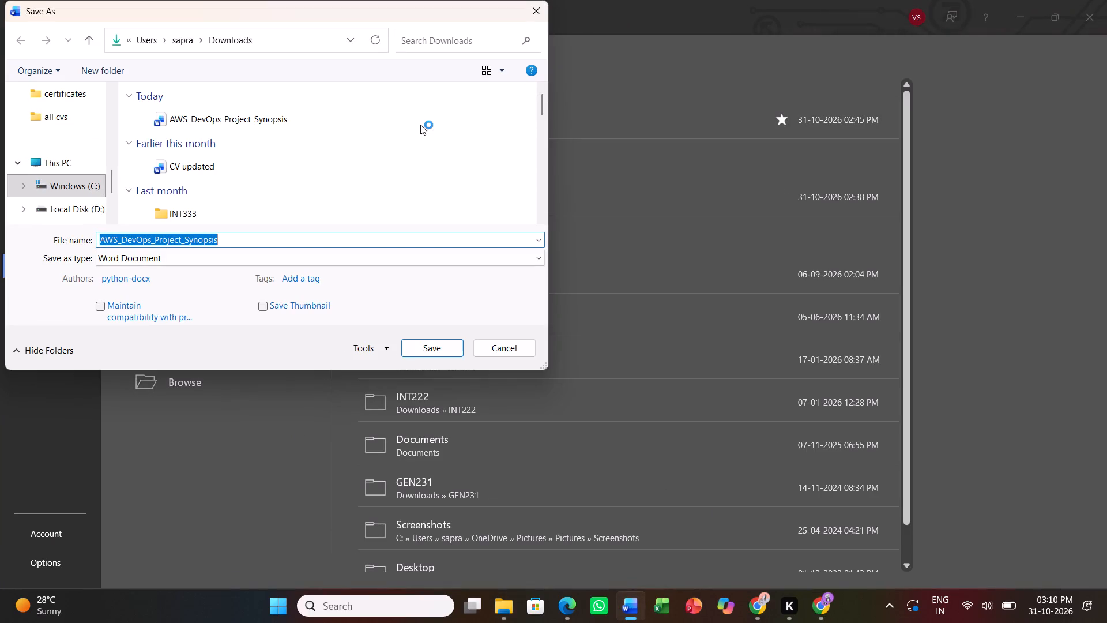
{"action": "left_click", "coordinate": [181, 250]}
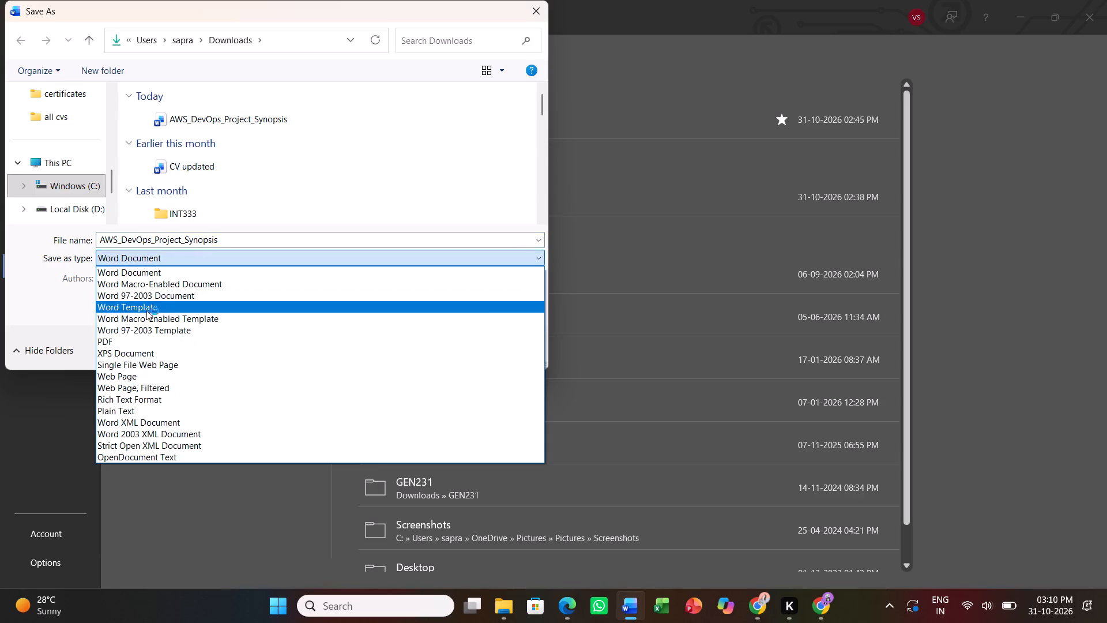
{"action": "left_click", "coordinate": [127, 336]}
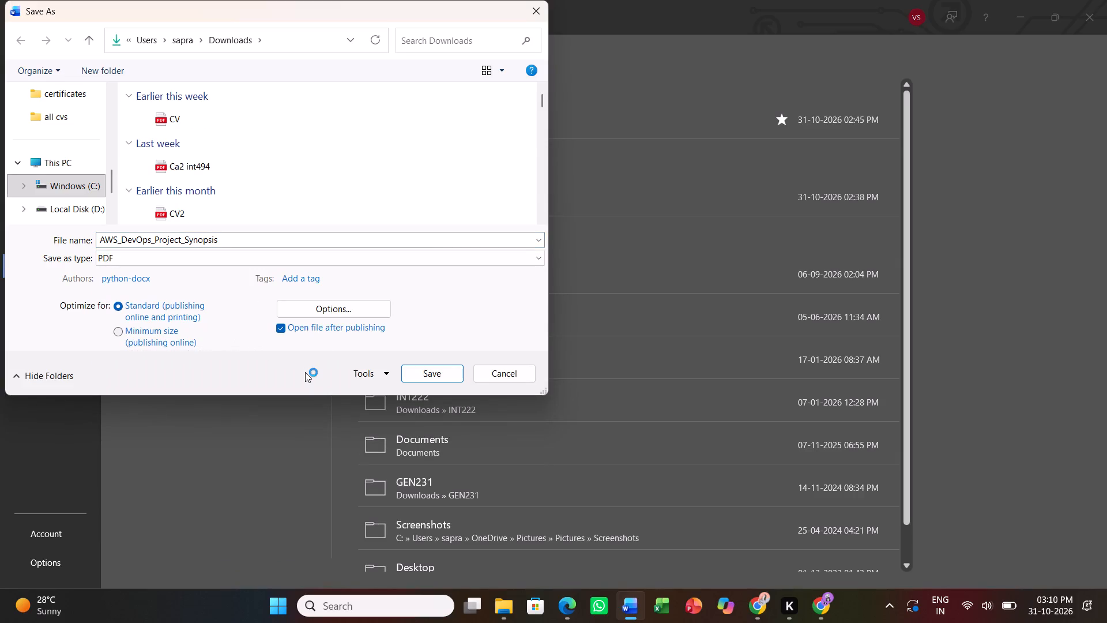
{"action": "left_click", "coordinate": [440, 379]}
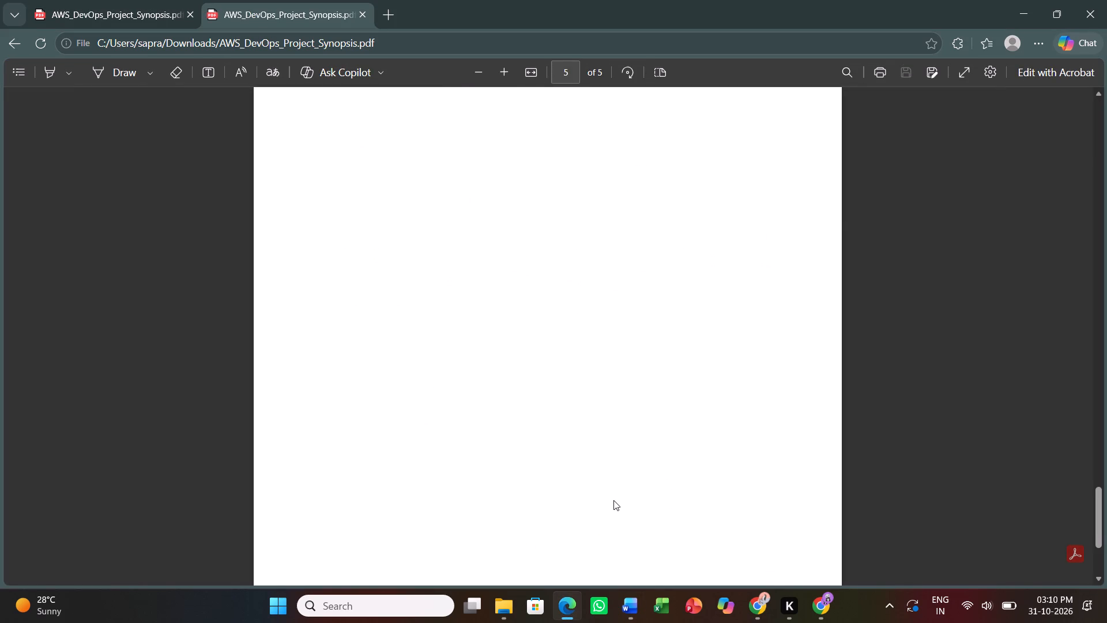
Review the newly exported PDF from the cover page through to the references, and close the PDF viewer.
{"action": "scroll", "coordinate": [613, 500], "scroll_direction": "up", "scroll_amount": 14}
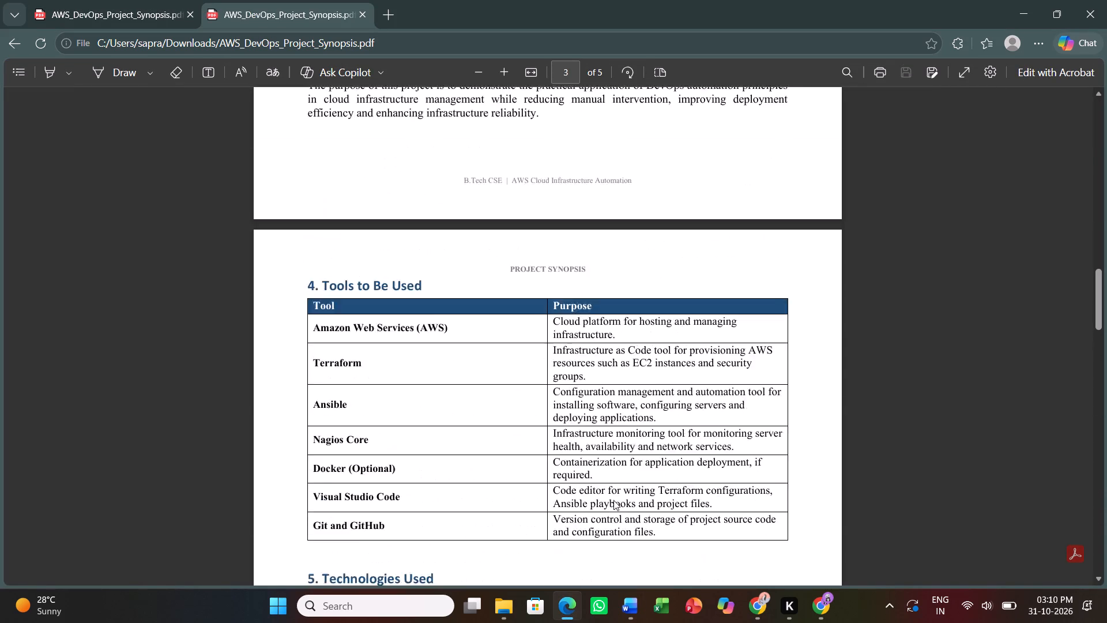
{"action": "scroll", "coordinate": [613, 500], "scroll_direction": "up", "scroll_amount": 1}
{"action": "scroll", "coordinate": [613, 500], "scroll_direction": "down", "scroll_amount": 5}
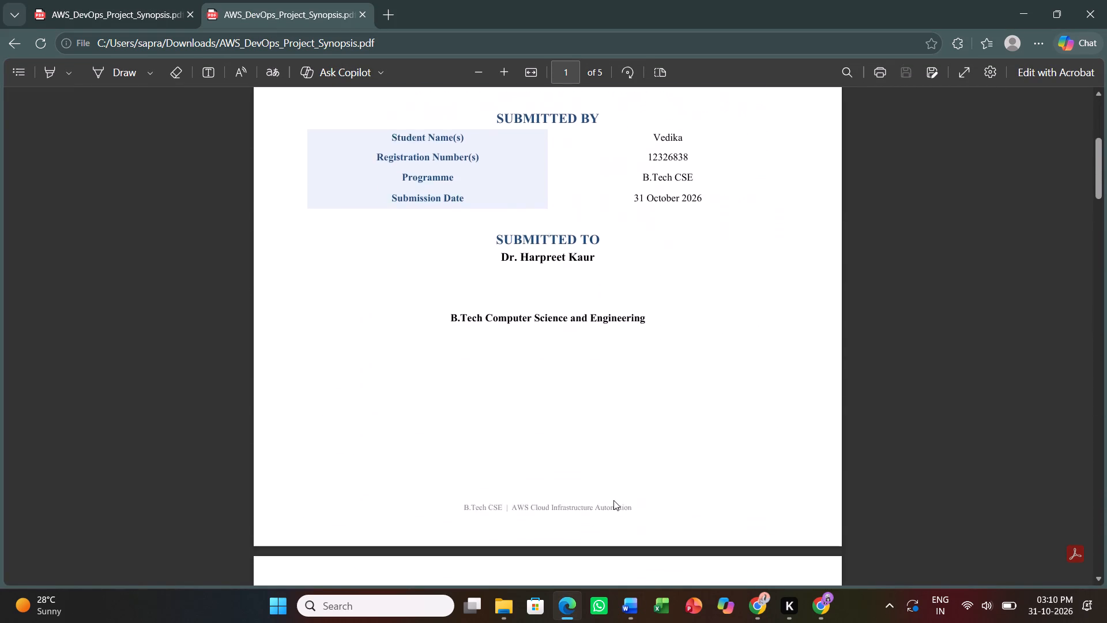
{"action": "scroll", "coordinate": [613, 500], "scroll_direction": "down", "scroll_amount": 14}
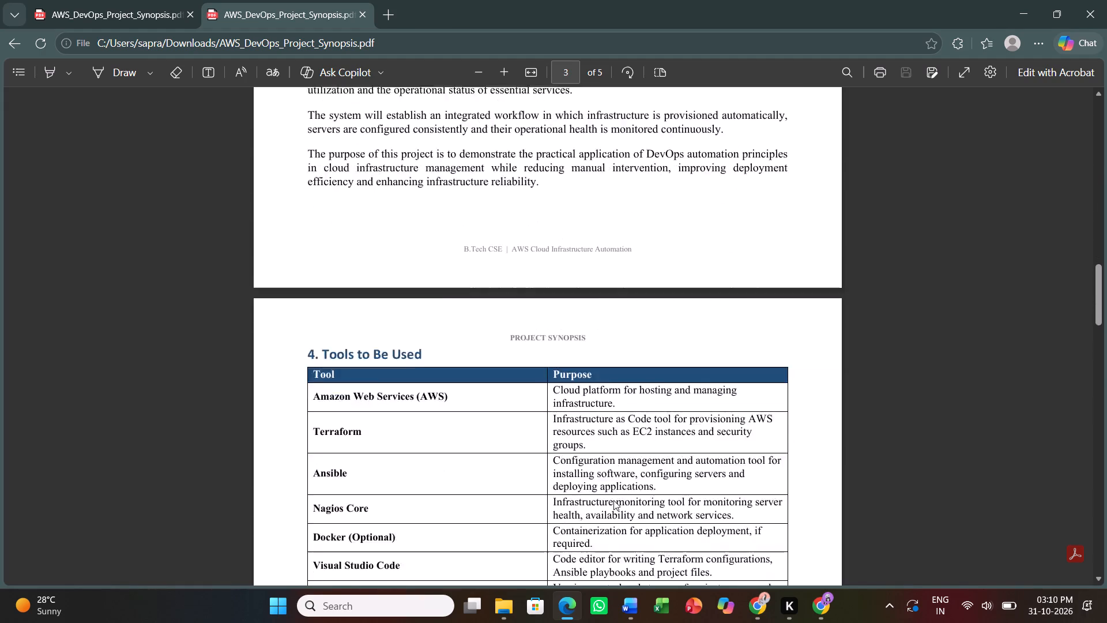
{"action": "scroll", "coordinate": [613, 500], "scroll_direction": "down", "scroll_amount": 6}
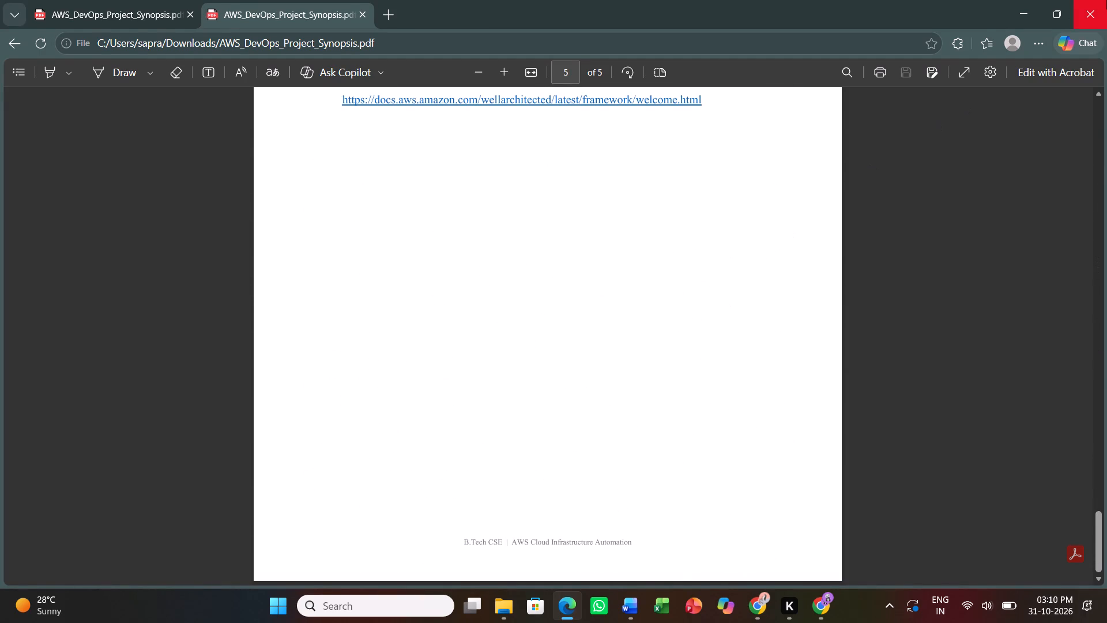
{"action": "left_click", "coordinate": [1106, 0]}
{"action": "scroll", "coordinate": [815, 340], "scroll_direction": "down", "scroll_amount": 20}
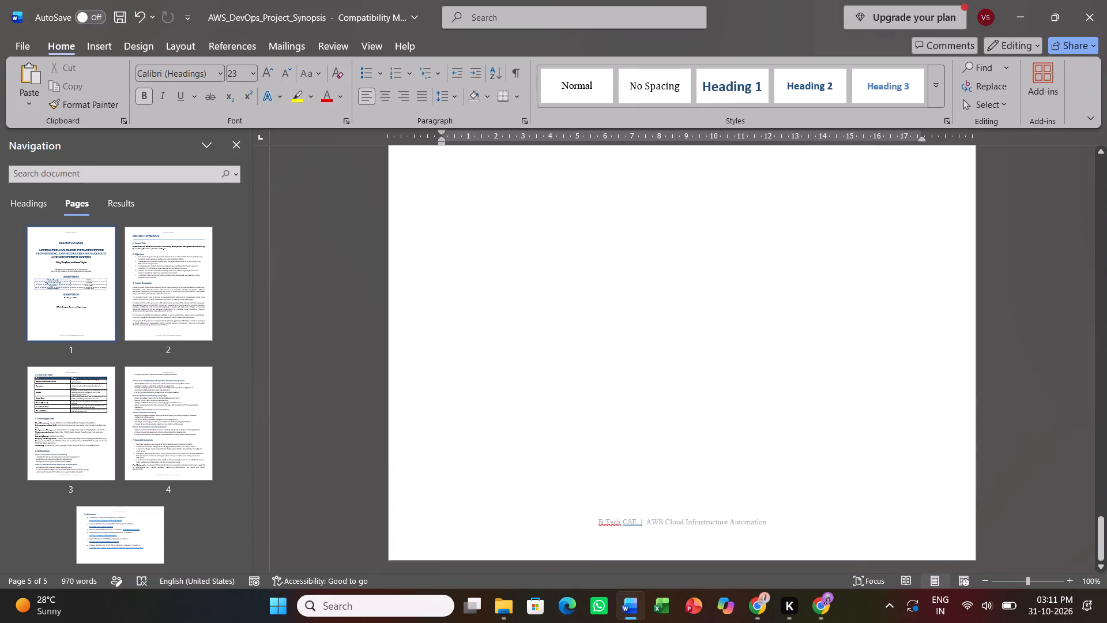